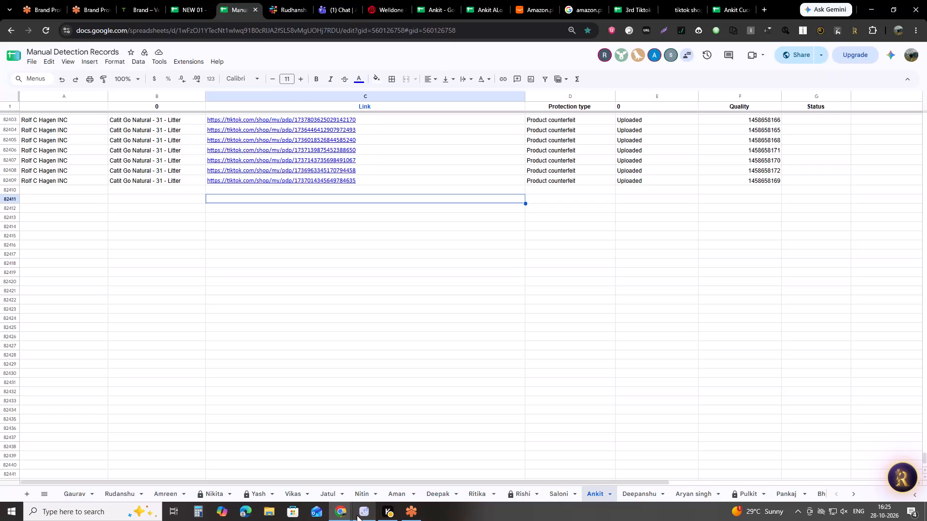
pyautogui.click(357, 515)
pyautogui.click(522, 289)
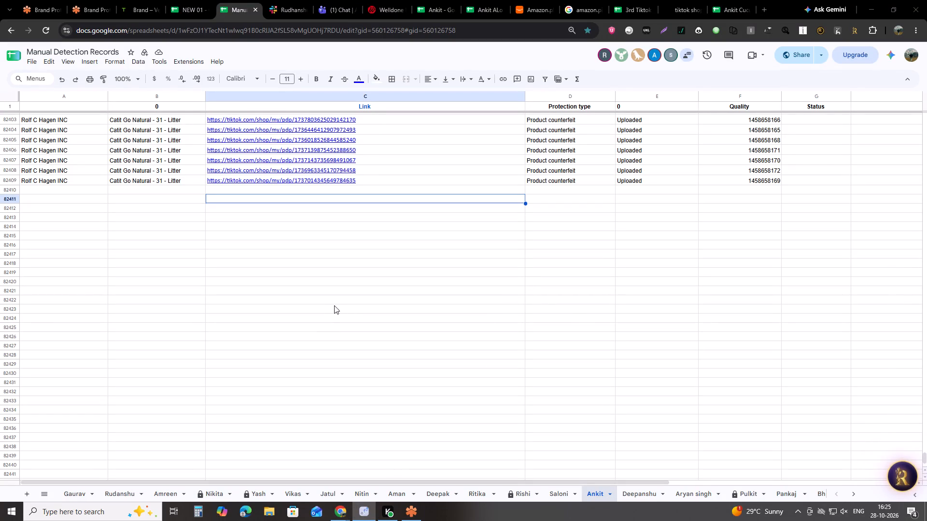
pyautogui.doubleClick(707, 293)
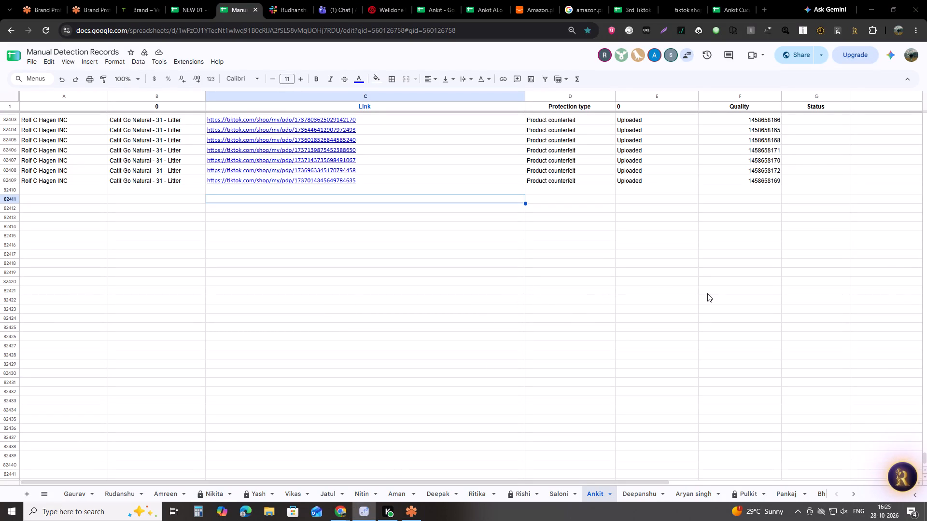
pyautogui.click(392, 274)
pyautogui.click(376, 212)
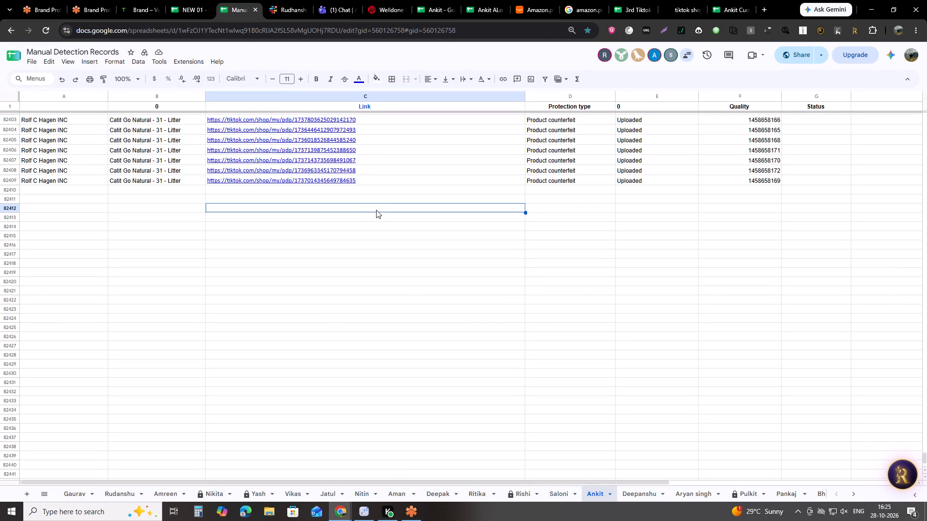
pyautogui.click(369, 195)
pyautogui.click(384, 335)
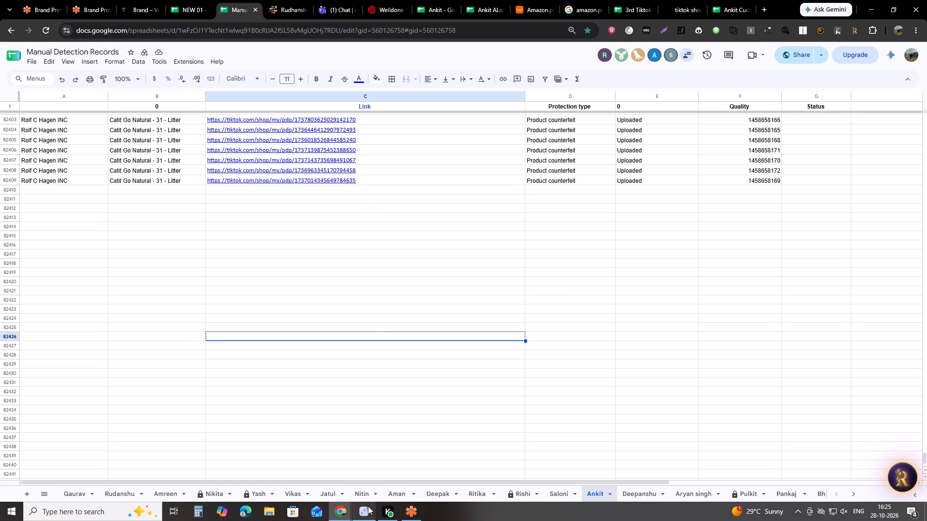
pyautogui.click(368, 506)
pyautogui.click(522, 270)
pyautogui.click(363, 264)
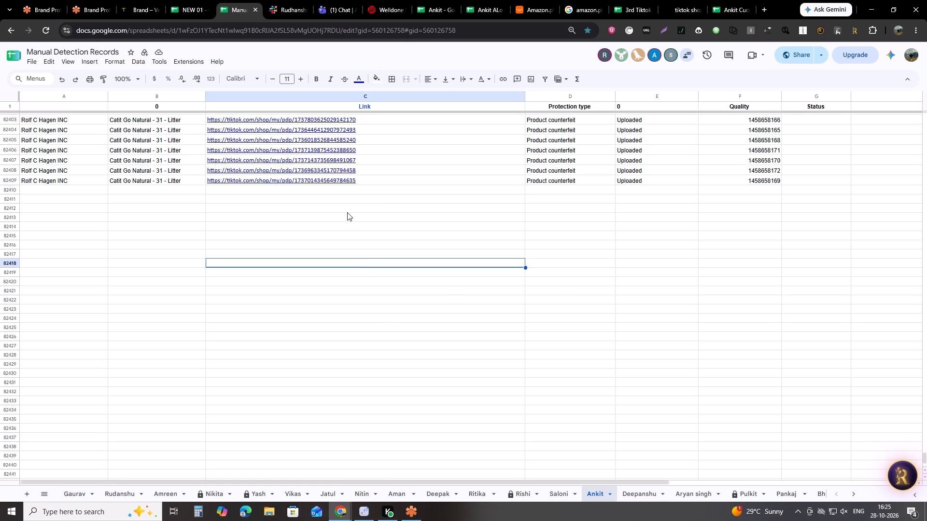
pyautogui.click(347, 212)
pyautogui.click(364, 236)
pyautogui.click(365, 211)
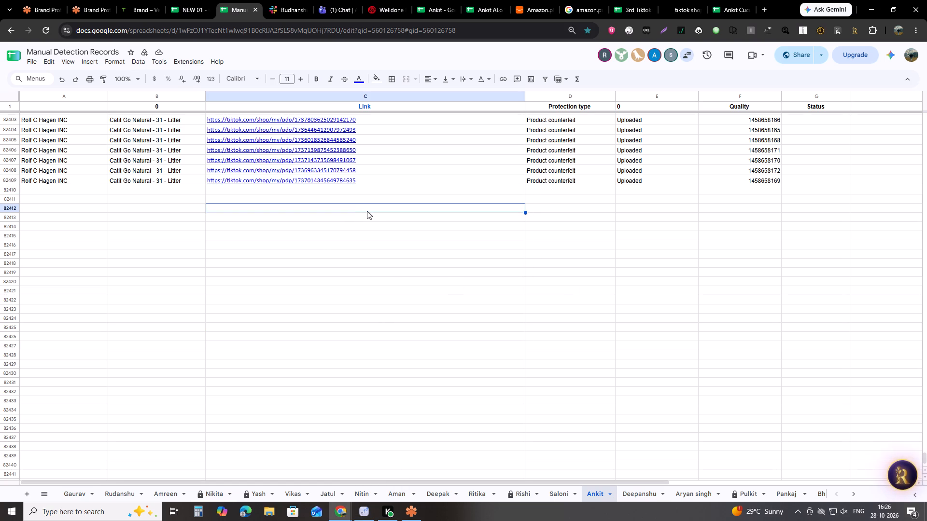
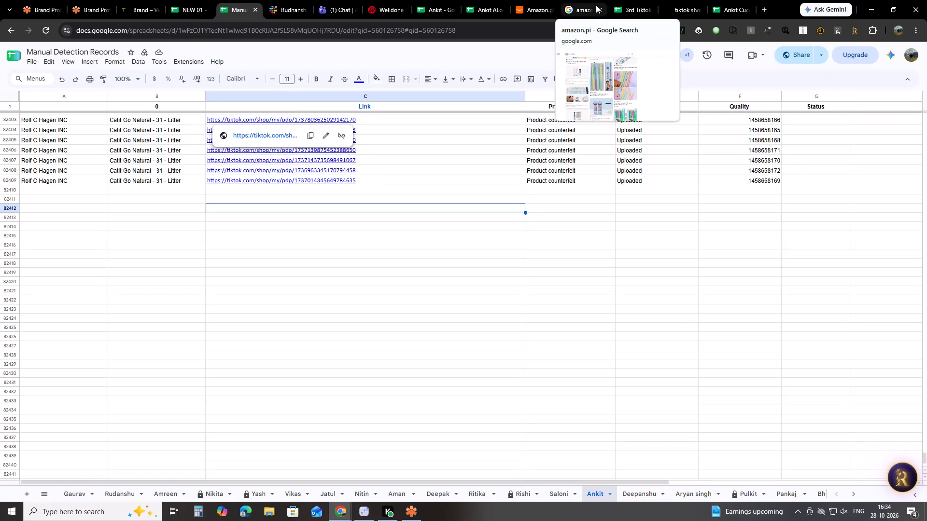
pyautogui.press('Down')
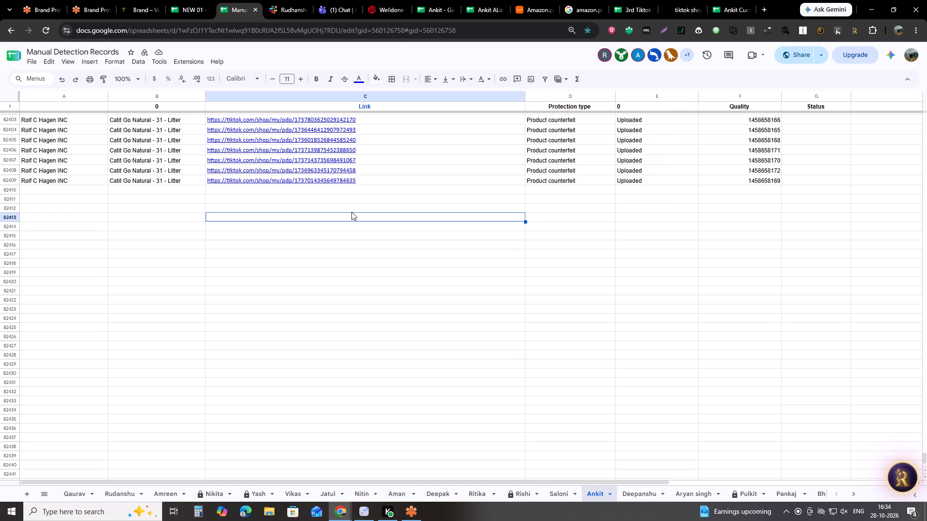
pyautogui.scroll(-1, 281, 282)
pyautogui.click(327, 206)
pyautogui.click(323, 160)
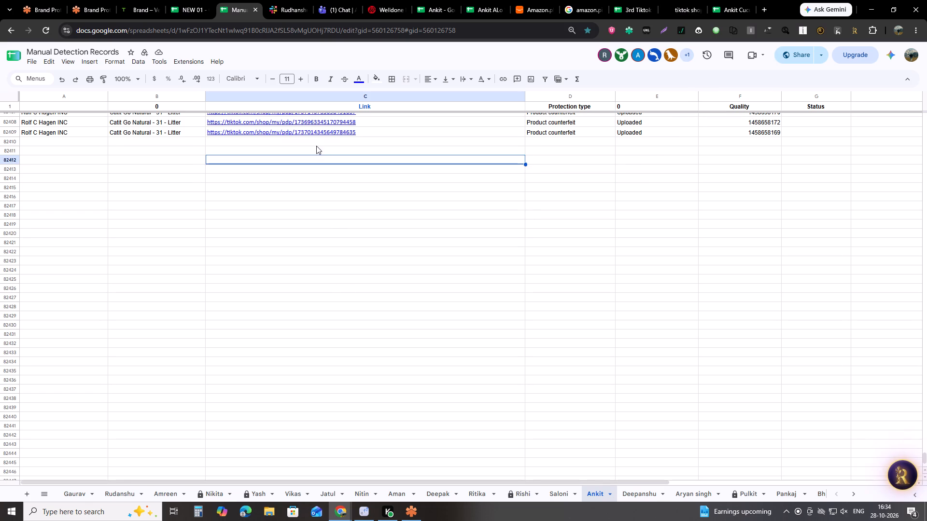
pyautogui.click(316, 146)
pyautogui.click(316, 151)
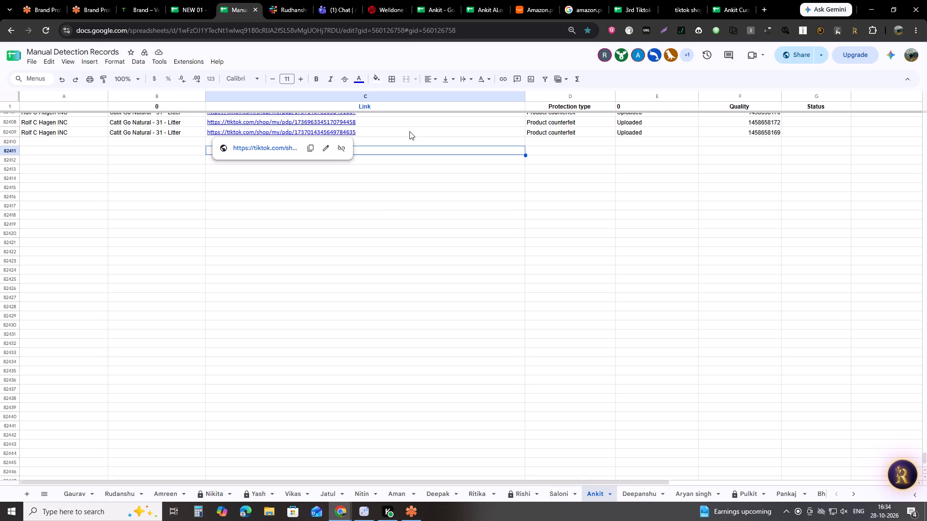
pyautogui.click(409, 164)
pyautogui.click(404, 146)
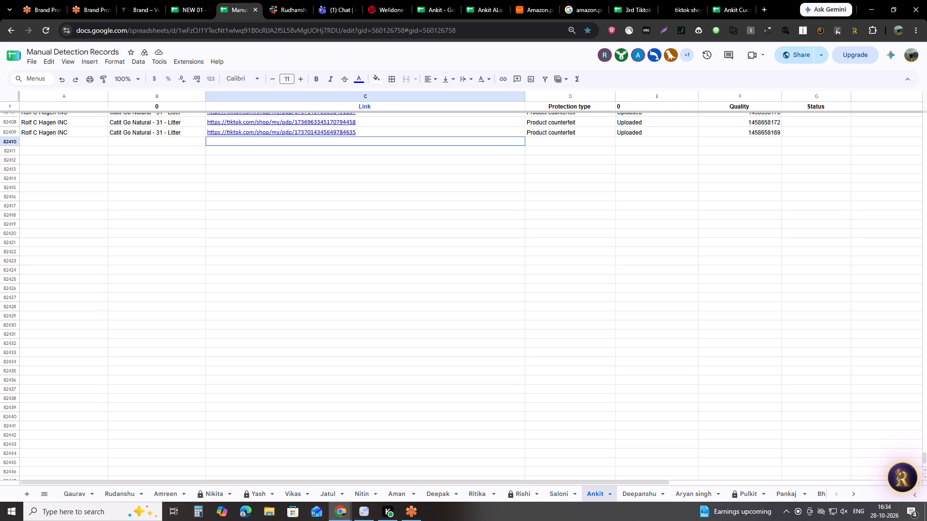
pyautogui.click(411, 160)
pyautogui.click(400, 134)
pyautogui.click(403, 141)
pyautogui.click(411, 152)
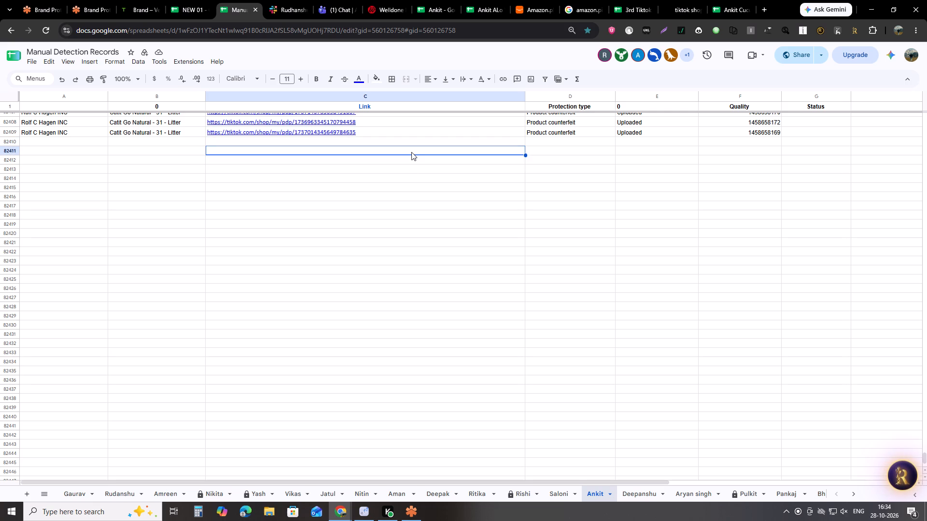
# Open a new Incognito window and search Google for "gates belt".
pyautogui.hotkey('ctrl', 'shift', 'n')
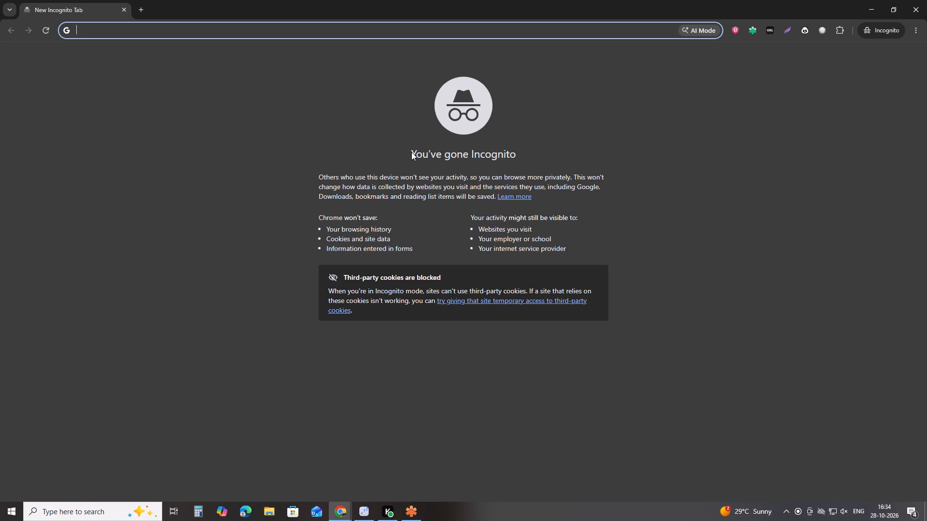
pyautogui.write('GATE')
pyautogui.press('g')
pyautogui.write('ates belt')
pyautogui.press('space')
pyautogui.press('BackSpace')
pyautogui.press('Return')
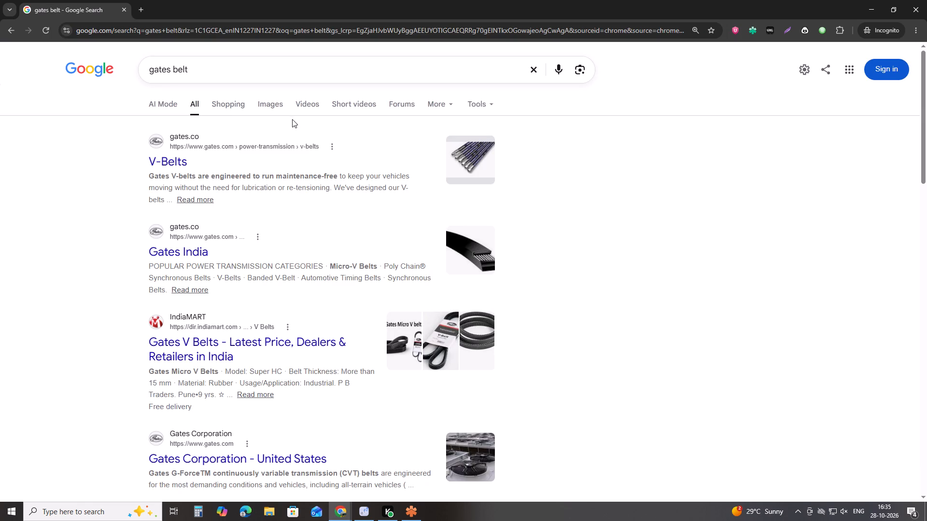
# Refine the Google search to "gates belt taobao".
pyautogui.click(253, 63)
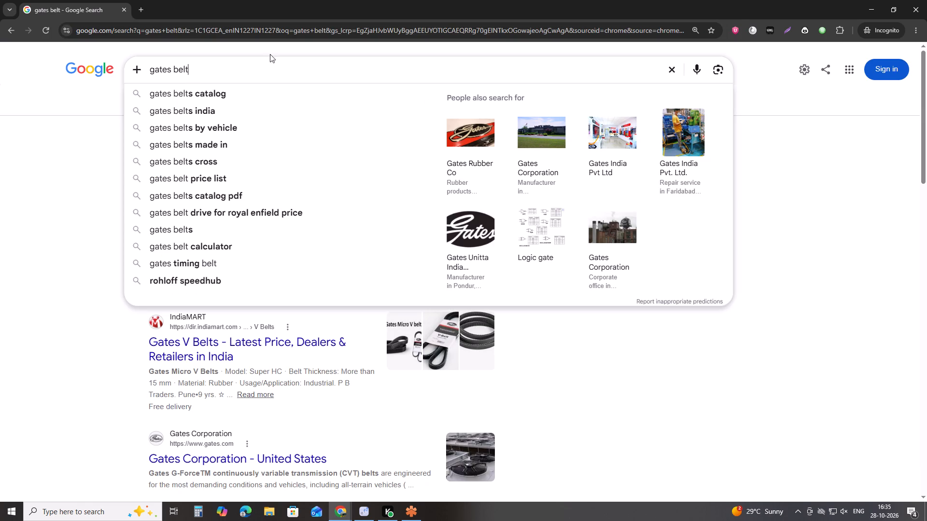
pyautogui.press('space')
pyautogui.press('r')
pyautogui.press('BackSpace')
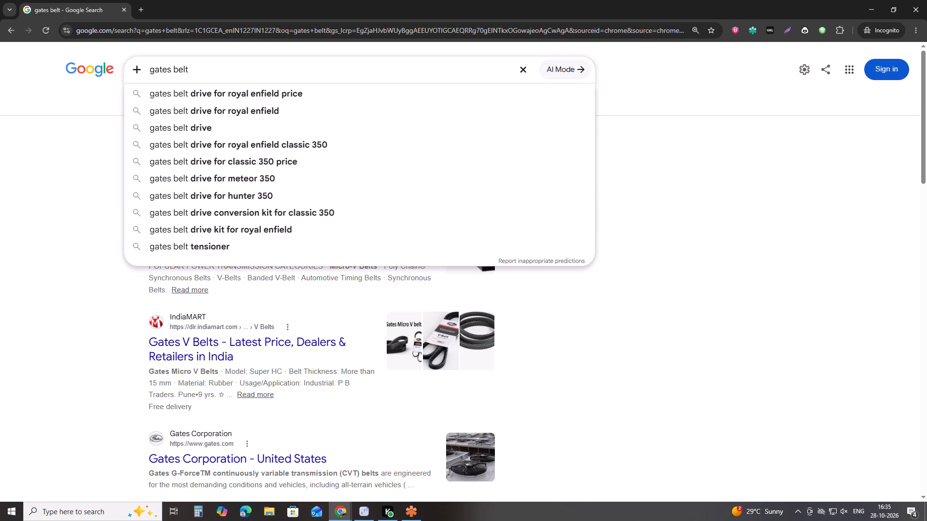
pyautogui.write('taobao')
pyautogui.press('Return')
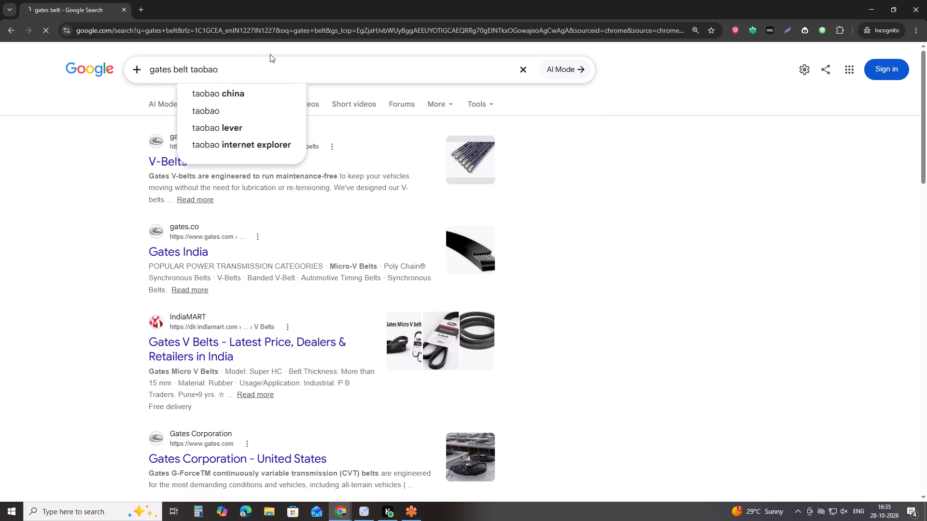
# Return to the Manual Detection Records spreadsheet in the other browser window.
pyautogui.hotkey('alt', 'Tab')
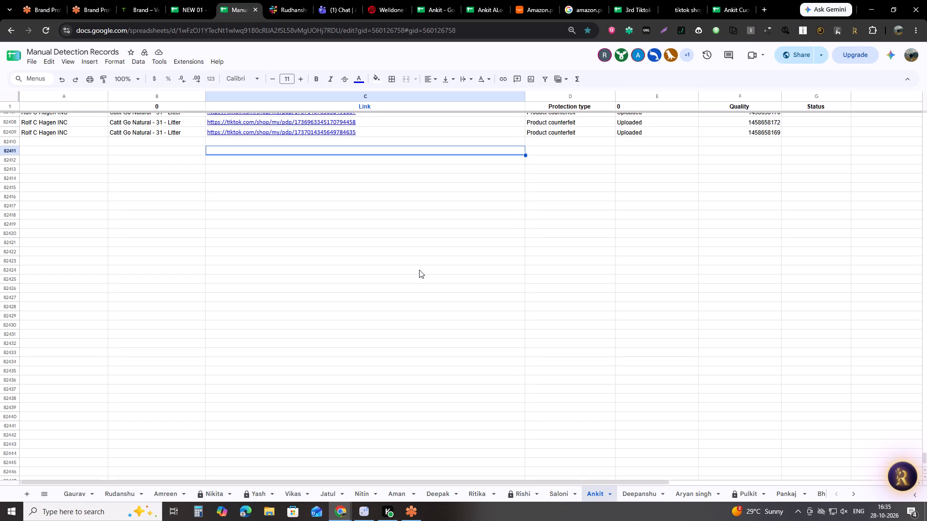
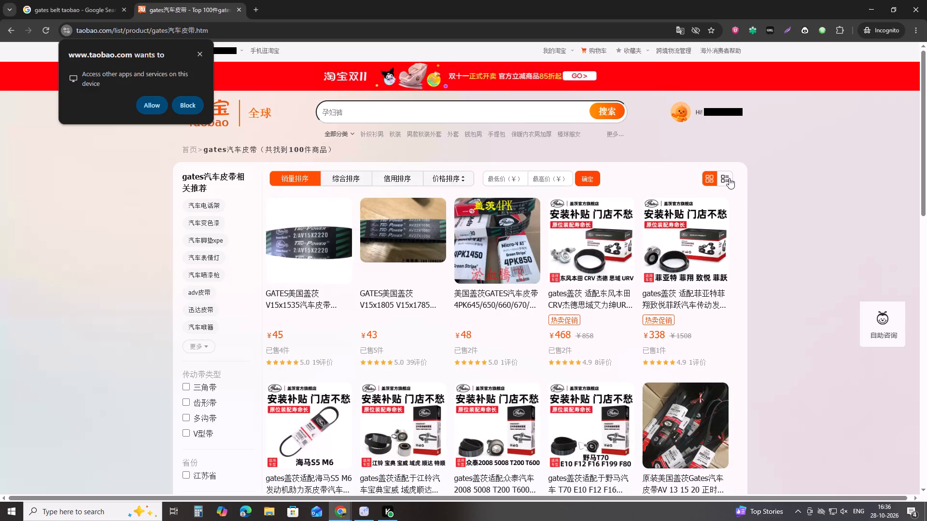
# Switch the Taobao gates汽车皮带 results from grid view to list view.
pyautogui.click(727, 178)
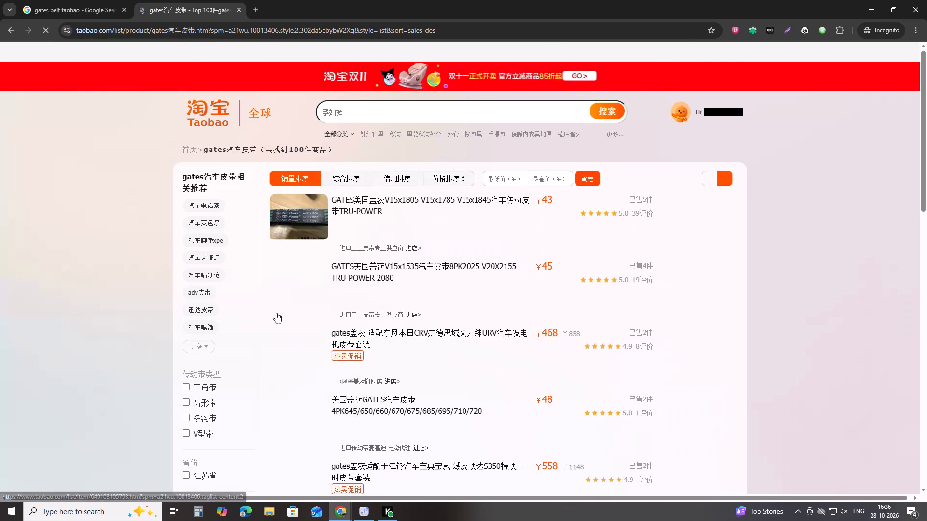
# Examine the full-size product image of the unhighlighted gates盖茨 野马 T70 timing belt kit listing in a separate tab, and close it.
pyautogui.scroll(-2, 241, 302)
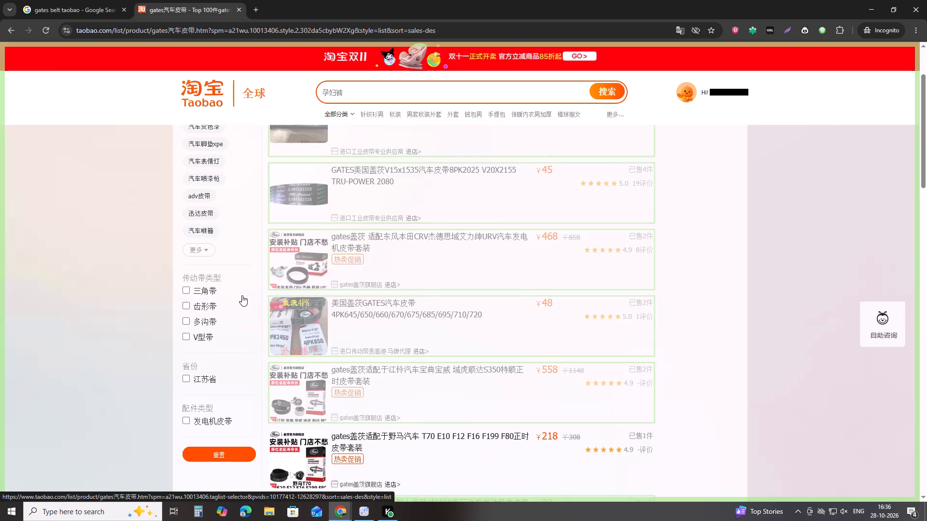
pyautogui.scroll(-5, 242, 295)
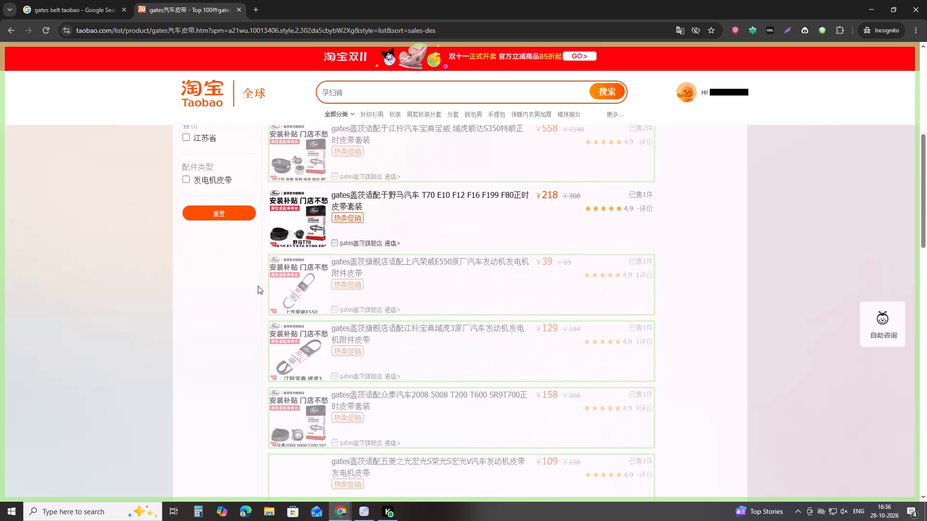
pyautogui.rightClick(292, 205)
pyautogui.click(357, 329)
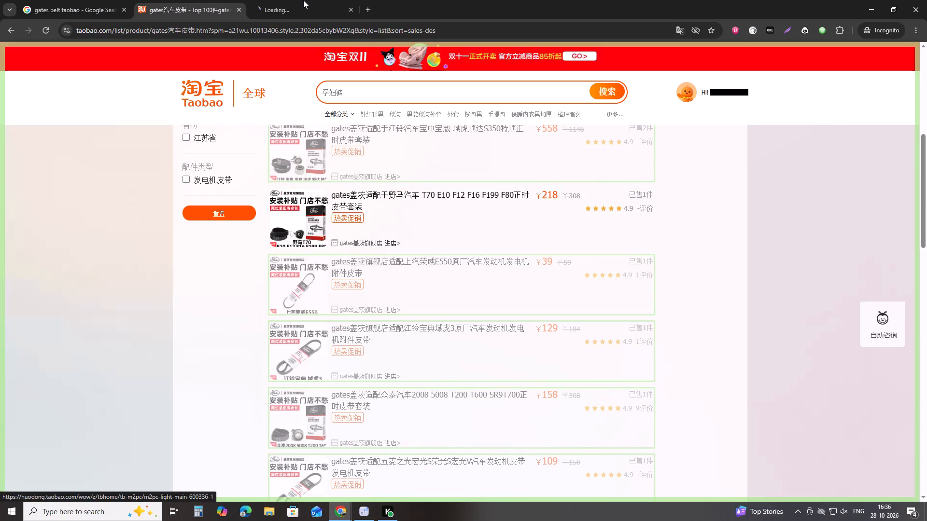
pyautogui.click(295, 0)
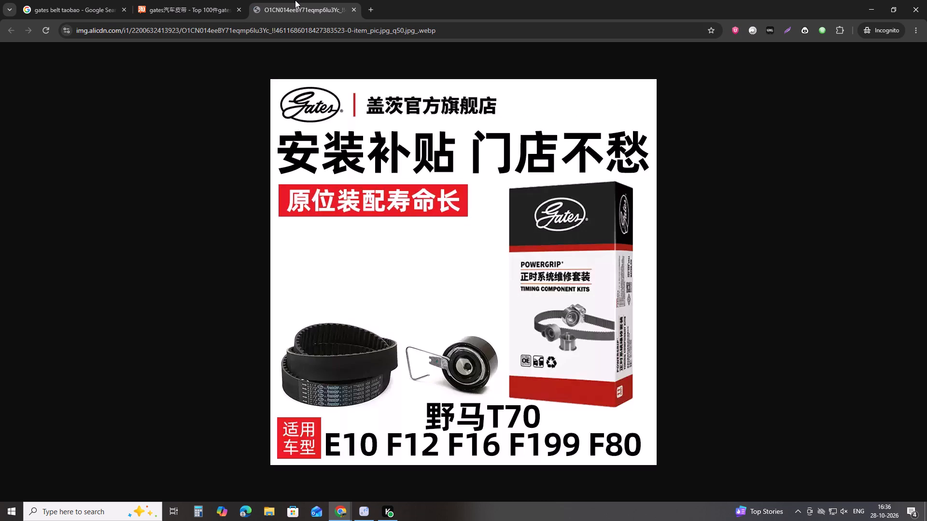
pyautogui.middleClick(295, 0)
# Start adding the link of the gates盖茨 野马 T70 timing belt kit listing with the Add as command.
pyautogui.rightClick(343, 204)
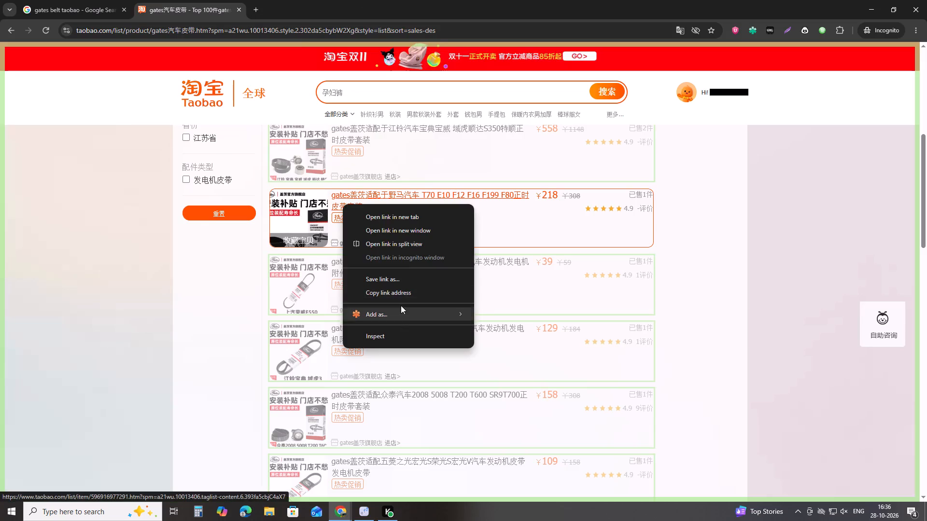
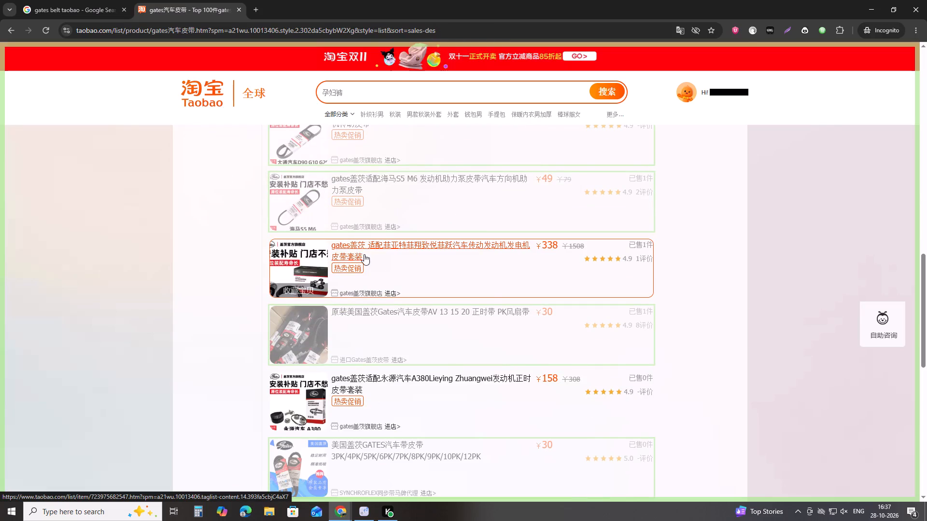
# Record the link of the 菲亚特菲翔致悦菲跃 belt kit listing in the Link column, row 82412, of Manual Detection Records.
pyautogui.rightClick(360, 247)
pyautogui.click(396, 334)
pyautogui.hotkey('alt', 'Tab')
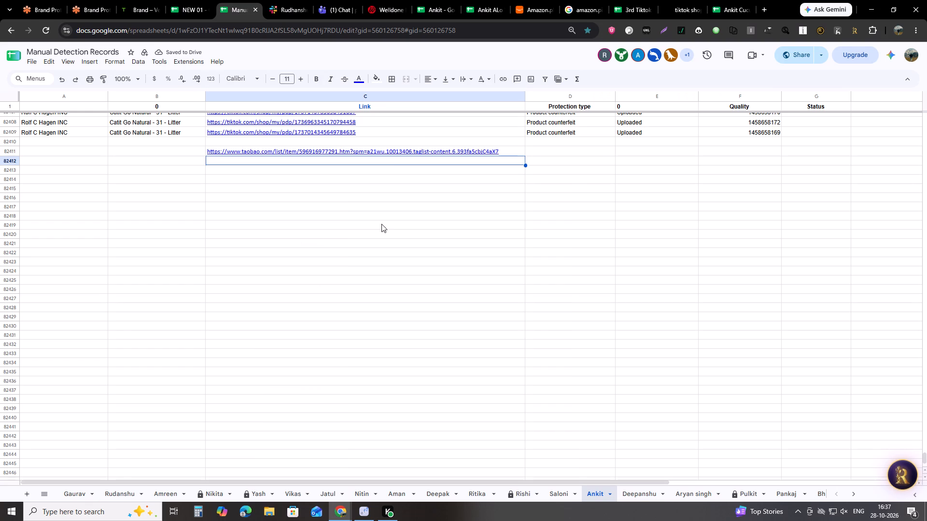
pyautogui.hotkey('ctrl', 'v')
# Record the link of the 永源汽车A380 timing belt kit listing in the Link column, row 82413, of Manual Detection Records.
pyautogui.click(388, 169)
pyautogui.hotkey('alt', 'Tab')
pyautogui.scroll(-1, 257, 281)
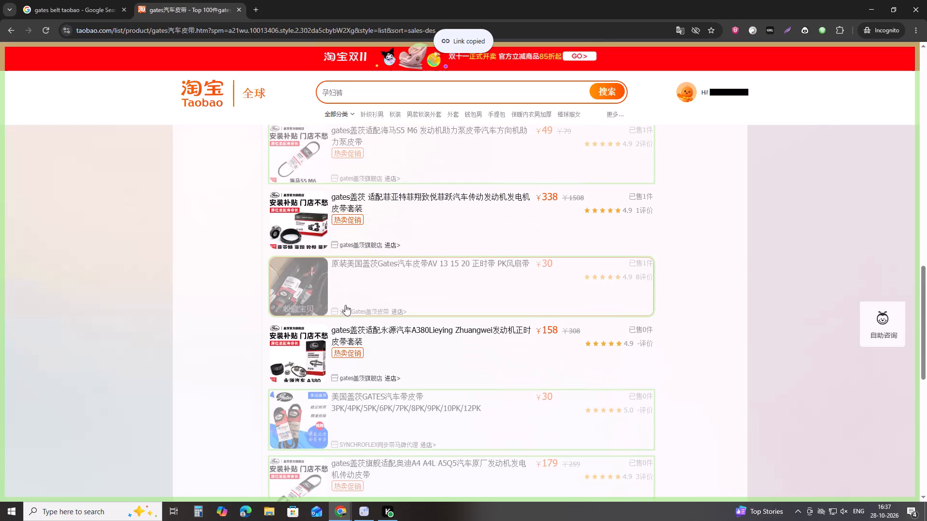
pyautogui.scroll(-1, 345, 305)
pyautogui.rightClick(354, 281)
pyautogui.click(386, 370)
pyautogui.hotkey('alt', 'Tab')
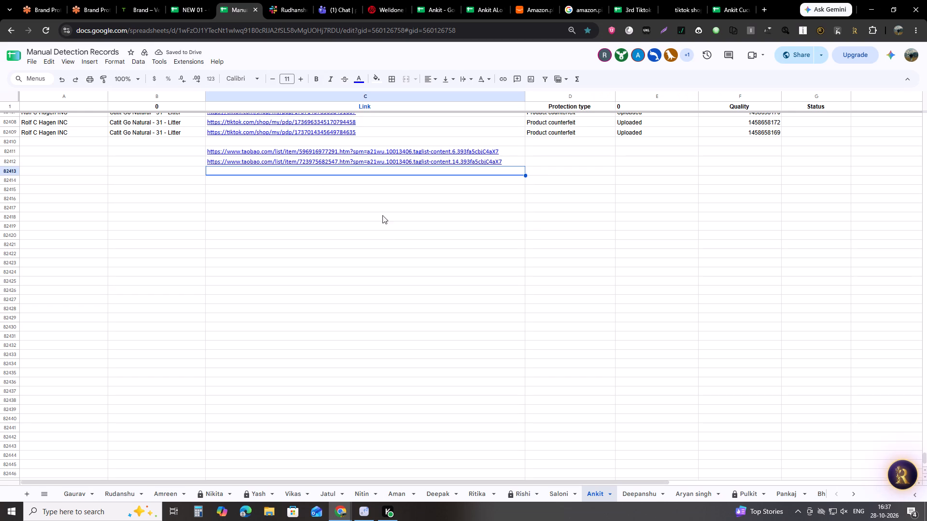
pyautogui.hotkey('ctrl', 'v')
# Record the link of the 美国盖茨汽车皮带 V20X860/V20X1075/V20X1100 listing in row 82414 of the spreadsheet's Link column.
pyautogui.click(385, 180)
pyautogui.hotkey('alt', 'Tab')
pyautogui.scroll(-5, 352, 269)
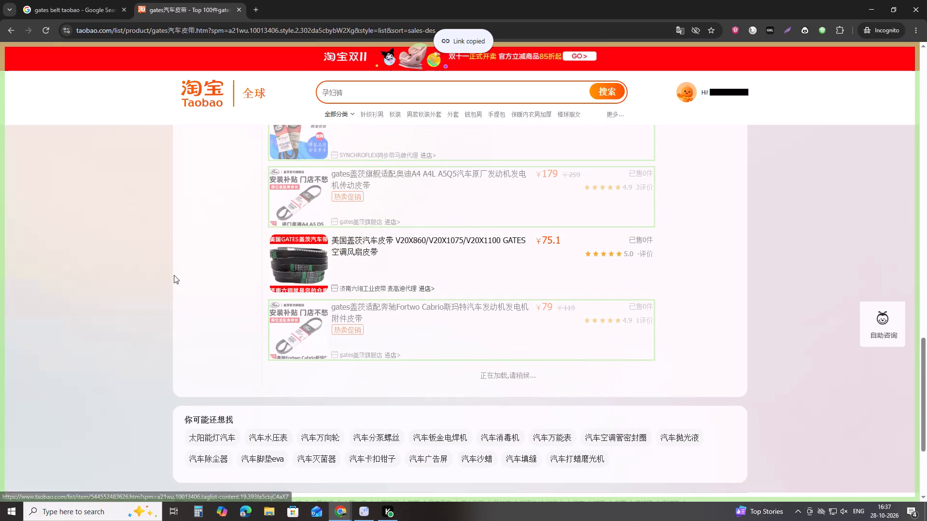
pyautogui.rightClick(297, 251)
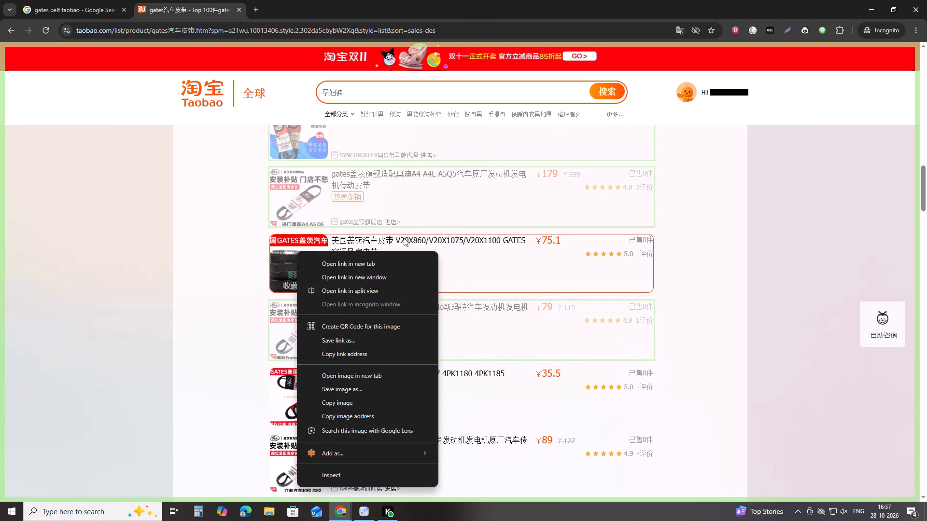
pyautogui.rightClick(404, 238)
pyautogui.click(452, 330)
pyautogui.hotkey('alt', 'Tab')
pyautogui.hotkey('ctrl', 'v')
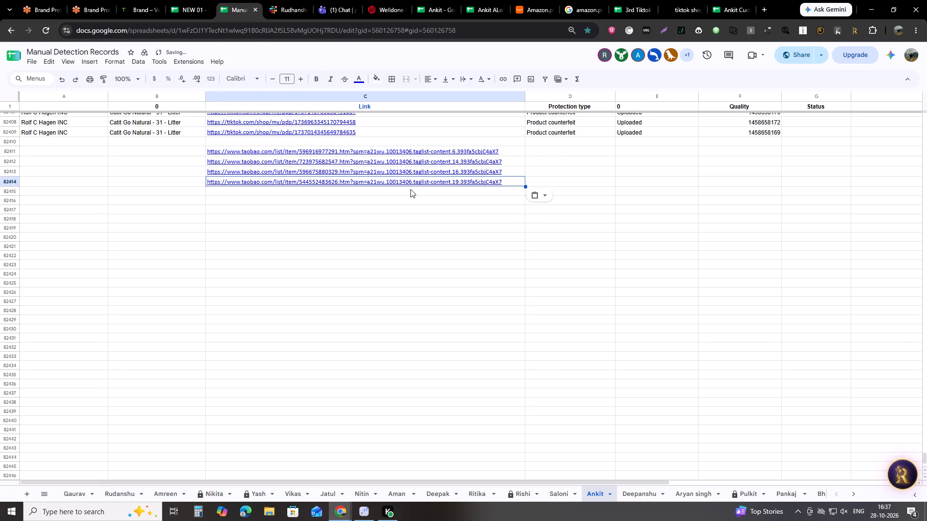
# Record the link of the 盖茨汽车皮带 4PK1170 4PK1177 4PK1180 4PK1185 listing in row 82415 of the spreadsheet's Link column.
pyautogui.click(410, 189)
pyautogui.hotkey('alt', 'Tab')
pyautogui.scroll(-3, 104, 332)
pyautogui.rightClick(354, 232)
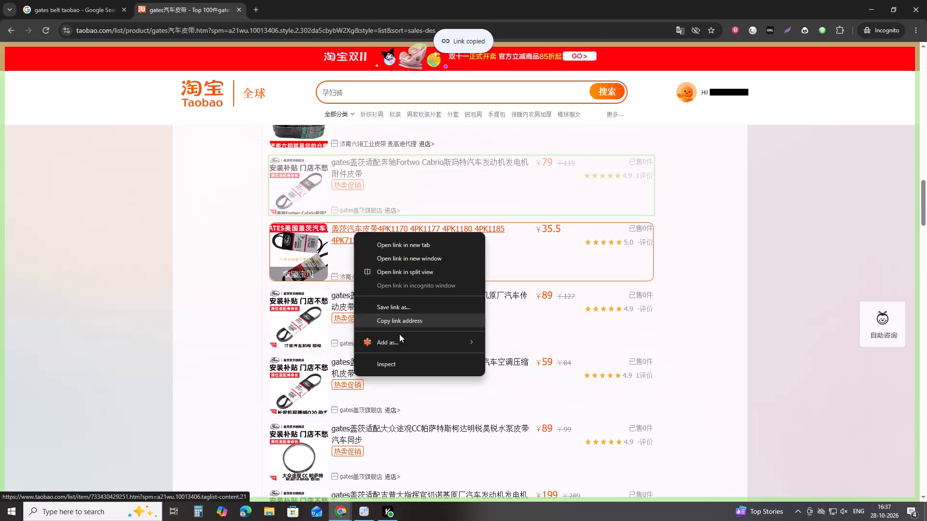
pyautogui.click(398, 322)
pyautogui.hotkey('alt', 'Tab')
pyautogui.hotkey('ctrl', 'v')
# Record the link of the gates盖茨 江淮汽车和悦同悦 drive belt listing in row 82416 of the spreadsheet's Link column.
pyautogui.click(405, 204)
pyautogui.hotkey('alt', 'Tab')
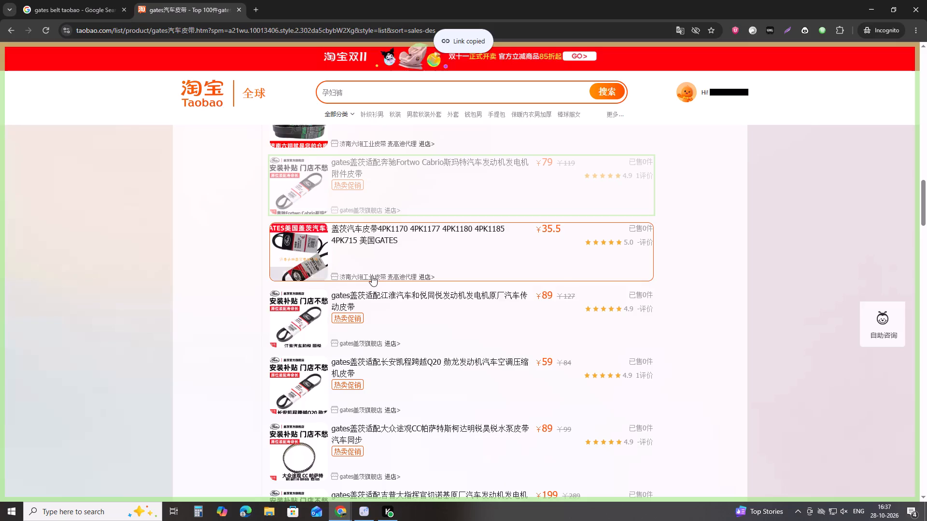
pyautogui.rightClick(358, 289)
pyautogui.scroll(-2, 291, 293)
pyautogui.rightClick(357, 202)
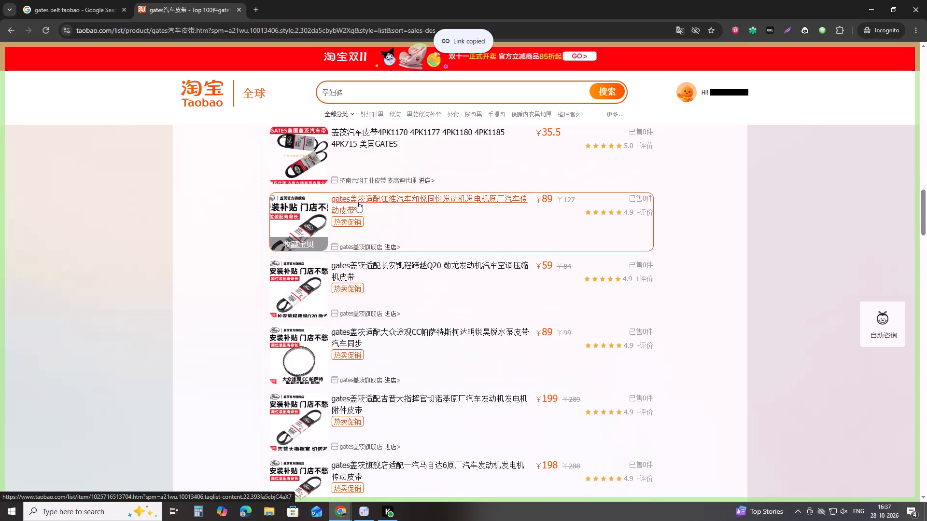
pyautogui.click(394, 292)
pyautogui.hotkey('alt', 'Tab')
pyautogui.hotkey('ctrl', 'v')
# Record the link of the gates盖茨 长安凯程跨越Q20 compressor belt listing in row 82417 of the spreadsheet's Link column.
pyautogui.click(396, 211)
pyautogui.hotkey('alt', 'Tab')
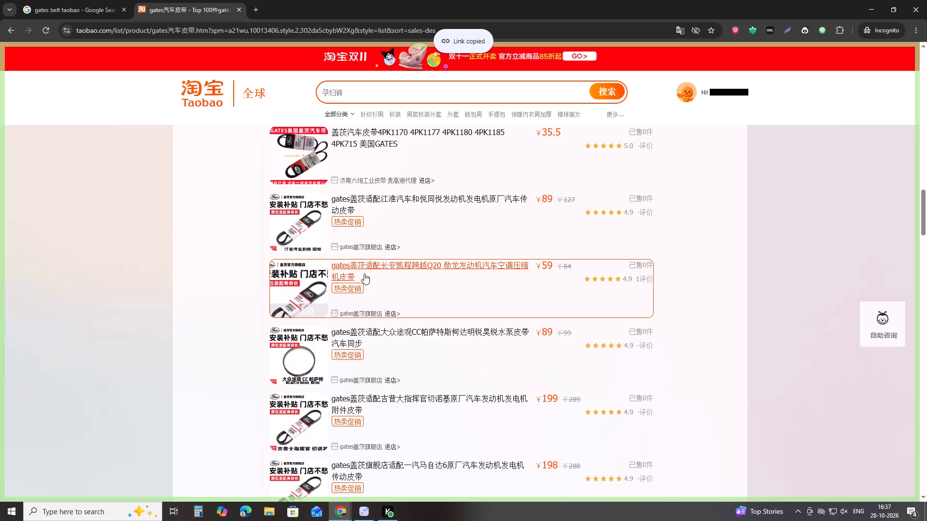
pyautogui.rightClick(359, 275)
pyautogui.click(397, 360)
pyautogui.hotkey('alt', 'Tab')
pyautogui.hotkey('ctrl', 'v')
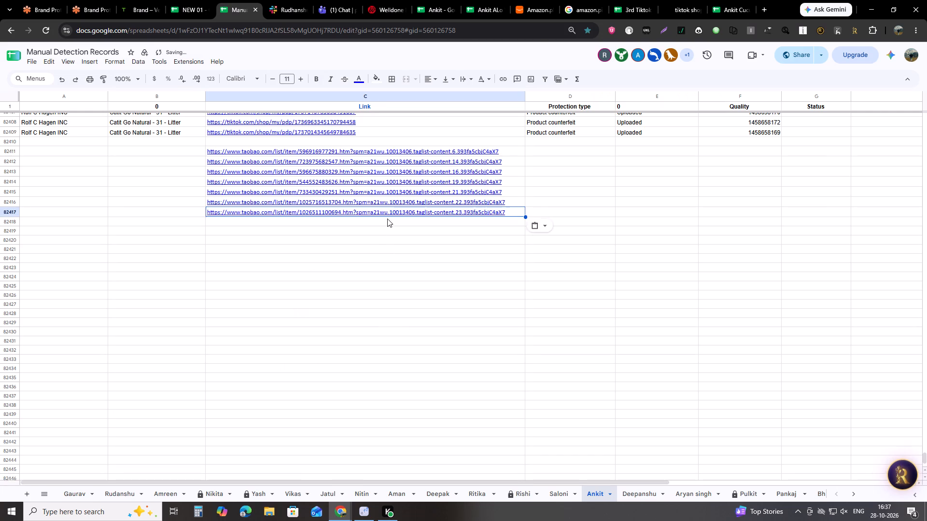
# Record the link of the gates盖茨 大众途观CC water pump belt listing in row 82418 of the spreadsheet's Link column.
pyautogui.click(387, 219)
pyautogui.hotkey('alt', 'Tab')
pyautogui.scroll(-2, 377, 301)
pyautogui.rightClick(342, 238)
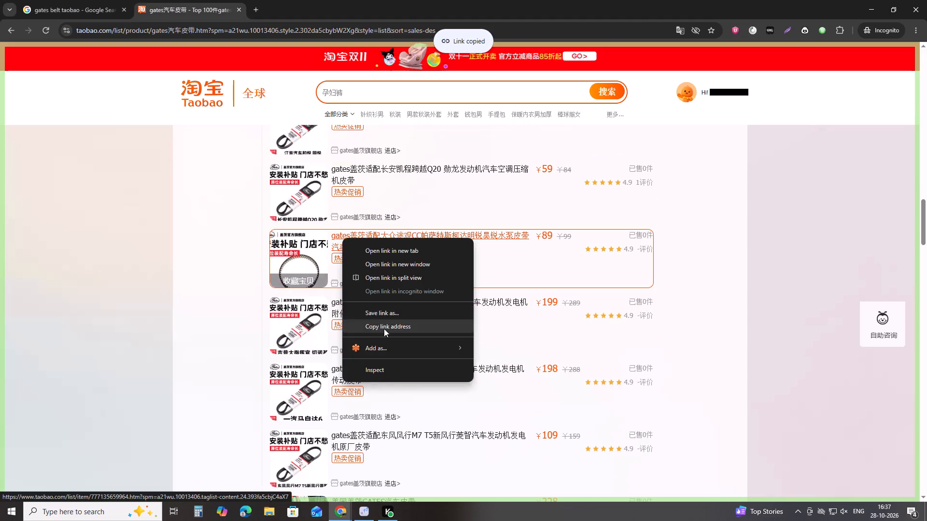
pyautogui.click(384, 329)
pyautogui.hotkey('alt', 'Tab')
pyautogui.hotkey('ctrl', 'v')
# Record the link of the unhighlighted 盖茨汽车PK皮带 6PK1110/1115/1120 listing in row 82419 of the spreadsheet's Link column.
pyautogui.click(385, 230)
pyautogui.hotkey('alt', 'Tab')
pyautogui.scroll(-1, 358, 318)
pyautogui.rightClick(350, 251)
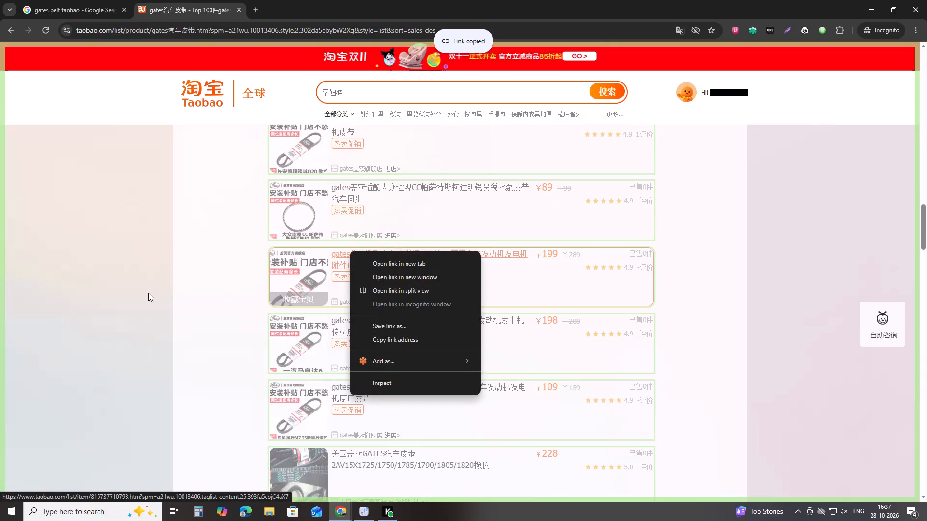
pyautogui.click(148, 293)
pyautogui.scroll(4, 154, 298)
pyautogui.scroll(-9, 155, 302)
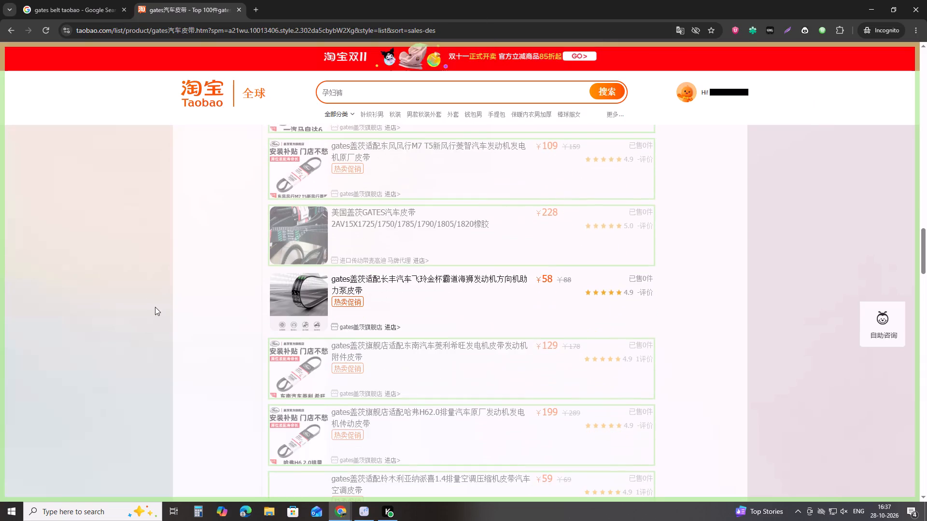
pyautogui.scroll(-13, 155, 306)
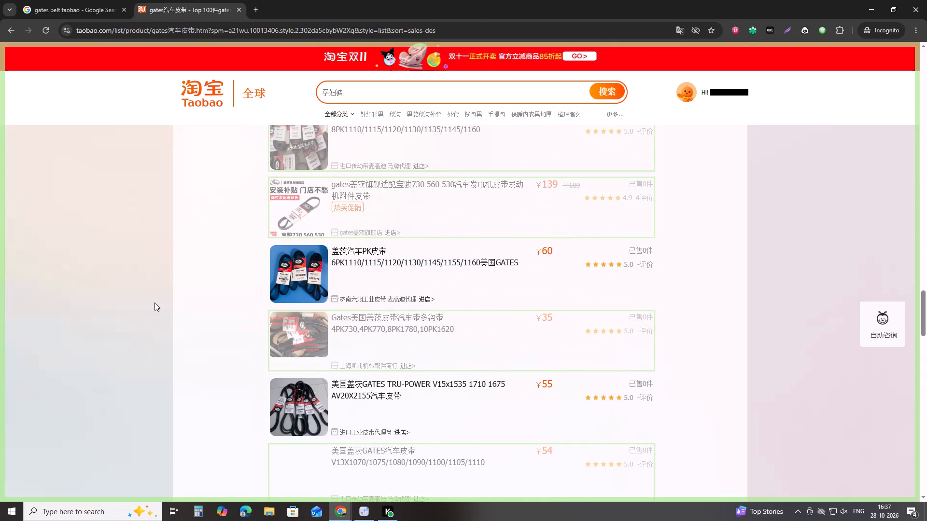
pyautogui.rightClick(386, 261)
pyautogui.click(431, 352)
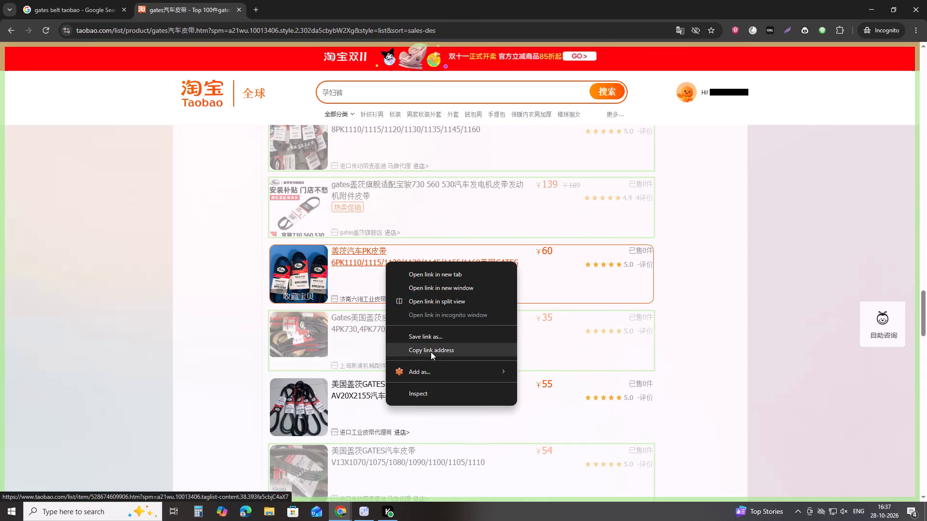
pyautogui.hotkey('alt', 'Tab')
pyautogui.hotkey('ctrl', 'v')
pyautogui.click(392, 241)
pyautogui.hotkey('alt', 'Tab')
pyautogui.scroll(-2, 333, 330)
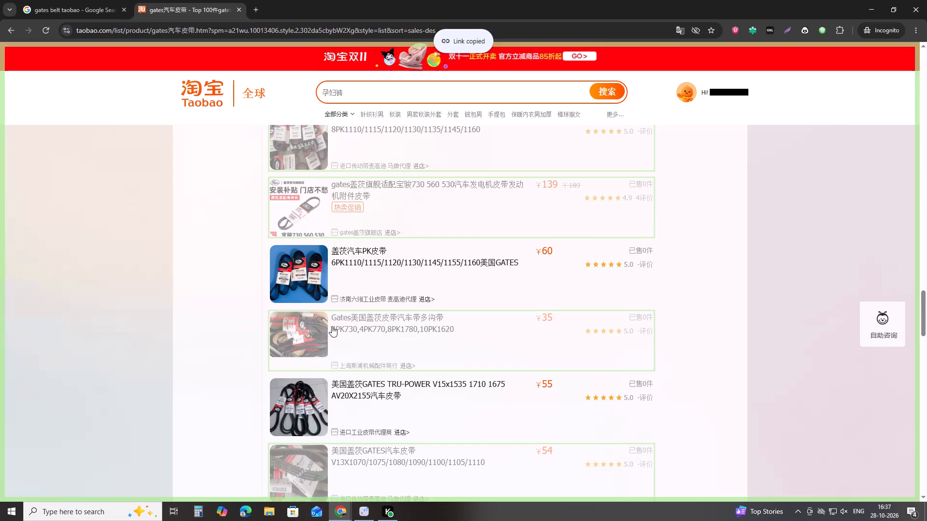
pyautogui.rightClick(342, 287)
pyautogui.click(389, 377)
pyautogui.hotkey('alt', 'Tab')
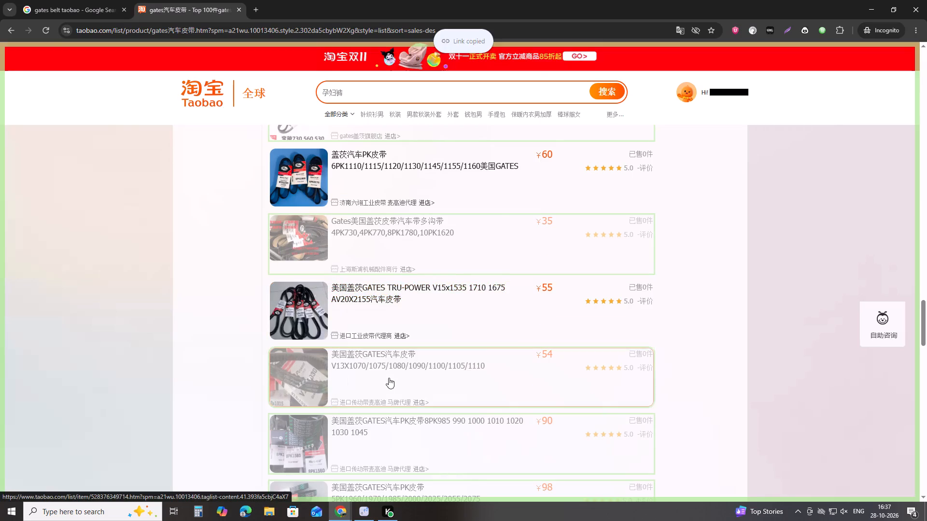
pyautogui.hotkey('ctrl', 'v')
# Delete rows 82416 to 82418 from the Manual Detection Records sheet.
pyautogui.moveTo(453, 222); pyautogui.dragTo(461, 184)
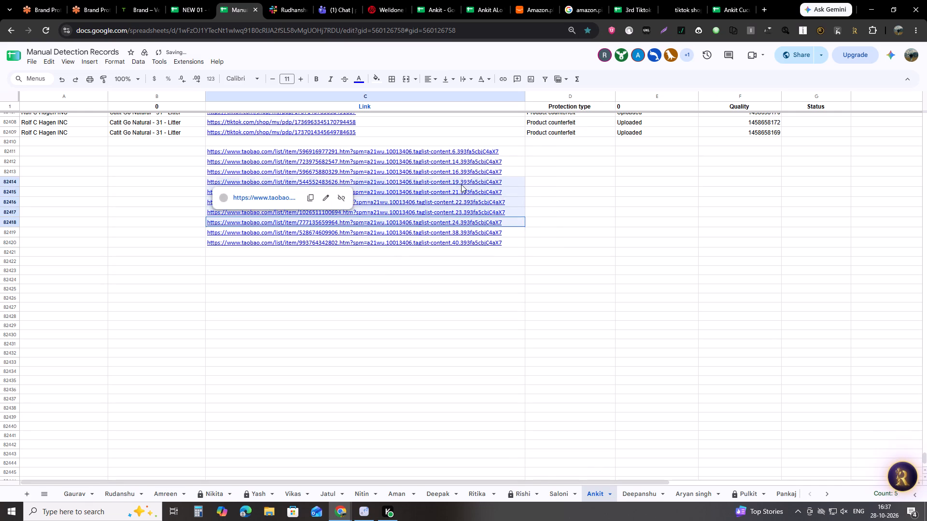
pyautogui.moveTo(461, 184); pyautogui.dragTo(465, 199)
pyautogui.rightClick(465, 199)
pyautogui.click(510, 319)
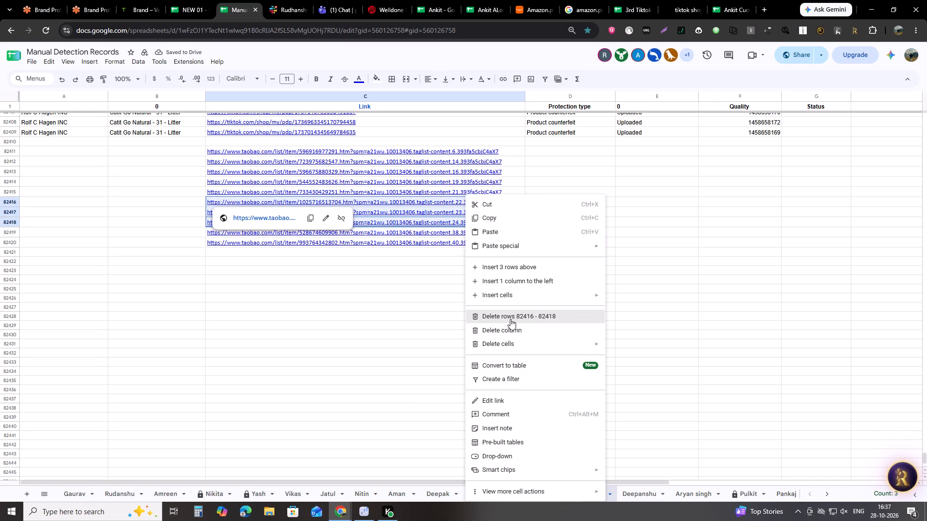
# Record the link of the unhighlighted 美国盖茨GATES汽车皮带 4PK785/795/800 listing in row 82418 of the spreadsheet's Link column.
pyautogui.click(416, 224)
pyautogui.hotkey('alt', 'Tab')
pyautogui.scroll(-4, 361, 338)
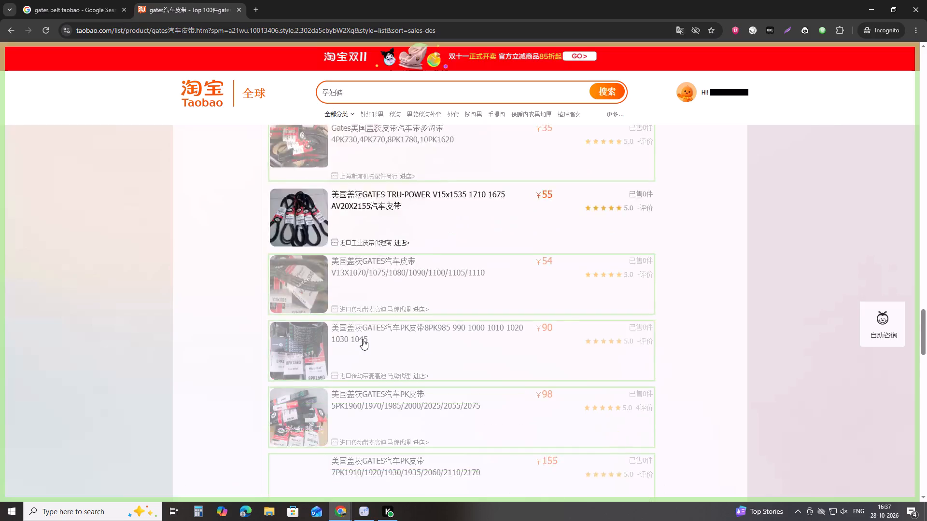
pyautogui.scroll(-2, 363, 339)
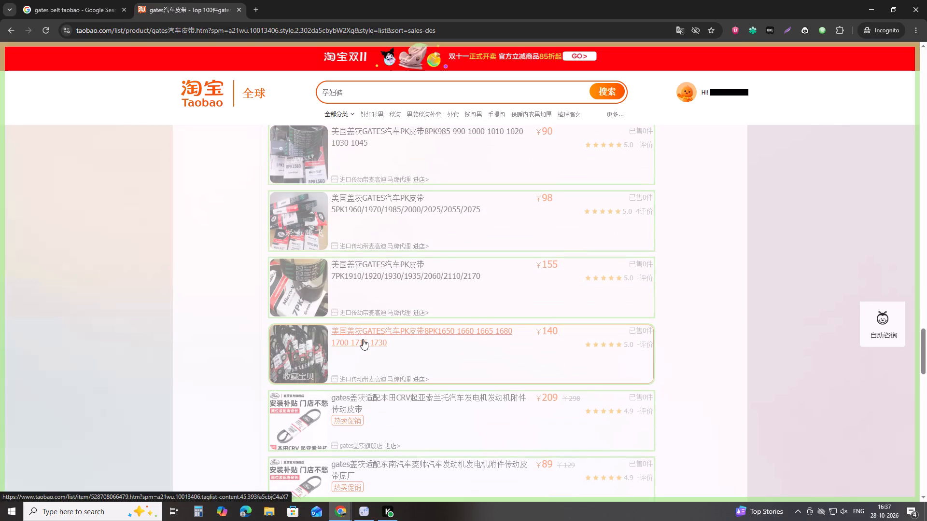
pyautogui.scroll(-7, 358, 338)
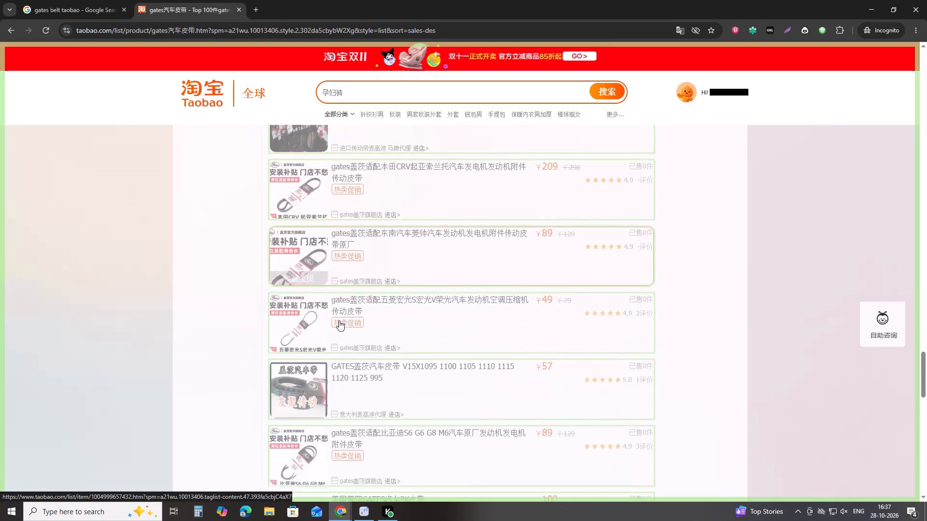
pyautogui.scroll(-8, 339, 320)
pyautogui.scroll(-3, 232, 335)
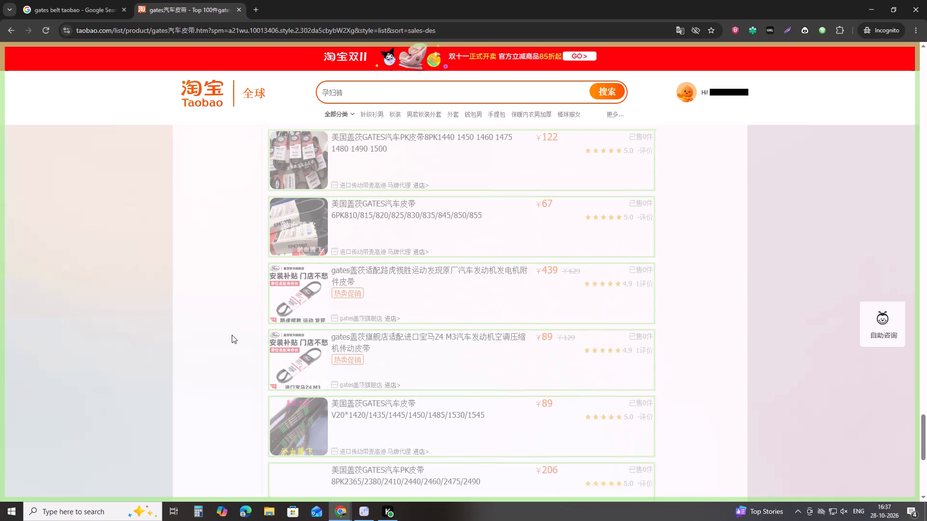
pyautogui.scroll(-4, 232, 335)
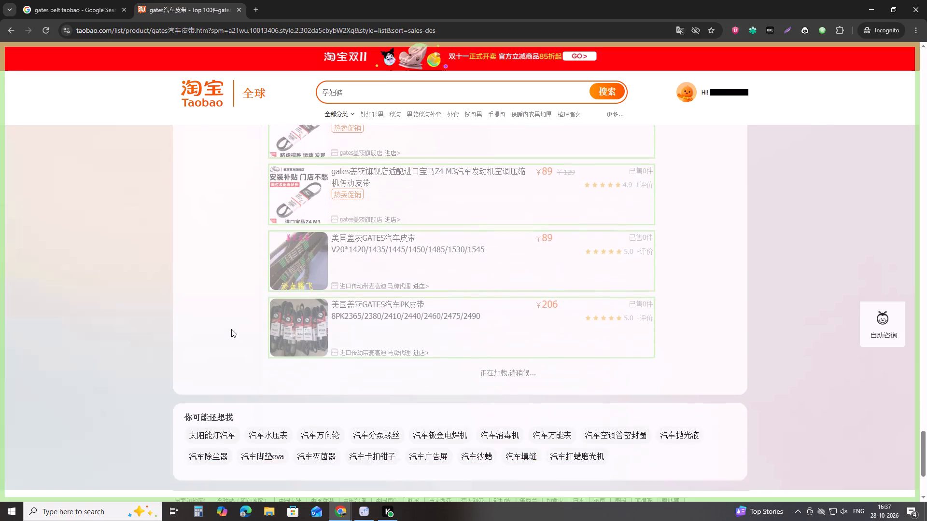
pyautogui.scroll(1, 231, 329)
pyautogui.scroll(-1, 231, 329)
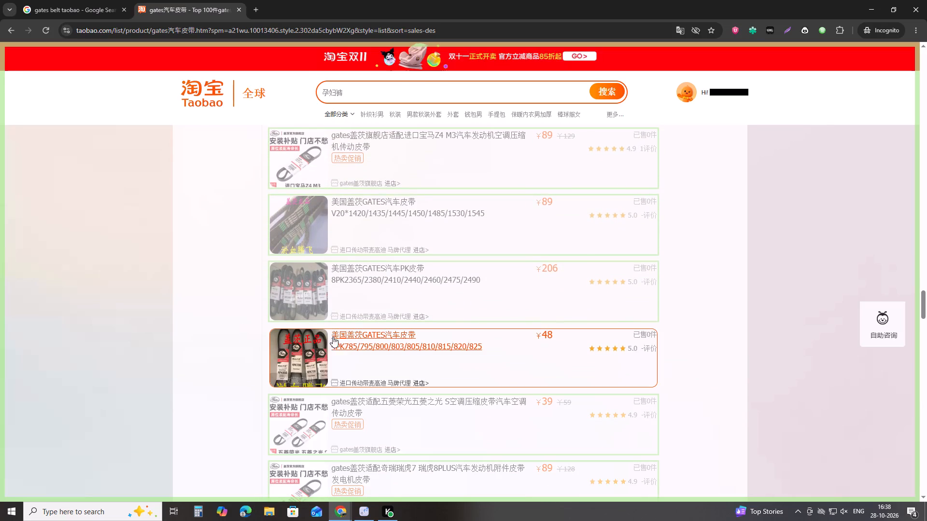
pyautogui.rightClick(347, 341)
pyautogui.click(392, 423)
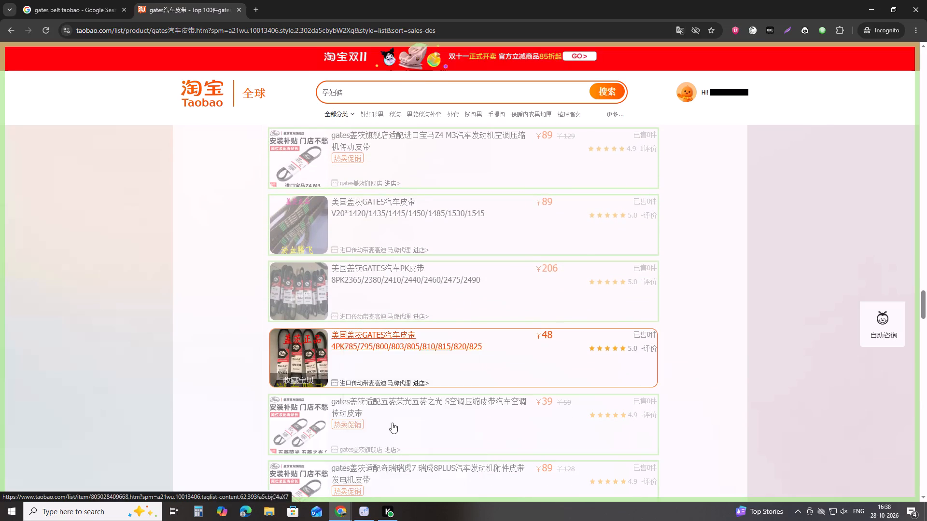
pyautogui.hotkey('alt', 'Tab')
pyautogui.hotkey('ctrl', 'v')
# Record the link of the unhighlighted gates盖茨 长安 CS75 CS85 belt kit listing in row 82419 of the spreadsheet's Link column.
pyautogui.click(413, 233)
pyautogui.hotkey('alt', 'Tab')
pyautogui.scroll(-3, 366, 295)
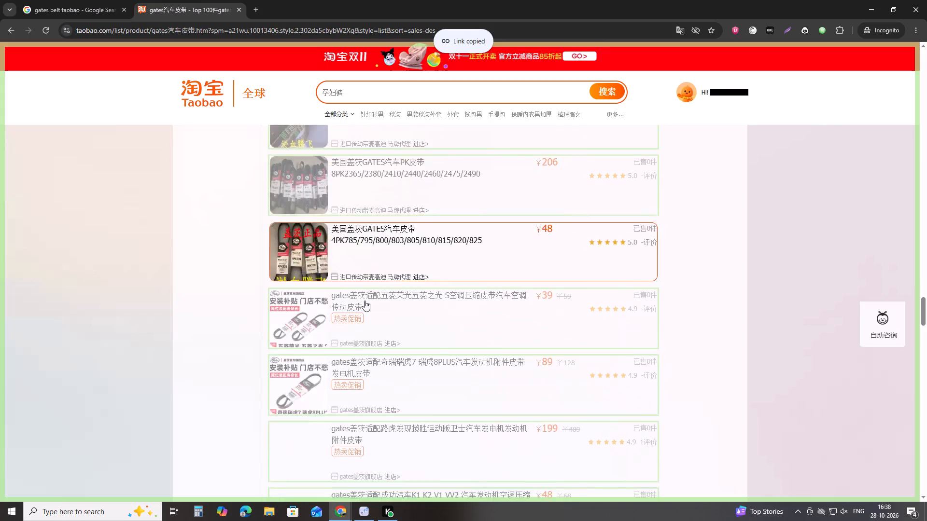
pyautogui.scroll(-2, 365, 301)
pyautogui.scroll(-5, 195, 322)
pyautogui.scroll(-5, 261, 315)
pyautogui.scroll(-1, 146, 314)
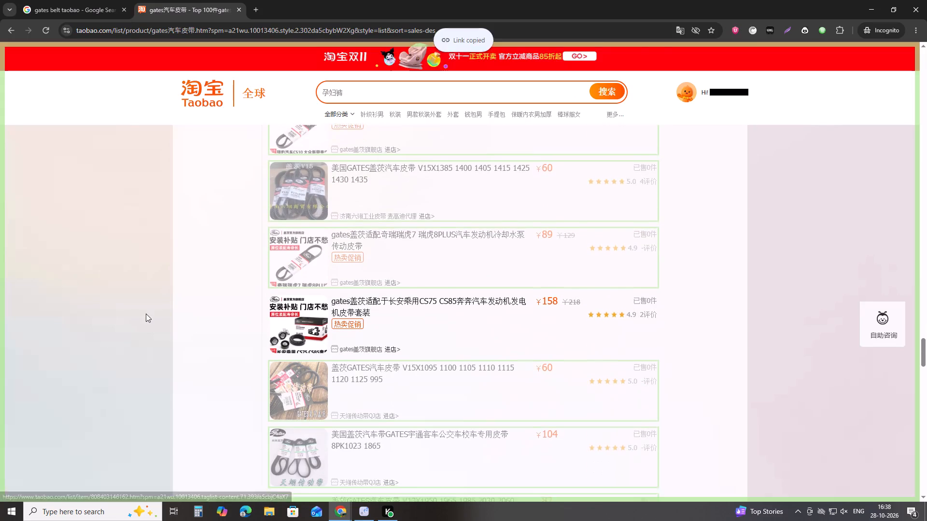
pyautogui.rightClick(383, 297)
pyautogui.click(428, 390)
pyautogui.hotkey('alt', 'Tab')
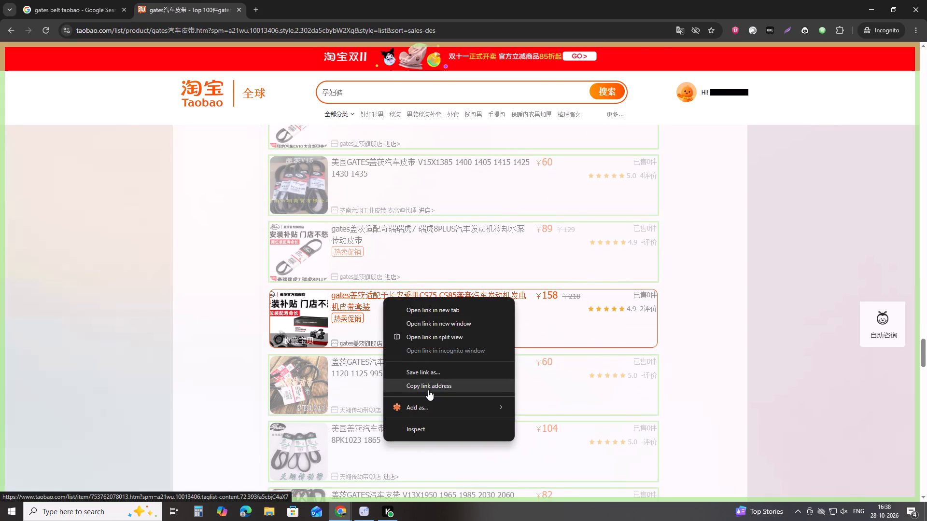
pyautogui.hotkey('ctrl', 'v')
pyautogui.click(429, 237)
pyautogui.click(429, 245)
pyautogui.hotkey('alt', 'Tab')
pyautogui.scroll(-2, 321, 348)
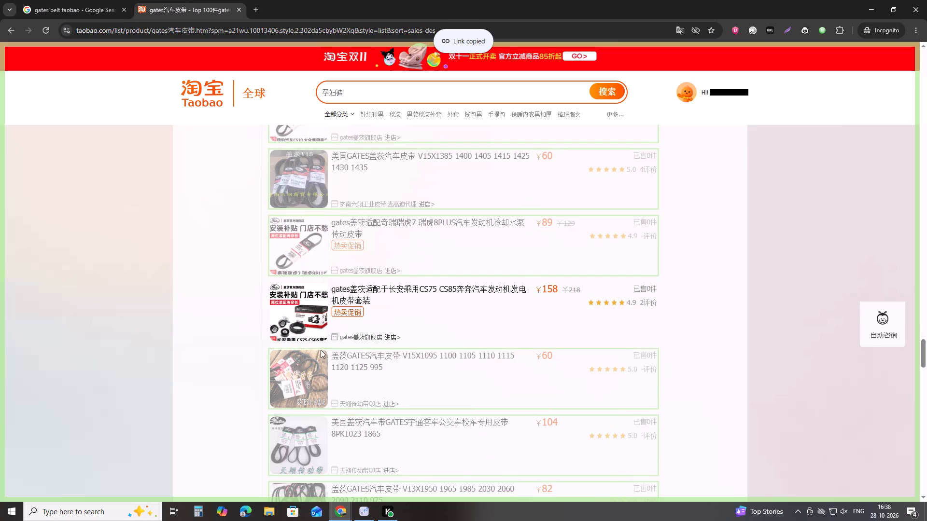
pyautogui.scroll(-3, 321, 350)
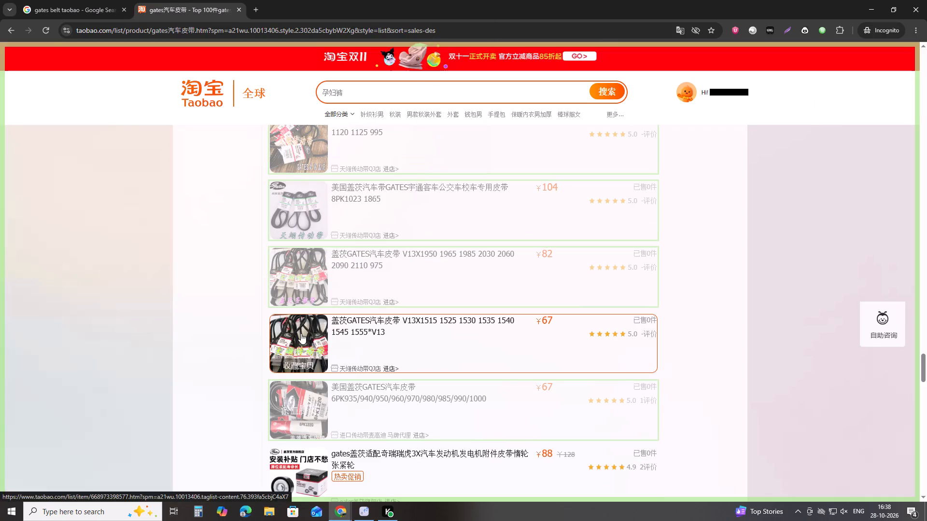
pyautogui.rightClick(366, 323)
pyautogui.click(410, 416)
pyautogui.hotkey('alt', 'Tab')
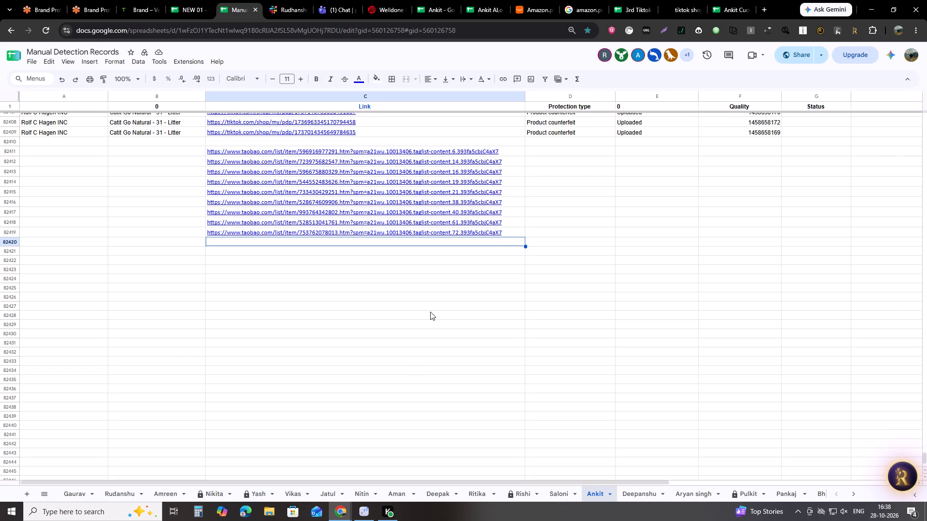
pyautogui.hotkey('ctrl', 'v')
# Record the link of the unhighlighted gates盖茨 奇瑞瑞虎3X belt and idler listing in row 82421 of the spreadsheet's Link column.
pyautogui.click(434, 253)
pyautogui.hotkey('alt', 'Tab')
pyautogui.scroll(-3, 279, 363)
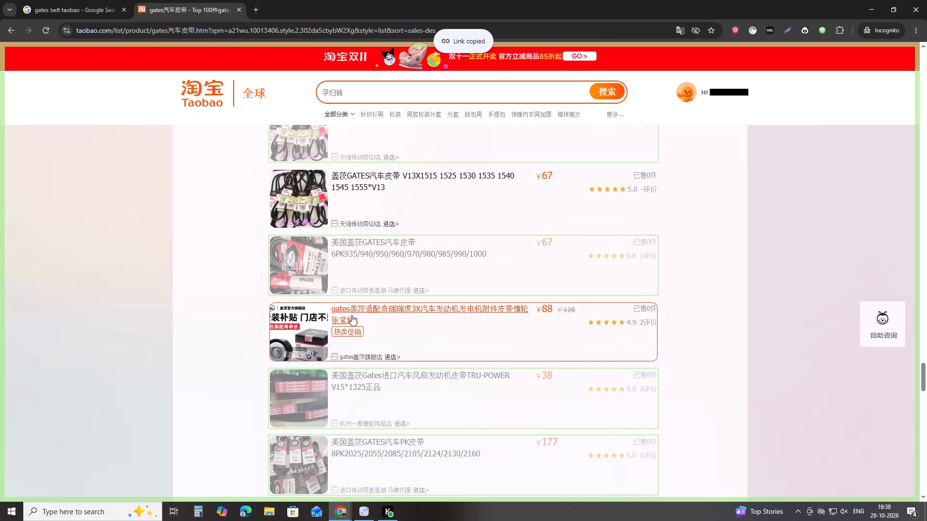
pyautogui.rightClick(352, 313)
pyautogui.click(395, 402)
pyautogui.hotkey('alt', 'Tab')
pyautogui.hotkey('ctrl', 'v')
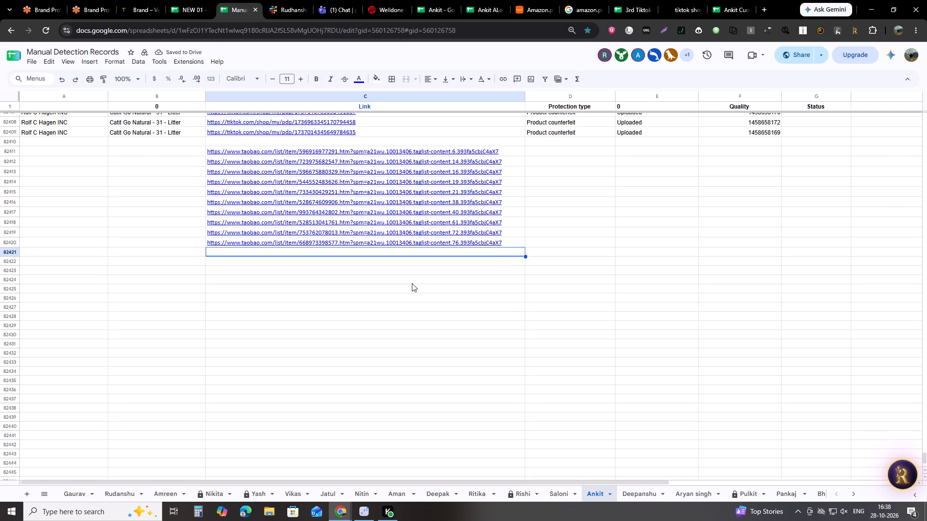
# Record the link of the unhighlighted gates盖茨旗舰店 欧宝雅特GTC赛飞利 timing belt kit listing in row 82422 of the spreadsheet's Link column.
pyautogui.click(413, 263)
pyautogui.hotkey('alt', 'Tab')
pyautogui.scroll(-9, 338, 355)
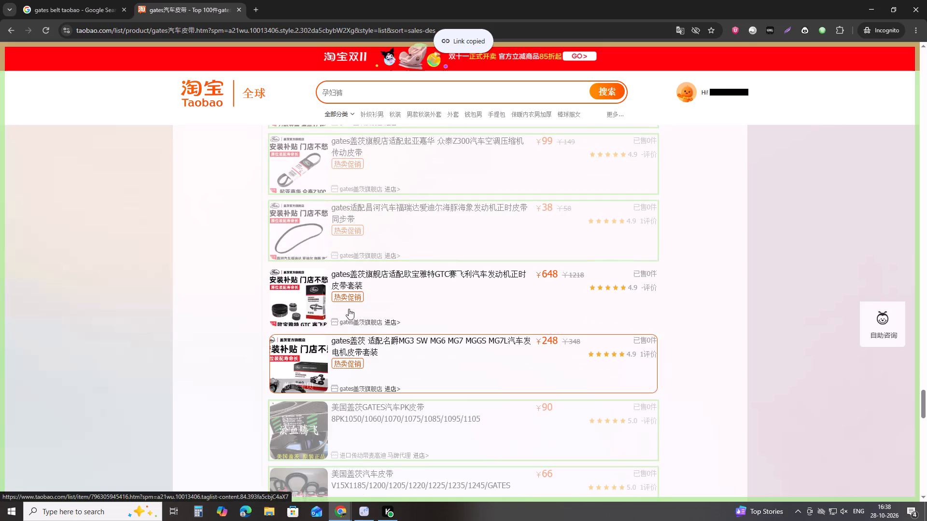
pyautogui.rightClick(366, 282)
pyautogui.moveTo(422, 380); pyautogui.dragTo(422, 376)
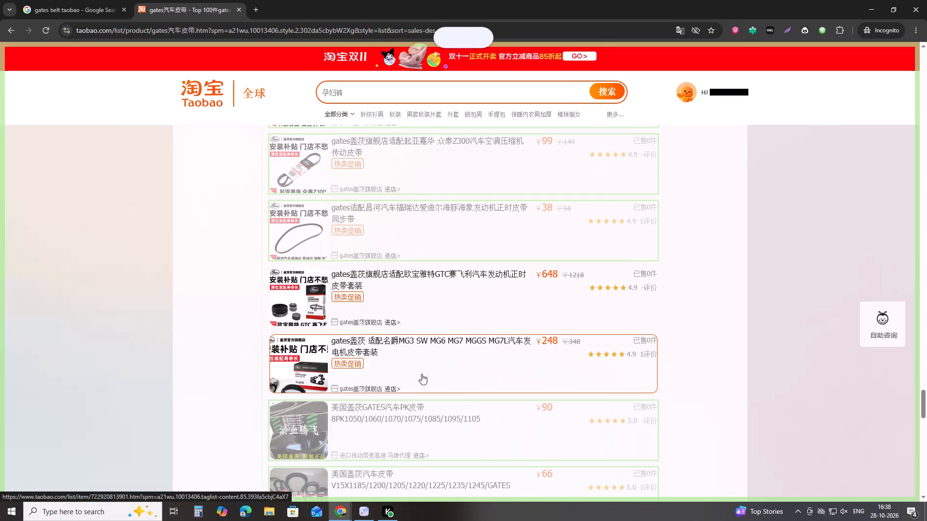
pyautogui.hotkey('alt', 'Tab')
pyautogui.hotkey('ctrl', 'v')
pyautogui.click(405, 271)
# Record the link of the unhighlighted gates盖茨 名爵MG3 SW MG6 MG7 belt kit listing in row 82423 of the spreadsheet's Link column.
pyautogui.hotkey('alt', 'Tab')
pyautogui.scroll(-1, 115, 398)
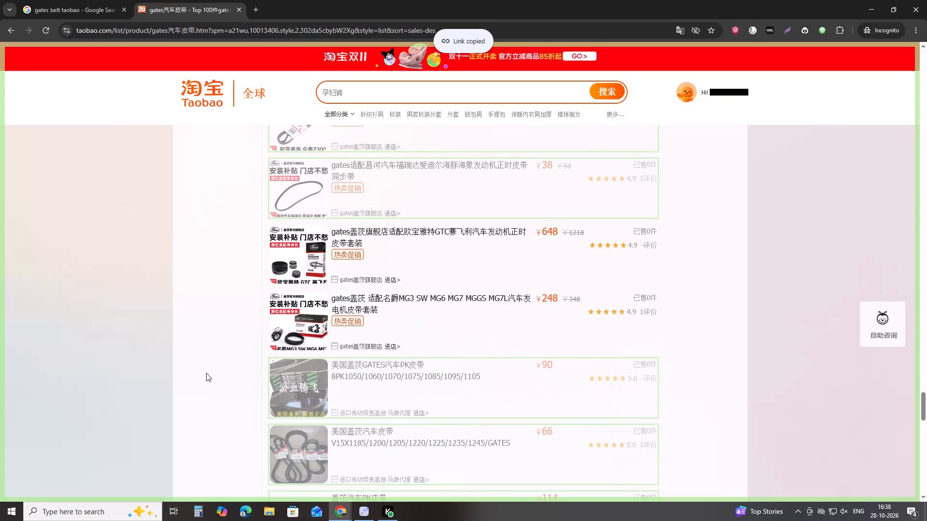
pyautogui.rightClick(351, 298)
pyautogui.click(383, 387)
pyautogui.hotkey('alt', 'Tab')
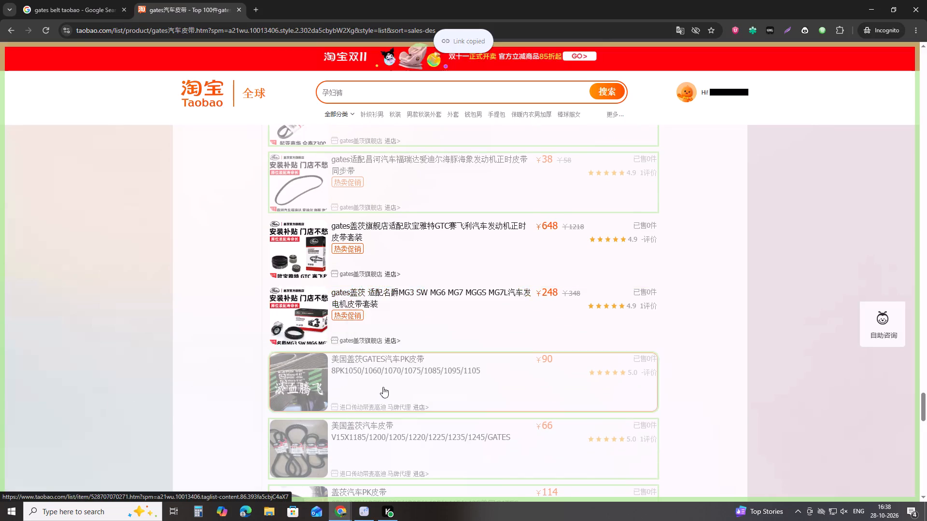
pyautogui.hotkey('ctrl', 'v')
pyautogui.click(384, 279)
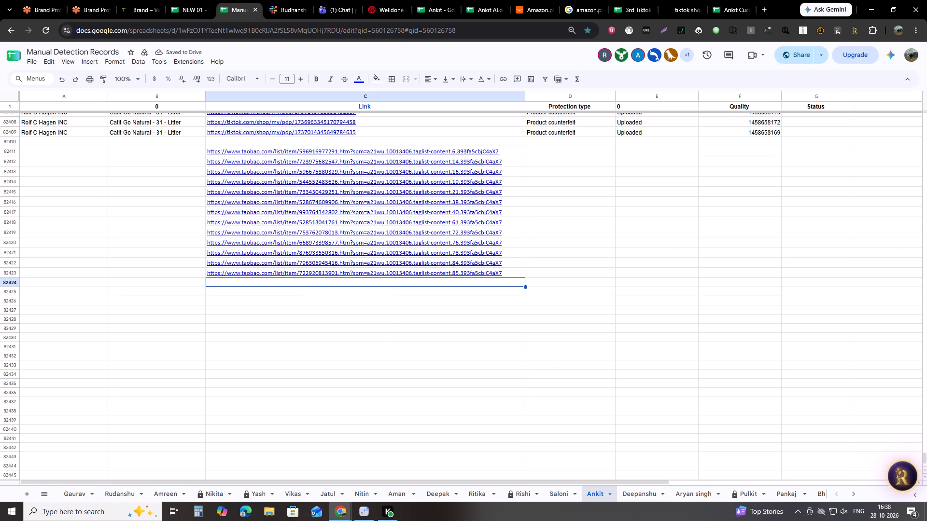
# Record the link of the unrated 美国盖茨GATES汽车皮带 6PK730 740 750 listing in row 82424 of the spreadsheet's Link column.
pyautogui.hotkey('alt', 'Tab')
pyautogui.scroll(-6, 234, 373)
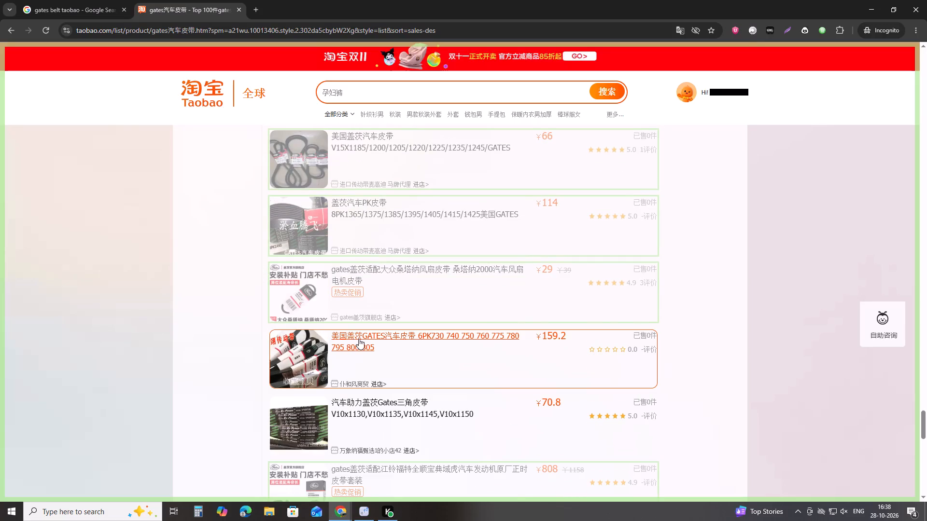
pyautogui.rightClick(359, 339)
pyautogui.click(393, 421)
pyautogui.hotkey('alt', 'Tab')
pyautogui.hotkey('ctrl', 'v')
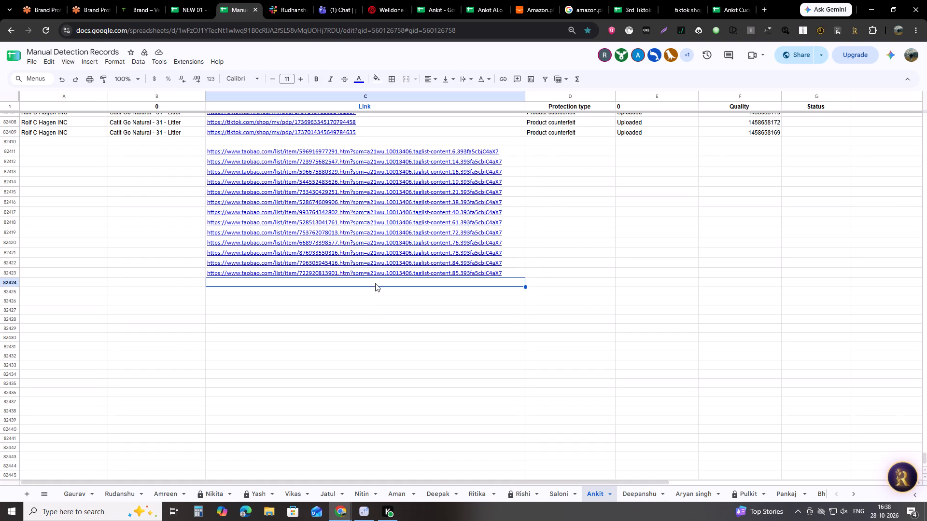
pyautogui.click(373, 291)
# Record the link of the unhighlighted 汽车助力盖茨Gates三角皮带 V10x1130 listing in row 82425 of the spreadsheet's Link column.
pyautogui.hotkey('alt', 'Tab')
pyautogui.scroll(-2, 220, 350)
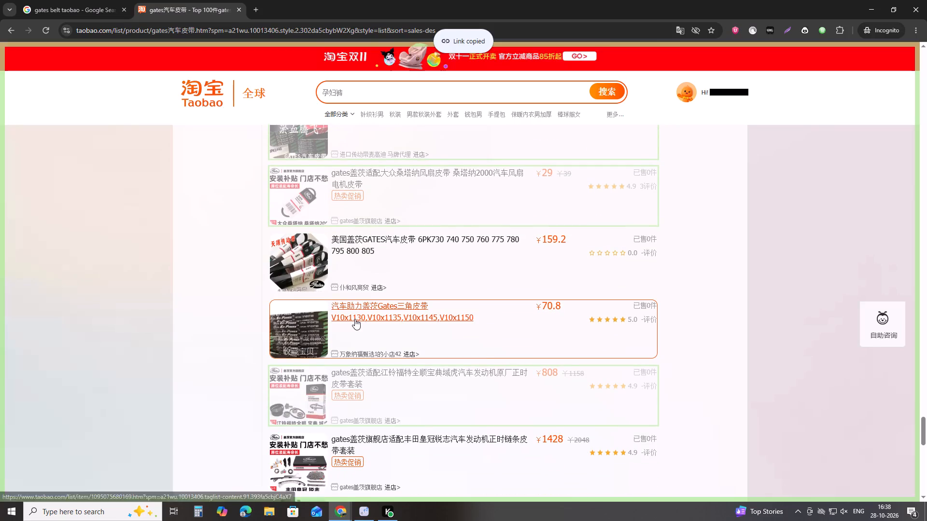
pyautogui.rightClick(355, 319)
pyautogui.click(410, 411)
pyautogui.hotkey('alt', 'Tab')
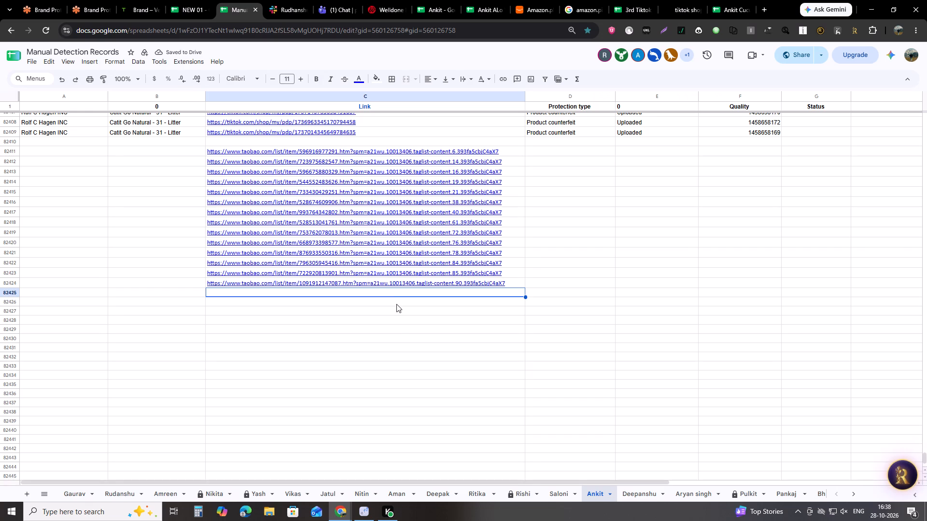
pyautogui.hotkey('ctrl', 'v')
pyautogui.click(394, 303)
# Open the RedPoints IPR Plugin from the Taobao listings to check its task configuration, and minimise its window.
pyautogui.hotkey('alt', 'Tab')
pyautogui.scroll(-3, 318, 358)
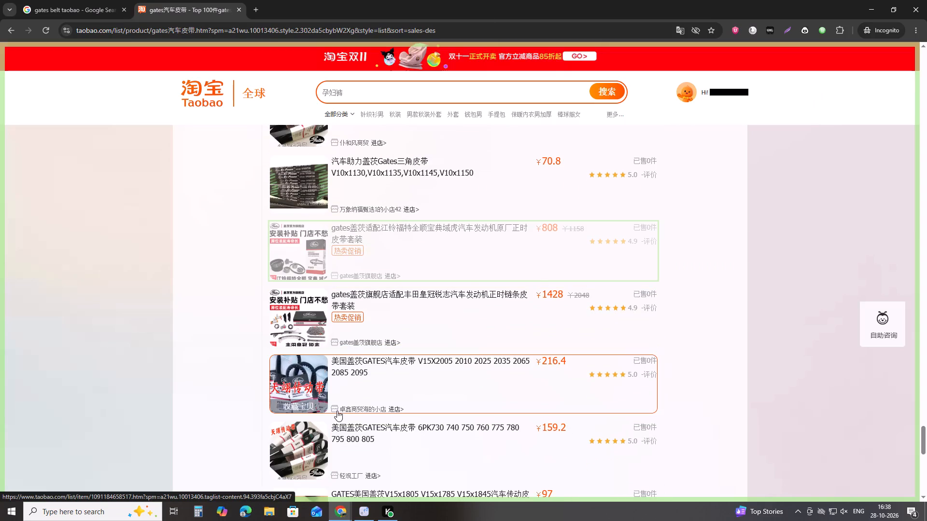
pyautogui.scroll(-2, 283, 420)
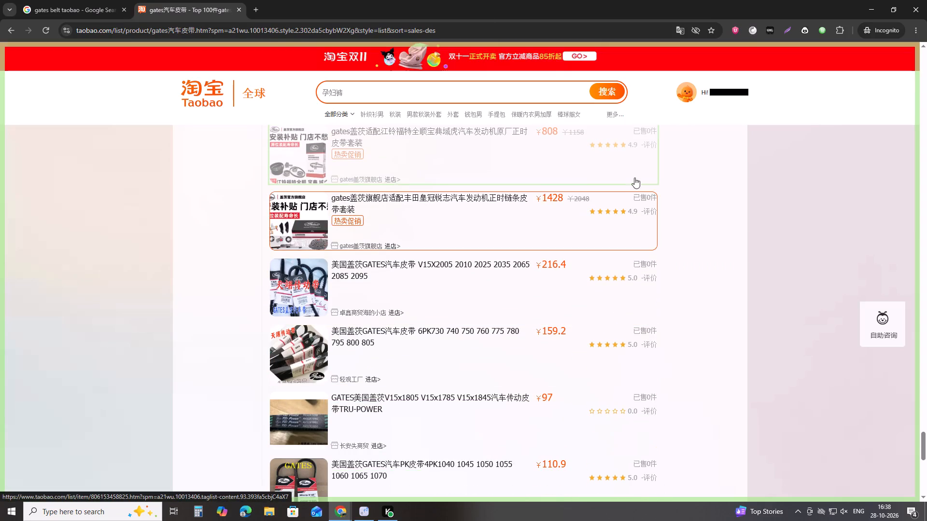
pyautogui.click(752, 38)
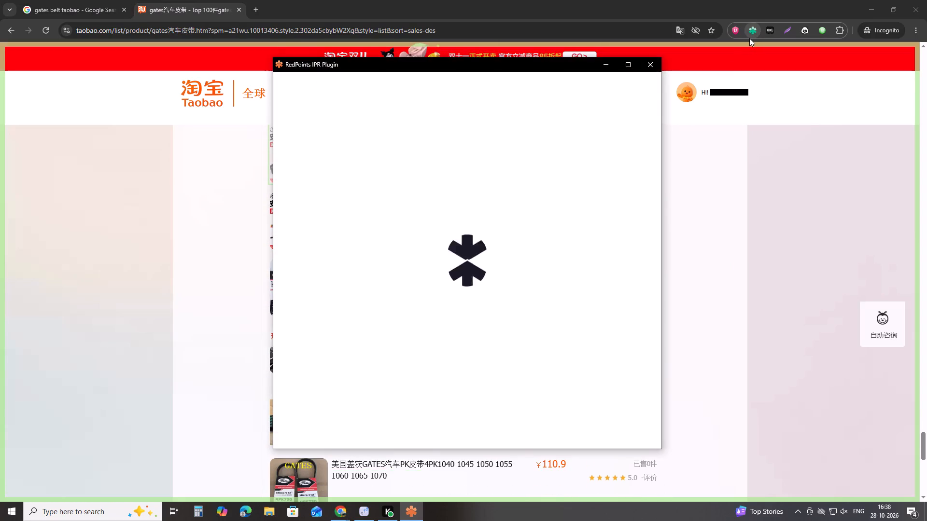
pyautogui.moveTo(499, 69); pyautogui.dragTo(643, 194)
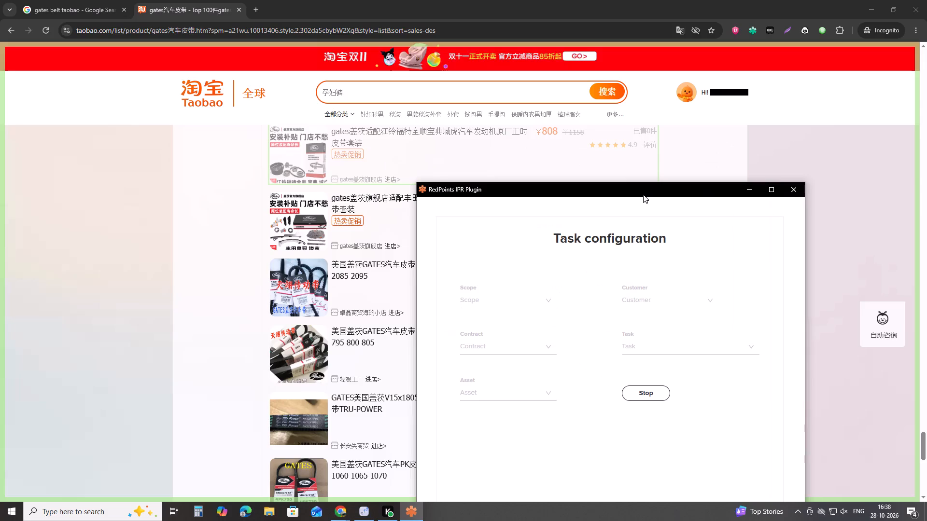
pyautogui.moveTo(643, 194); pyautogui.dragTo(692, 208)
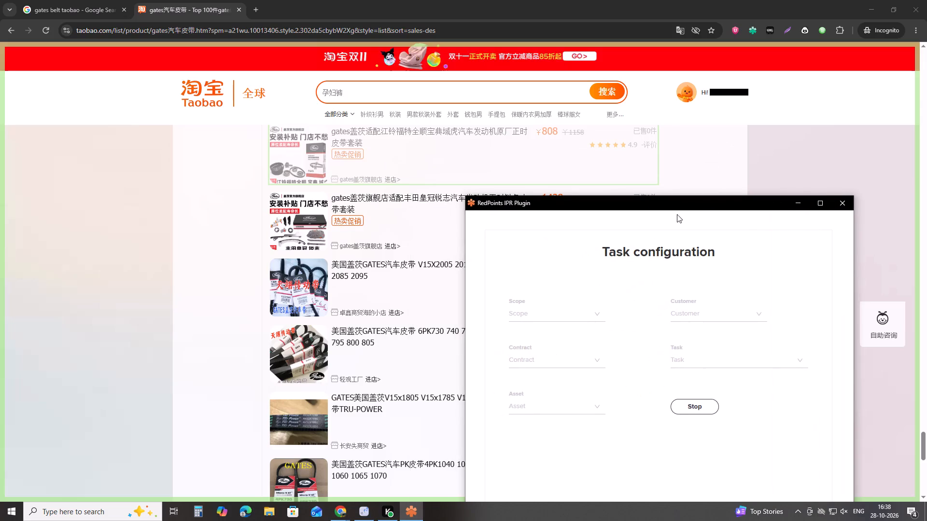
pyautogui.click(801, 205)
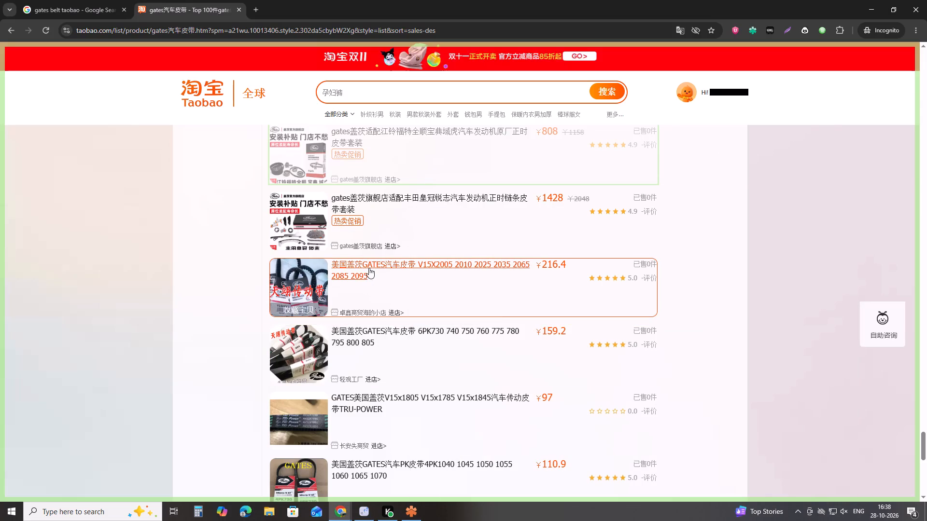
pyautogui.rightClick(369, 268)
pyautogui.click(414, 352)
pyautogui.hotkey('alt', 'Tab')
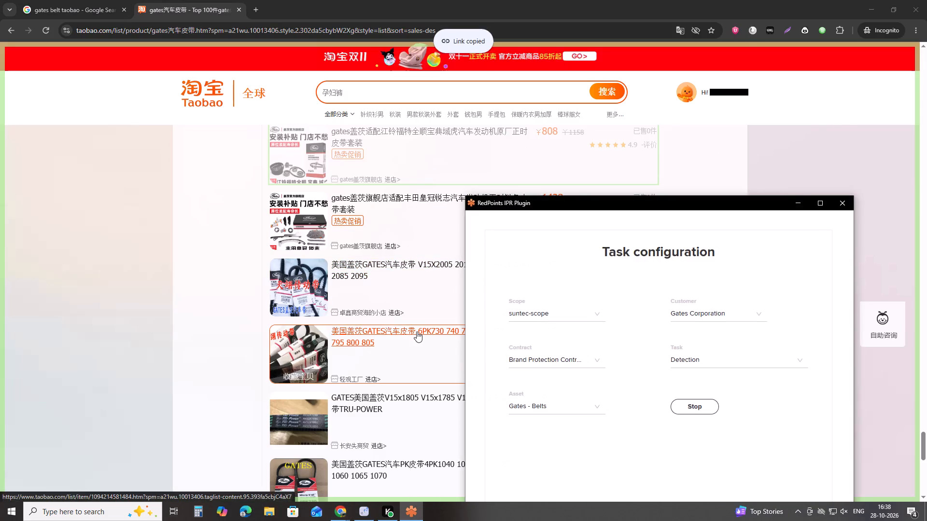
pyautogui.hotkey('alt', 'Tab')
pyautogui.hotkey('alt', 'Tab')
pyautogui.hotkey('ctrl', 'v')
pyautogui.click(448, 312)
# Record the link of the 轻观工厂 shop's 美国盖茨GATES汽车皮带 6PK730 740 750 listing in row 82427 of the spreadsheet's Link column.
pyautogui.hotkey('alt', 'Tab')
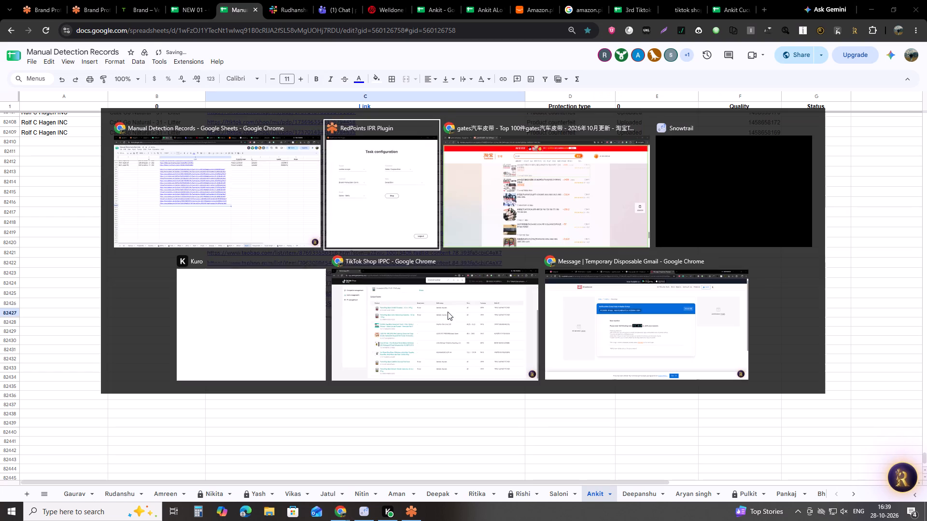
pyautogui.hotkey('alt', 'Tab')
pyautogui.scroll(-1, 253, 308)
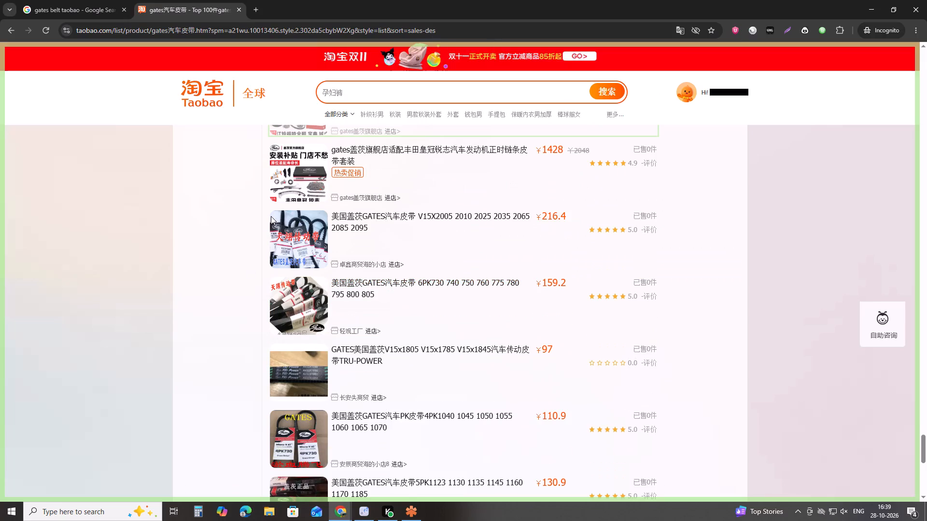
pyautogui.rightClick(349, 285)
pyautogui.click(385, 367)
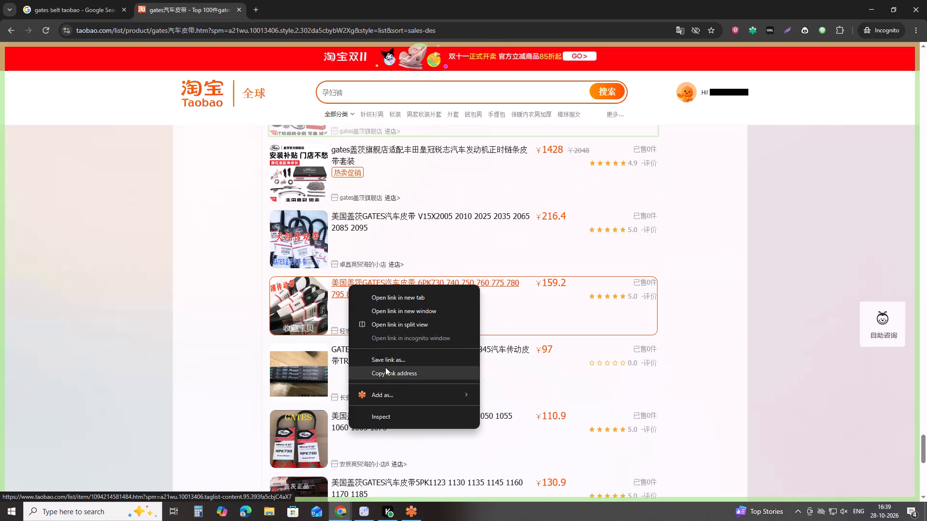
pyautogui.hotkey('alt', 'Tab')
pyautogui.hotkey('ctrl', 'v')
pyautogui.click(423, 327)
# Examine the full-size product image of the gates盖茨旗舰店 丰田皇冠锐志 timing chain kit listing.
pyautogui.hotkey('alt', 'Tab')
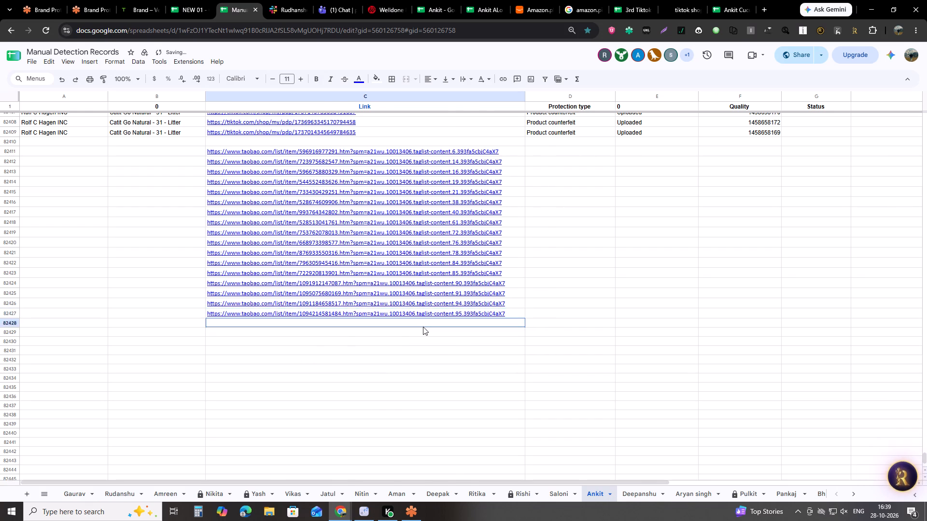
pyautogui.rightClick(296, 167)
pyautogui.click(357, 295)
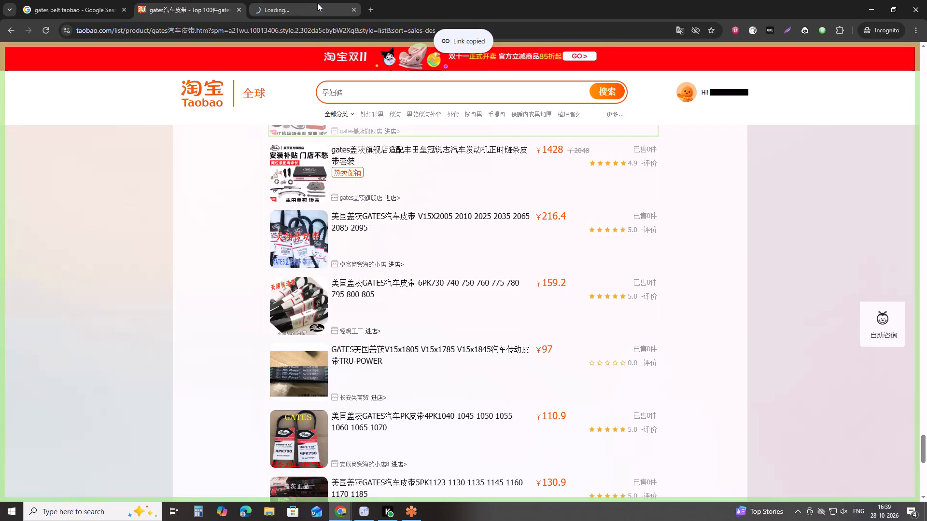
pyautogui.click(315, 0)
pyautogui.middleClick(315, 0)
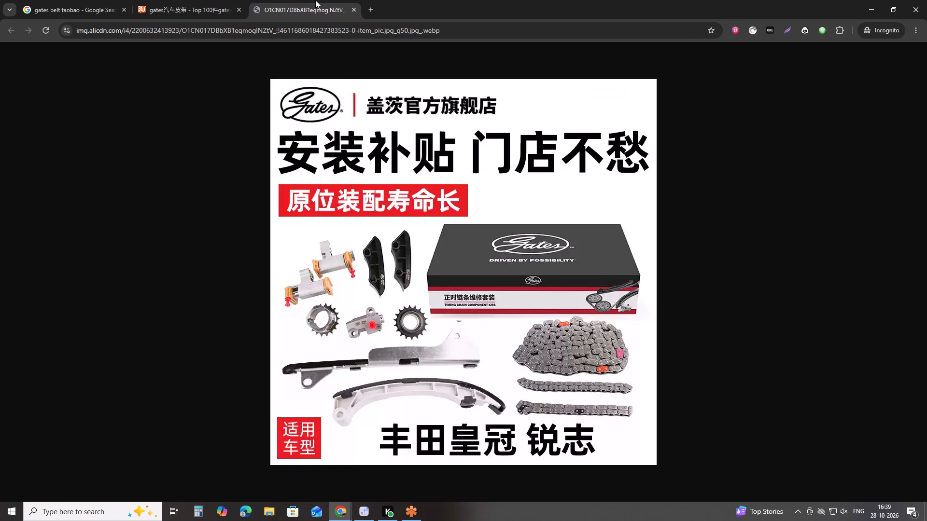
# Search the Manual Detection Records spreadsheet for the link of the 丰田皇冠锐志 timing chain kit listing.
pyautogui.scroll(1, 155, 118)
pyautogui.rightClick(396, 199)
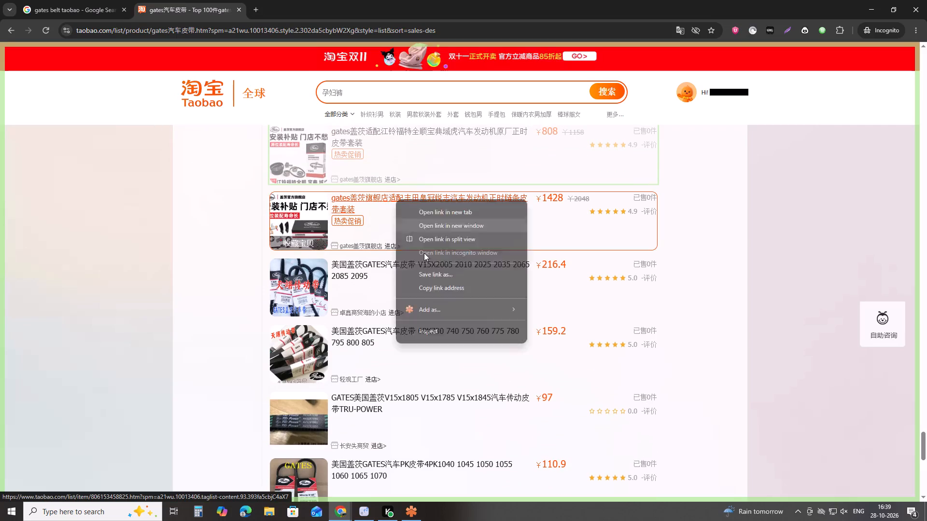
pyautogui.click(445, 289)
pyautogui.hotkey('alt', 'Tab')
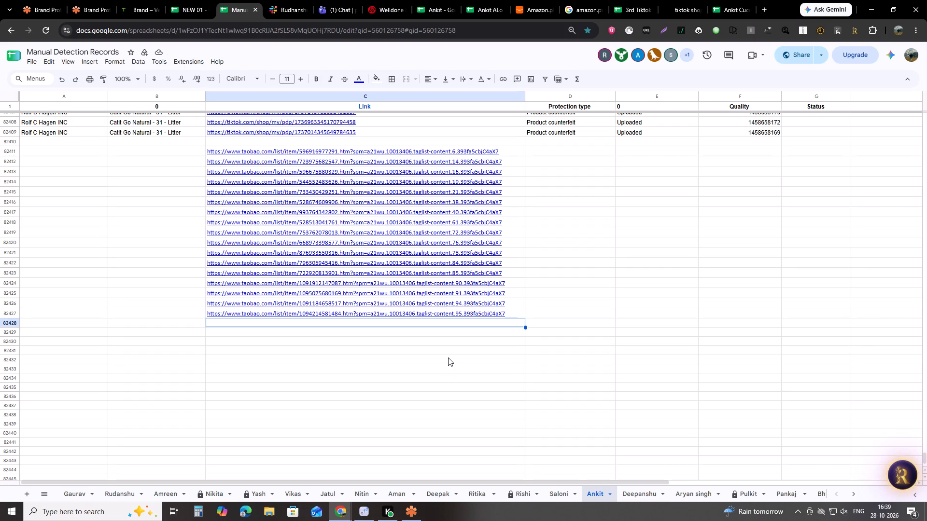
pyautogui.hotkey('ctrl', 'f')
pyautogui.hotkey('ctrl', 'v')
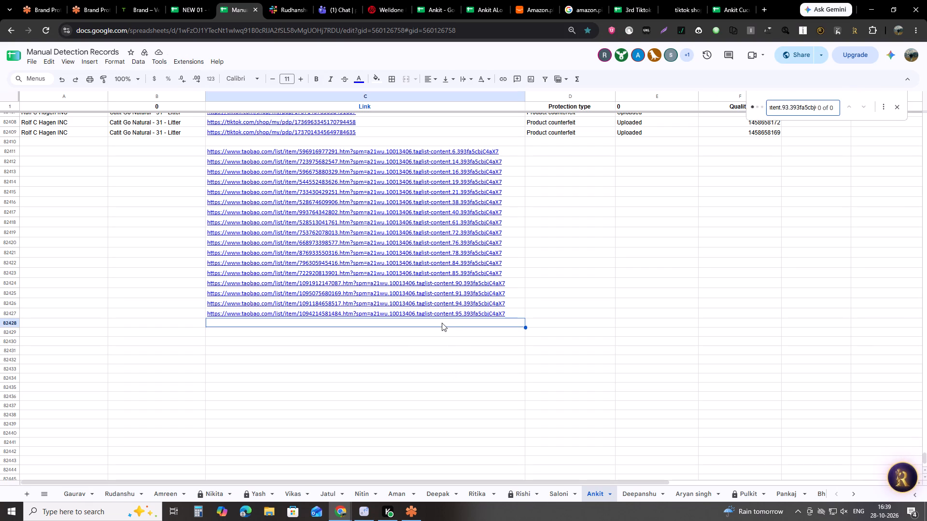
pyautogui.hotkey('ctrl', 'v')
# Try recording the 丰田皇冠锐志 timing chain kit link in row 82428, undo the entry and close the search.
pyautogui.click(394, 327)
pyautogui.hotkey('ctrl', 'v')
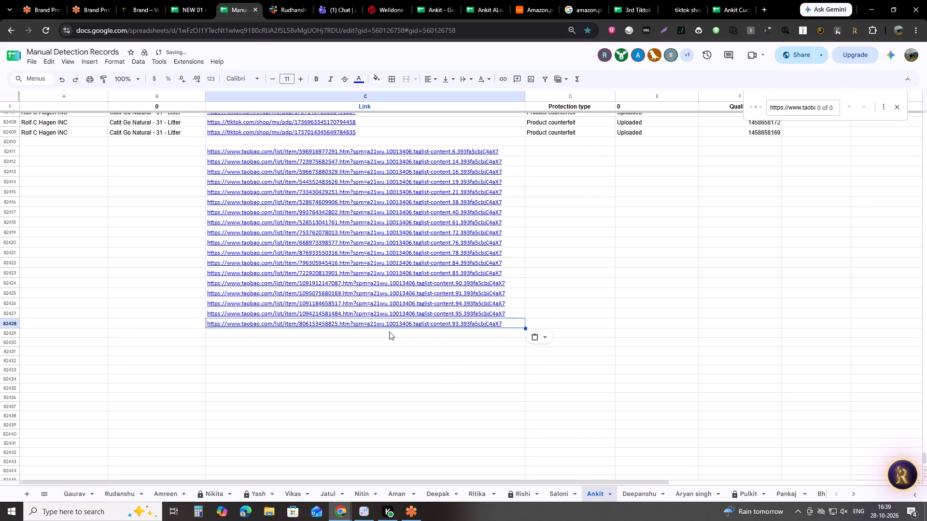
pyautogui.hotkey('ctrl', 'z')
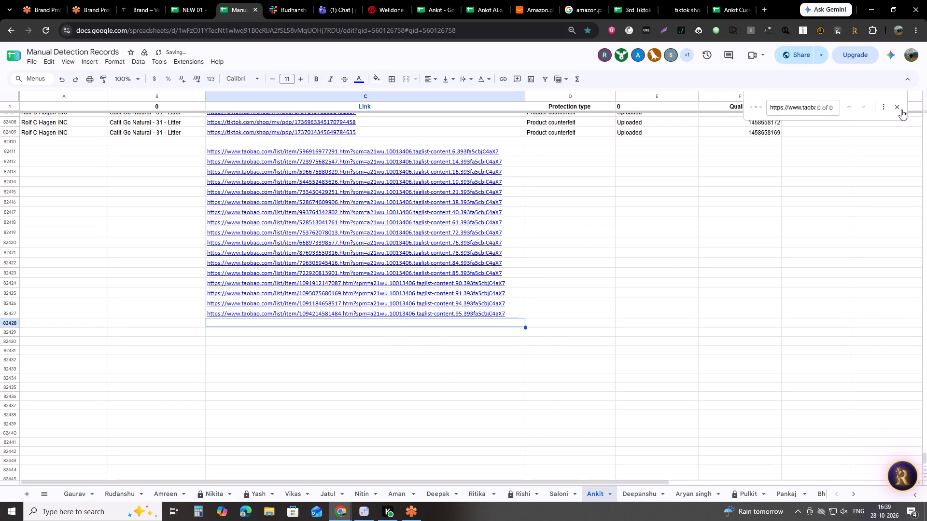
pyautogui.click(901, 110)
pyautogui.hotkey('alt', 'Tab')
pyautogui.scroll(-3, 196, 327)
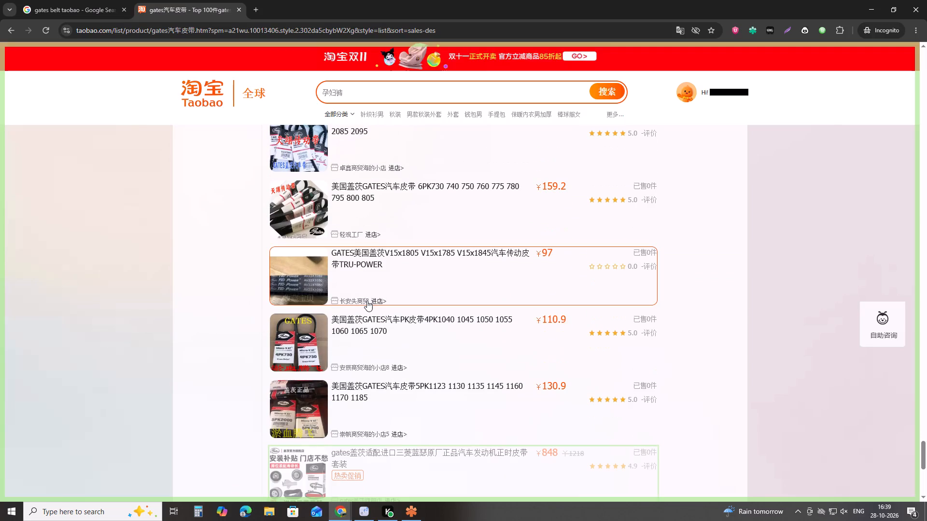
pyautogui.rightClick(370, 395)
pyautogui.click(423, 332)
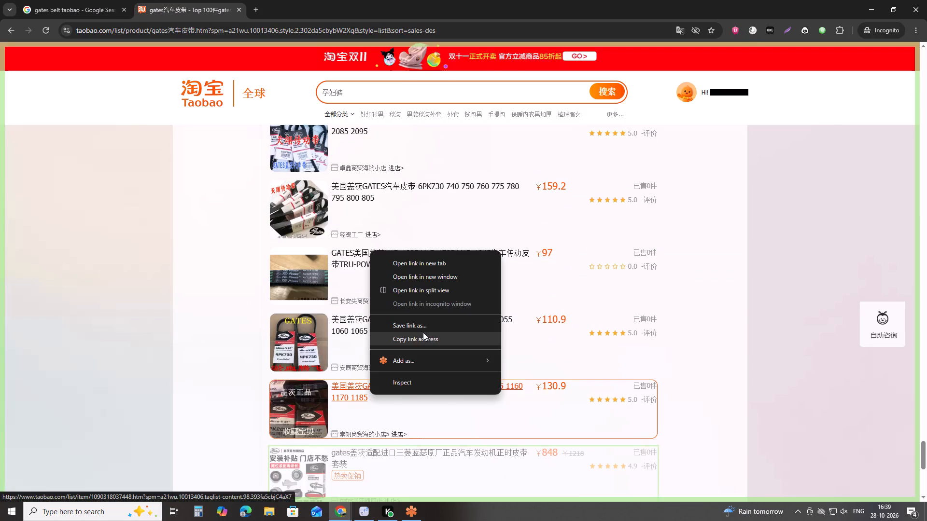
pyautogui.hotkey('alt', 'Tab')
pyautogui.hotkey('ctrl', 'v')
pyautogui.click(417, 328)
pyautogui.hotkey('alt', 'Tab')
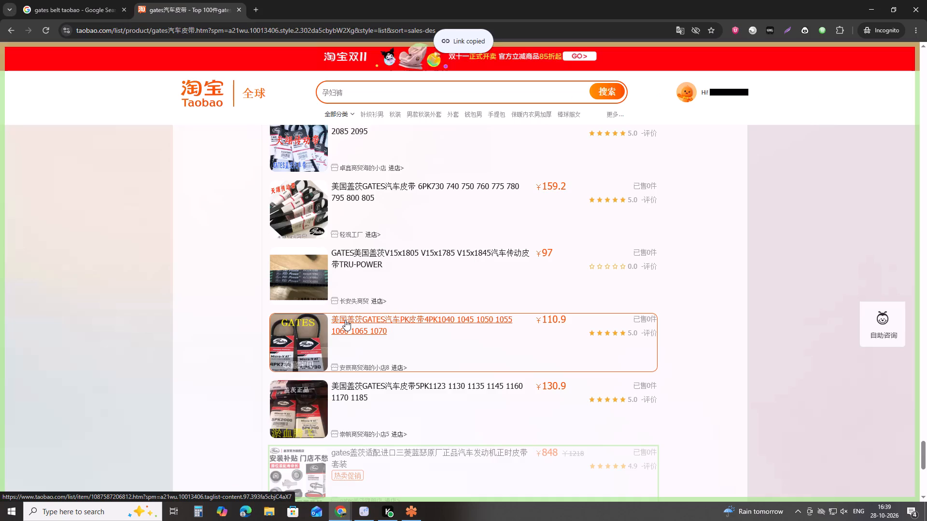
pyautogui.rightClick(345, 320)
pyautogui.click(387, 406)
pyautogui.hotkey('alt', 'Tab')
pyautogui.hotkey('ctrl', 'v')
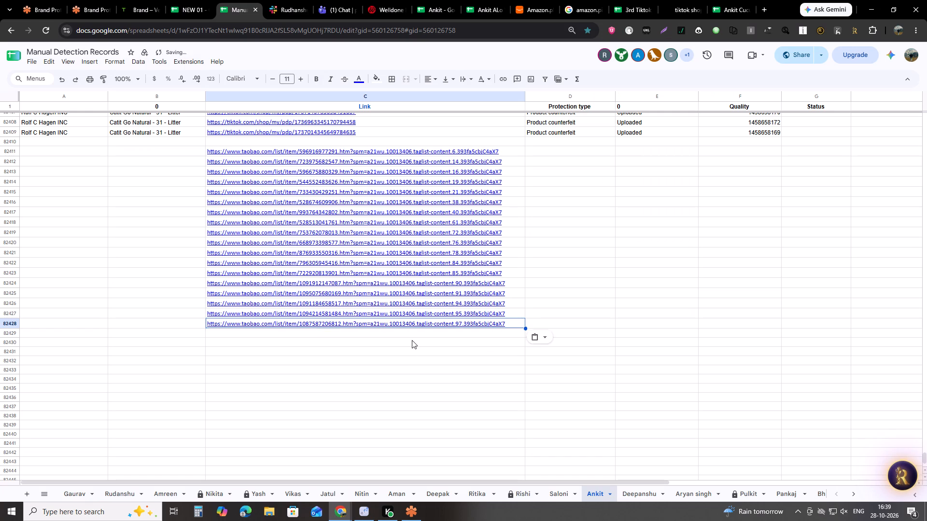
pyautogui.hotkey('ctrl', 'z')
pyautogui.click(415, 332)
pyautogui.hotkey('ctrl', 'v')
pyautogui.click(411, 343)
# Record the link of the unhighlighted GATES美国盖茨V15x1805 TRU-POWER belt listing in row 82430 of the spreadsheet's Link column.
pyautogui.hotkey('alt', 'Tab')
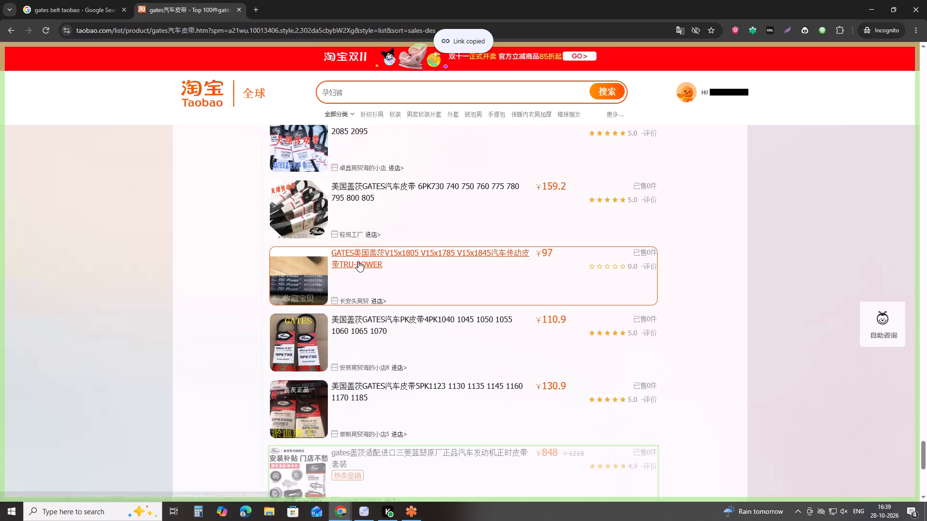
pyautogui.rightClick(358, 260)
pyautogui.click(392, 348)
pyautogui.hotkey('alt', 'Tab')
pyautogui.hotkey('ctrl', 'v')
pyautogui.click(419, 361)
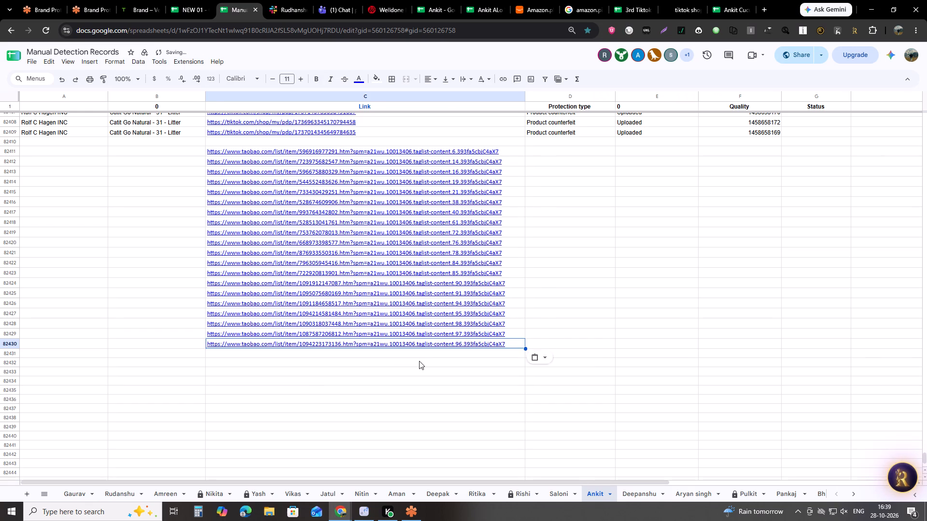
# Return to the Taubao listings and check the task configuration in the RedPoints IPR Plugin window, moving it aside and putting it away.
pyautogui.hotkey('alt', 'Tab')
pyautogui.scroll(-6, 316, 370)
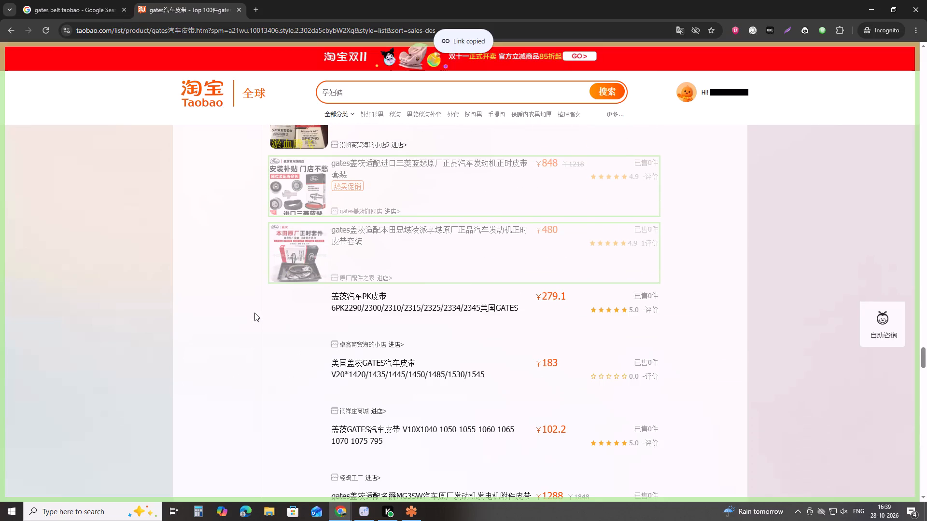
pyautogui.scroll(-2, 254, 313)
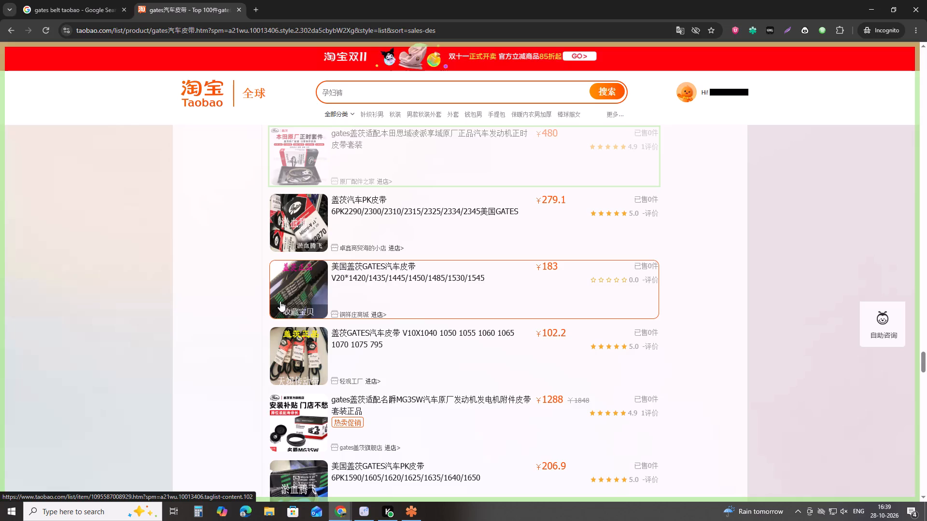
pyautogui.click(759, 28)
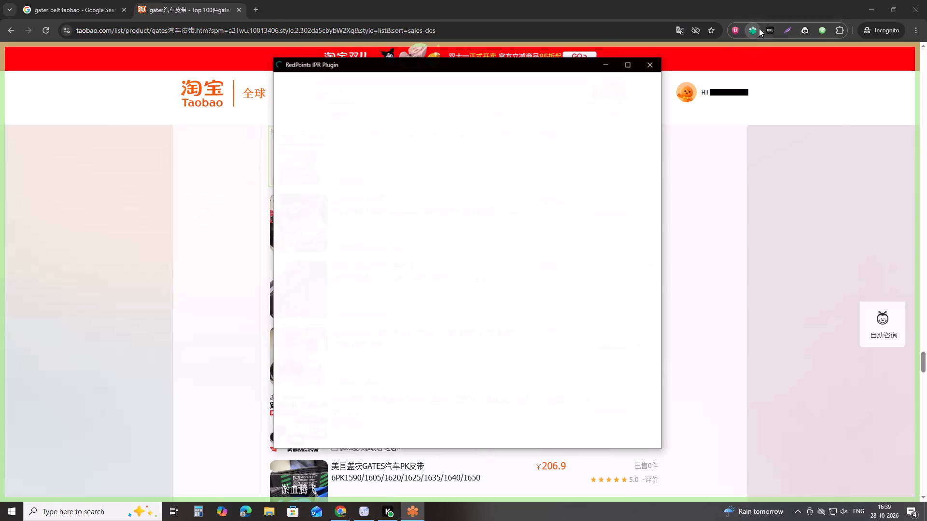
pyautogui.tripleClick(510, 217)
pyautogui.tripleClick(510, 218)
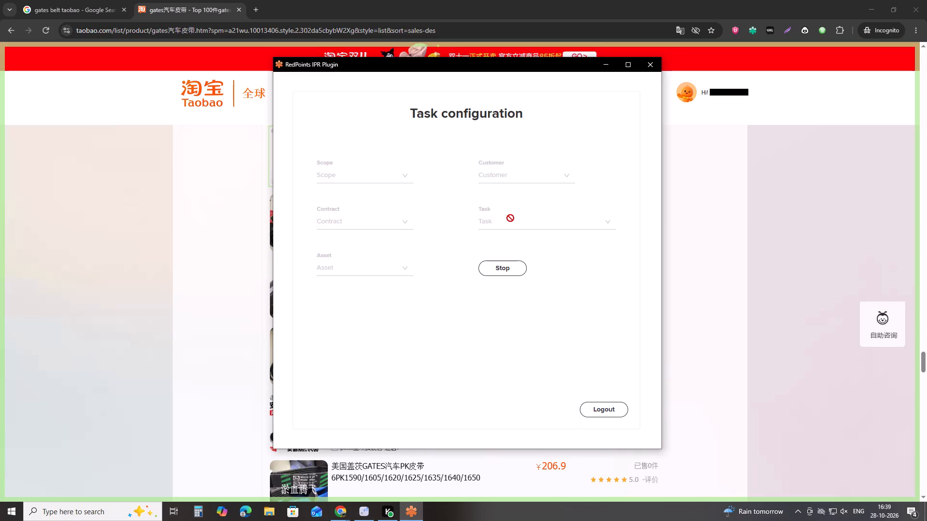
pyautogui.tripleClick(510, 218)
pyautogui.doubleClick(510, 218)
pyautogui.moveTo(476, 65); pyautogui.dragTo(660, 182)
pyautogui.click(686, 325)
pyautogui.tripleClick(691, 333)
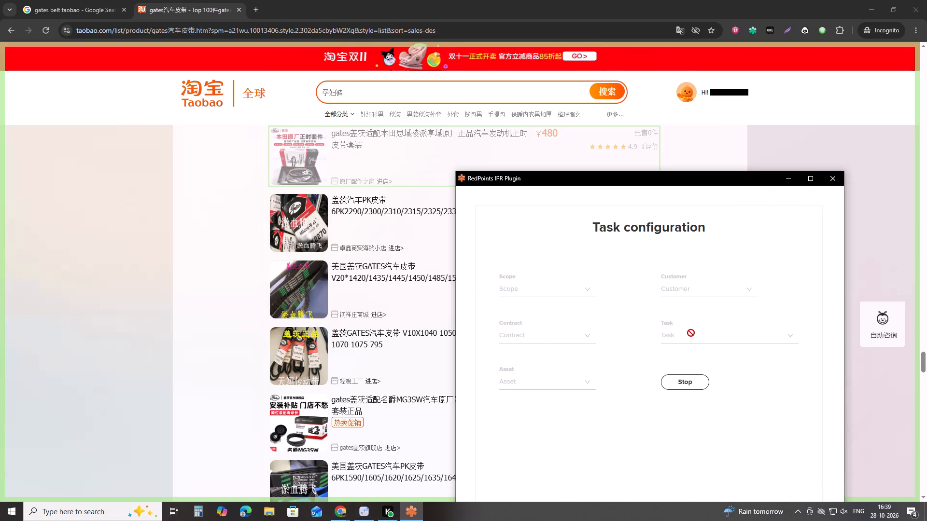
pyautogui.click(691, 333)
pyautogui.click(781, 177)
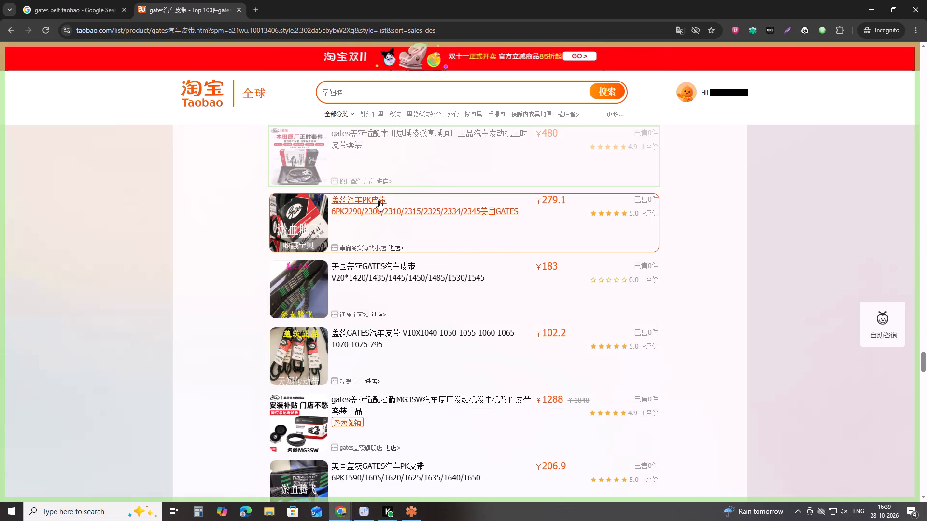
# Record the link of the unhighlighted 盖茨汽车PK皮带 6PK2290/2300/2310 listing in row 82431 of the spreadsheet's Link column.
pyautogui.rightClick(379, 200)
pyautogui.click(432, 288)
pyautogui.hotkey('alt', 'Tab')
pyautogui.hotkey('alt', 'Tab')
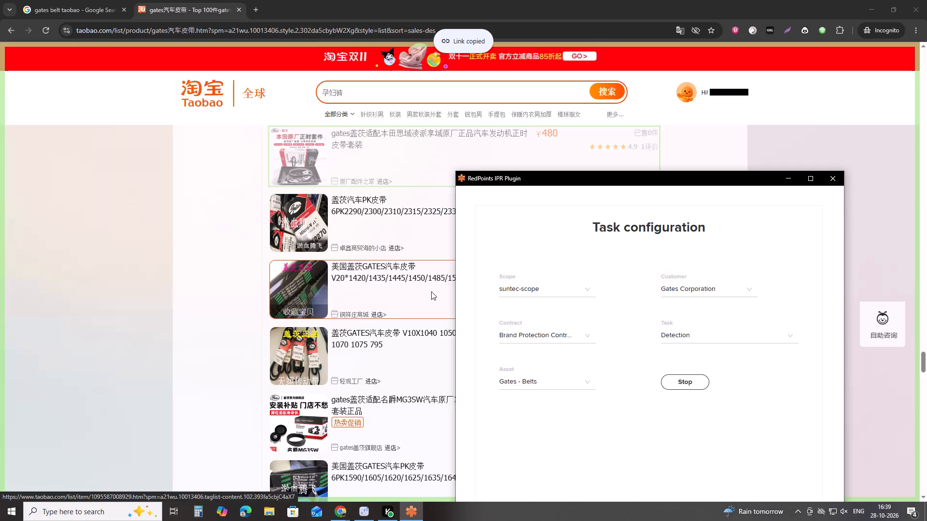
pyautogui.hotkey('alt', 'Tab')
pyautogui.click(439, 352)
pyautogui.hotkey('ctrl', 'v')
pyautogui.click(441, 360)
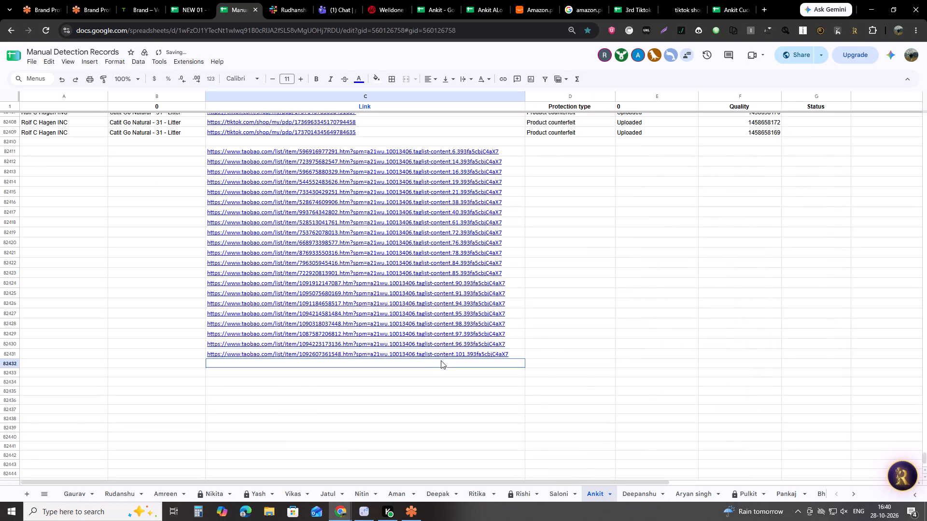
# Inspect the product image of the 美国盖茨GATES汽车皮带 V20*1420/1435/1445 listing and record its link in row 82432.
pyautogui.hotkey('alt', 'Tab')
pyautogui.hotkey('alt', 'Tab')
pyautogui.scroll(-1, 298, 268)
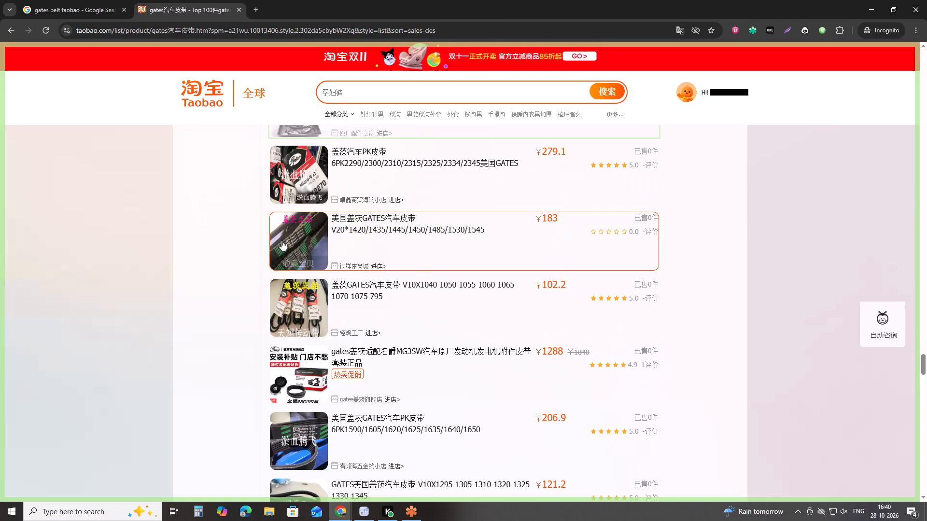
pyautogui.rightClick(282, 240)
pyautogui.click(332, 361)
pyautogui.click(326, 0)
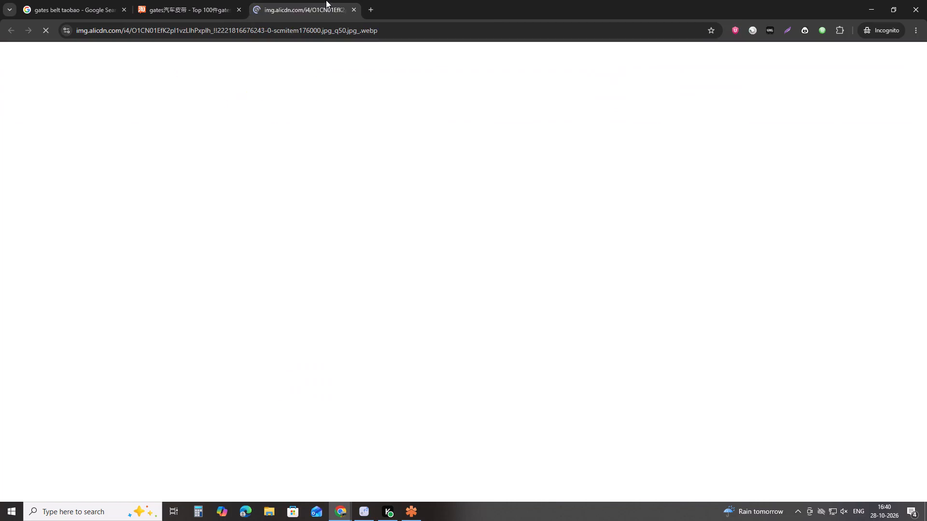
pyautogui.middleClick(326, 0)
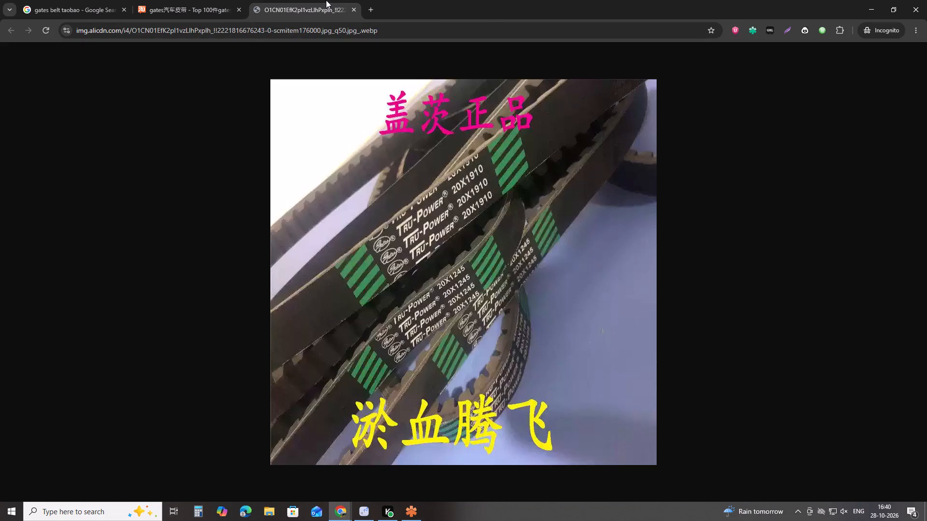
pyautogui.rightClick(374, 229)
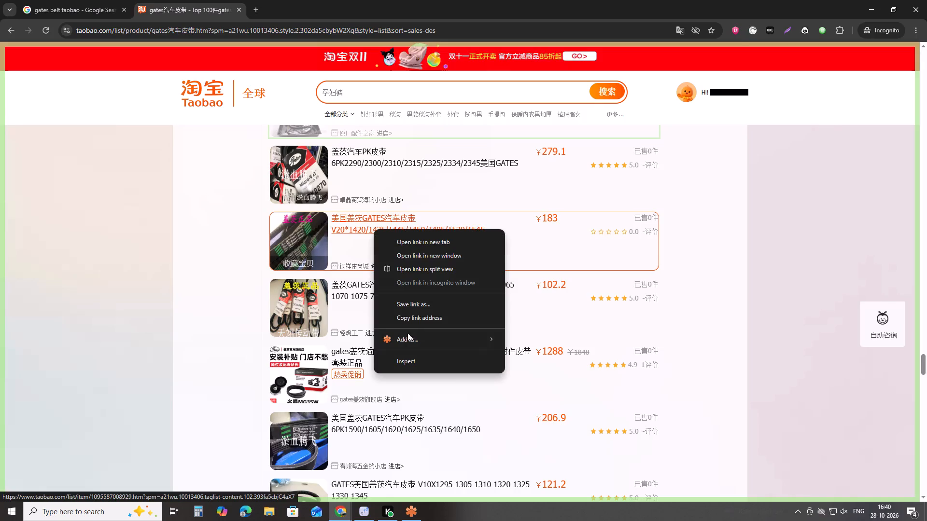
pyautogui.click(409, 318)
pyautogui.hotkey('alt', 'Tab')
pyautogui.hotkey('ctrl', 'v')
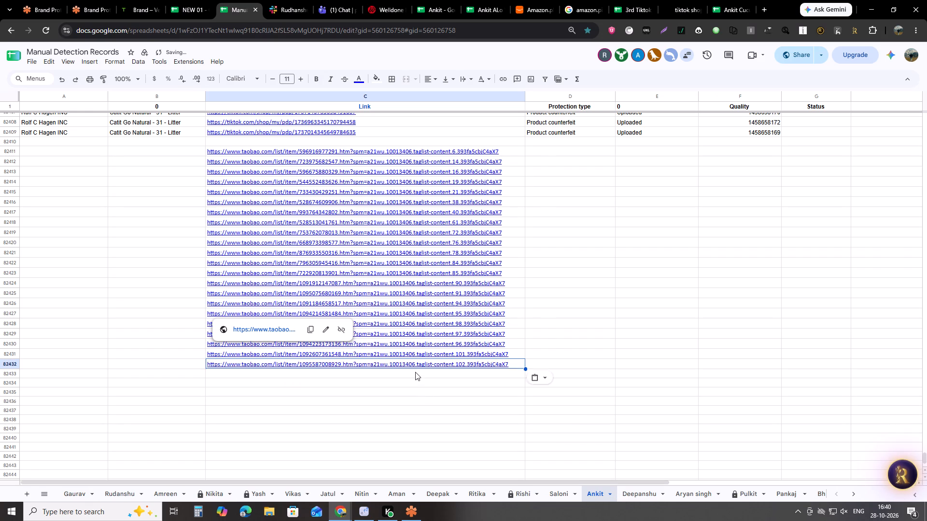
pyautogui.click(415, 372)
pyautogui.hotkey('alt', 'Tab')
pyautogui.rightClick(350, 294)
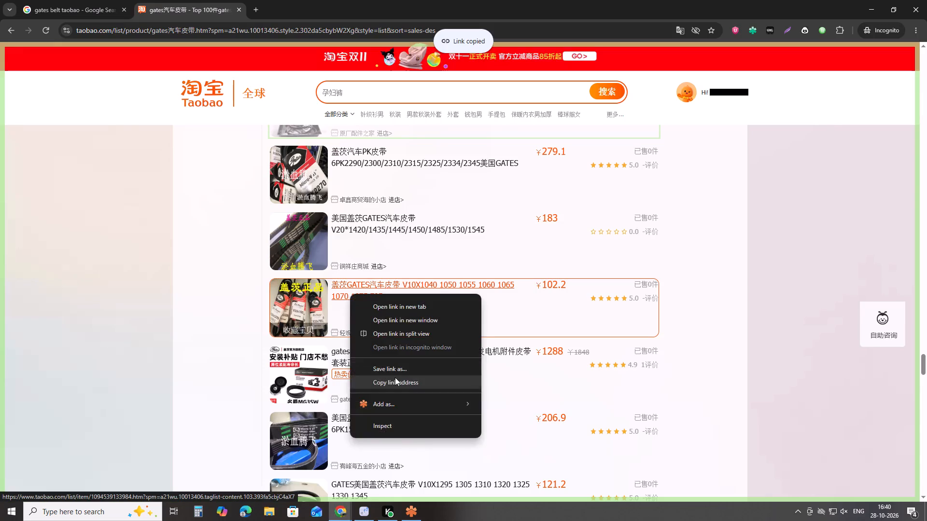
pyautogui.click(395, 377)
pyautogui.hotkey('alt', 'Tab')
pyautogui.hotkey('ctrl', 'v')
pyautogui.click(396, 384)
# Inspect the product image of the gates盖茨适配名爵MG3SW accessory belt kit listing and record its link in row 82434.
pyautogui.hotkey('alt', 'Tab')
pyautogui.scroll(-1, 266, 348)
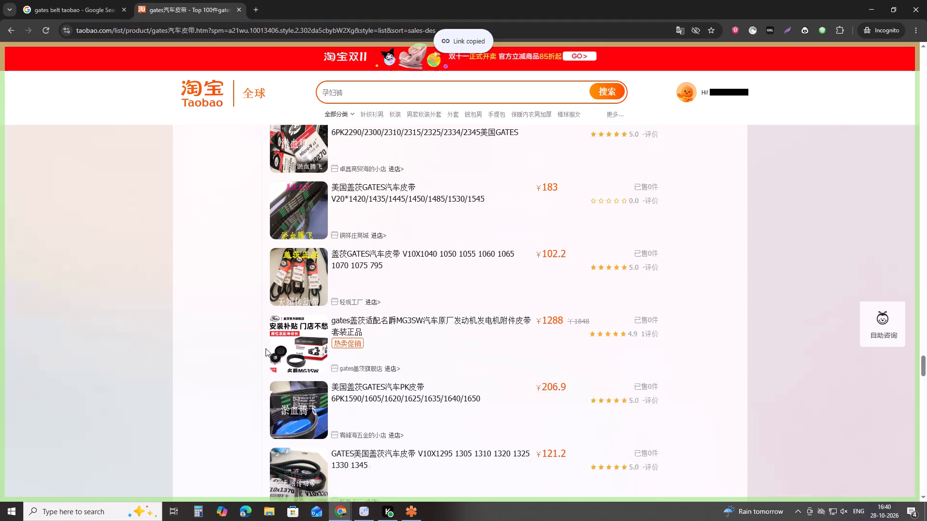
pyautogui.rightClick(301, 326)
pyautogui.click(358, 218)
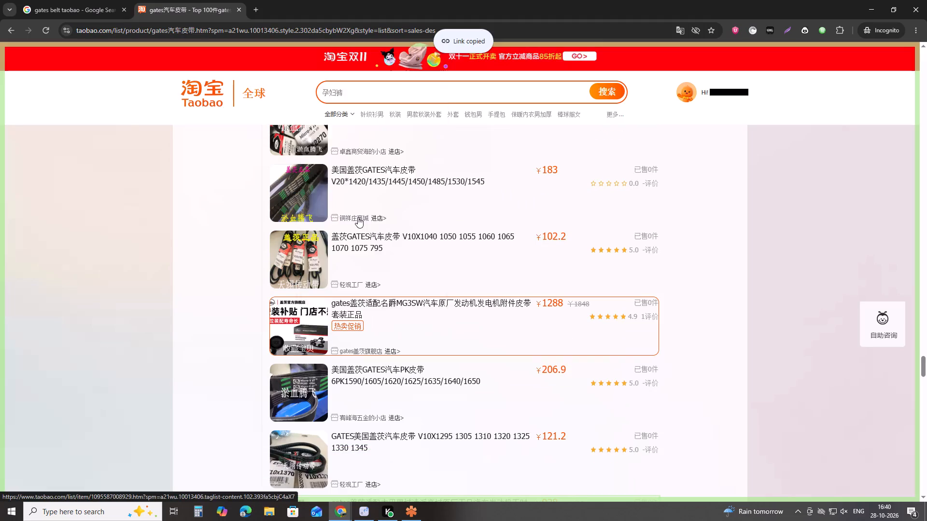
pyautogui.click(303, 0)
pyautogui.middleClick(303, 0)
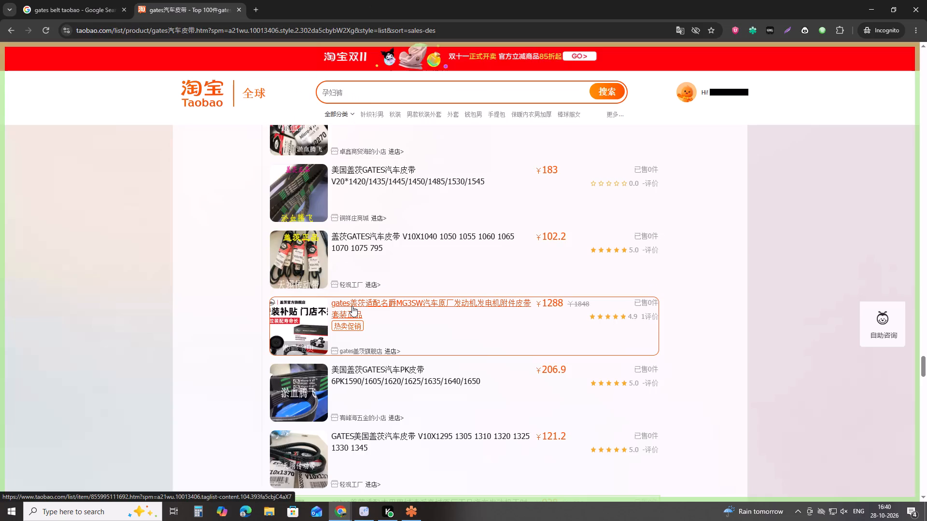
pyautogui.rightClick(352, 306)
pyautogui.click(395, 389)
pyautogui.hotkey('alt', 'Tab')
pyautogui.hotkey('ctrl', 'v')
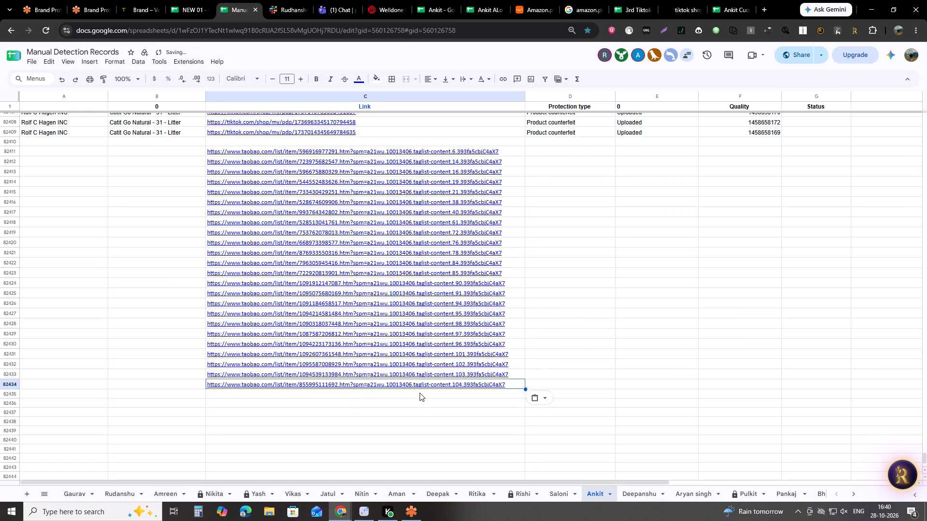
pyautogui.click(420, 393)
# Record the link of the unhighlighted 美国盖茨GATES汽车PK皮带 6PK1590/1605/1620 listing in row 82435 of the Link column.
pyautogui.hotkey('alt', 'Tab')
pyautogui.scroll(-1, 267, 358)
pyautogui.rightClick(359, 324)
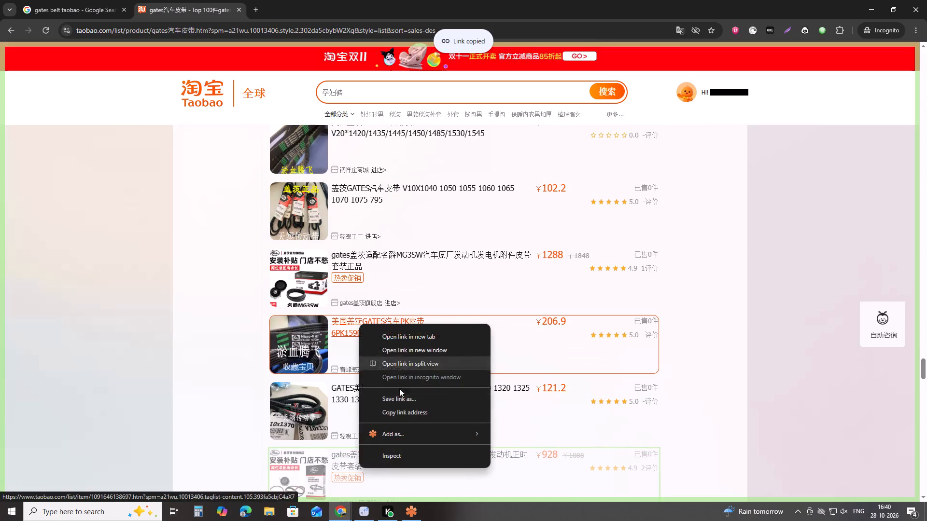
pyautogui.click(405, 410)
pyautogui.hotkey('alt', 'Tab')
pyautogui.hotkey('ctrl', 'v')
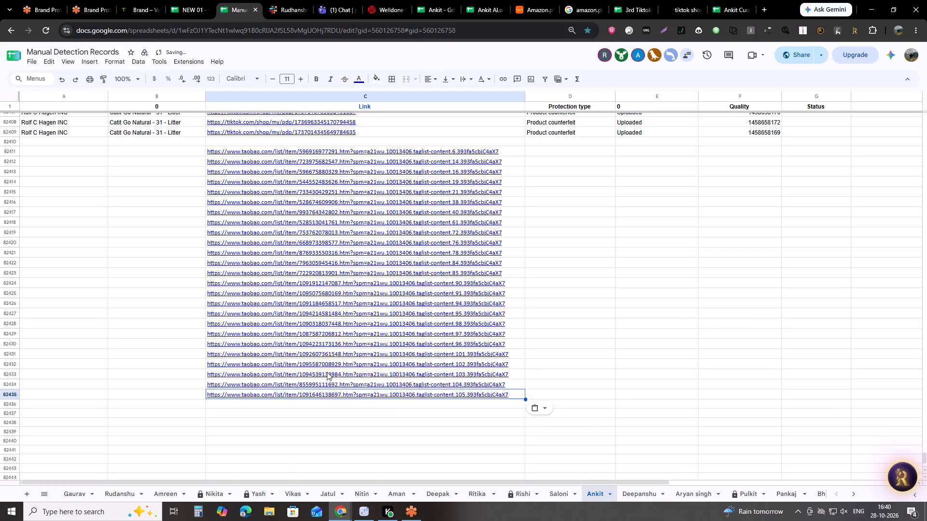
# Open the product image of the 6PK1590/1605/1620 listing on its own and close it again.
pyautogui.hotkey('alt', 'Tab')
pyautogui.rightClick(303, 339)
pyautogui.click(360, 223)
pyautogui.click(346, 0)
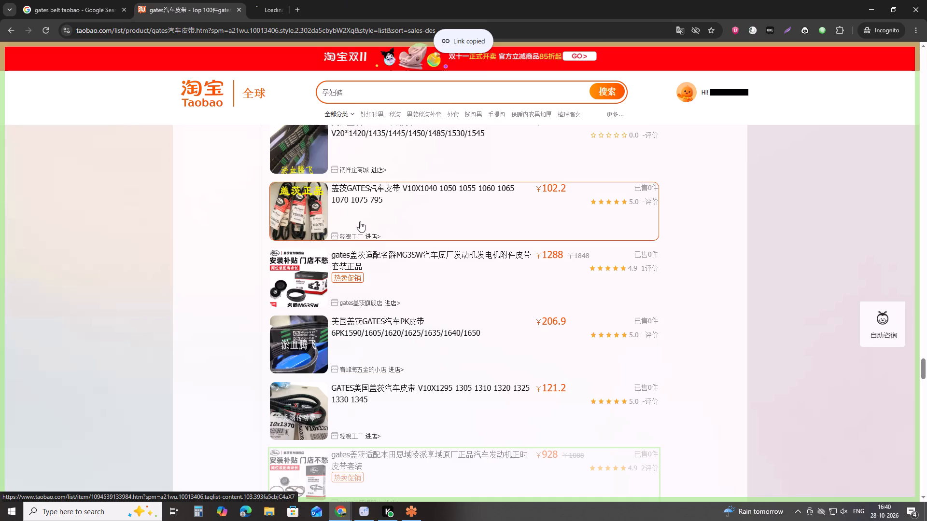
pyautogui.middleClick(333, 0)
pyautogui.scroll(-2, 225, 329)
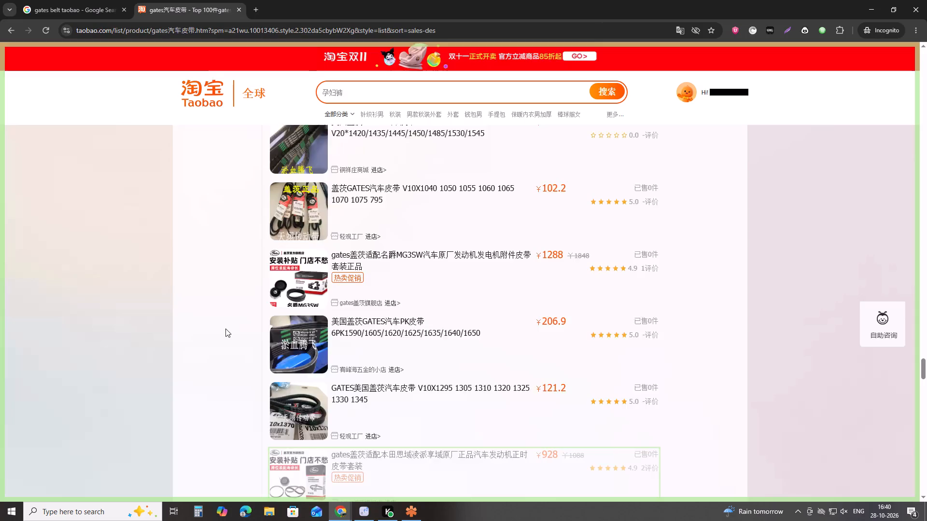
pyautogui.rightClick(295, 306)
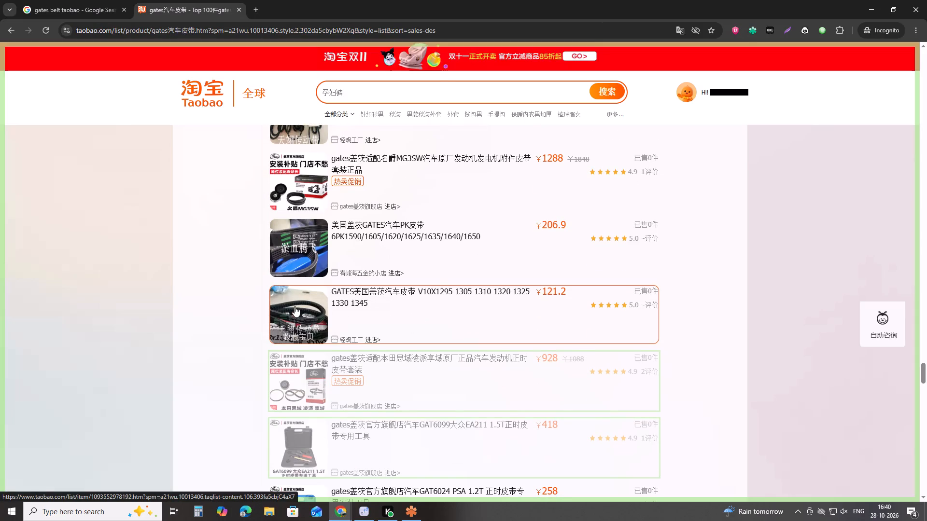
pyautogui.click(365, 194)
pyautogui.click(283, 0)
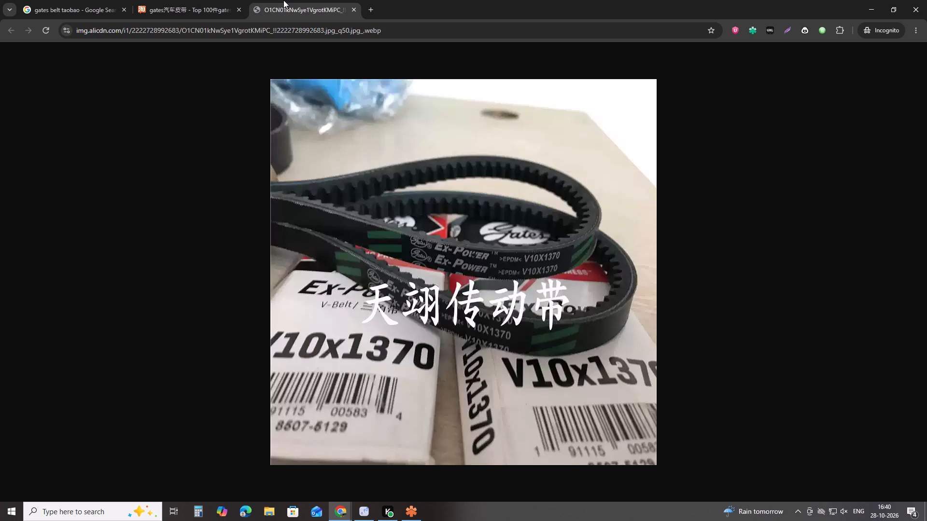
pyautogui.middleClick(283, 0)
pyautogui.rightClick(350, 301)
pyautogui.click(393, 391)
pyautogui.hotkey('alt', 'Tab')
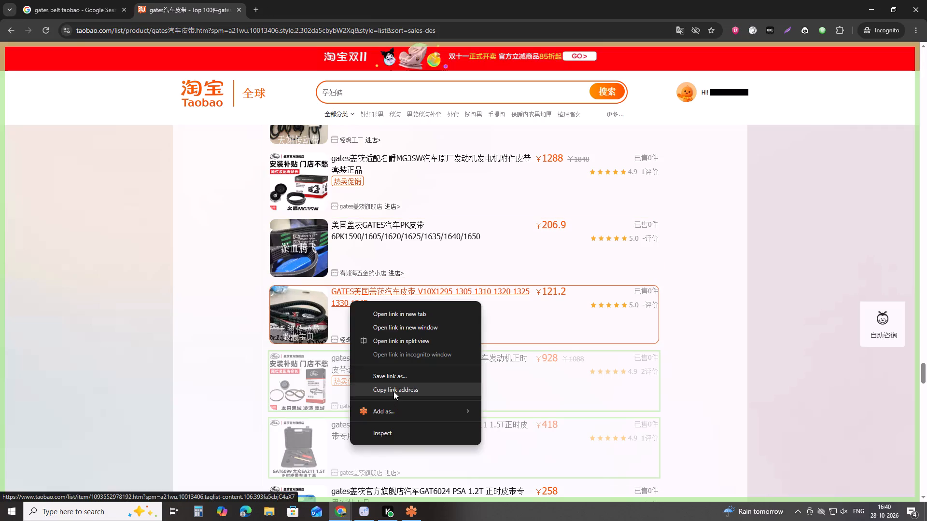
pyautogui.click(412, 404)
pyautogui.hotkey('ctrl', 'v')
pyautogui.click(413, 411)
# Record the link of the unhighlighted 美国盖茨GATES汽车皮带 V13X1355/1360/1365 listing in row 82437 of the Link column.
pyautogui.hotkey('alt', 'Tab')
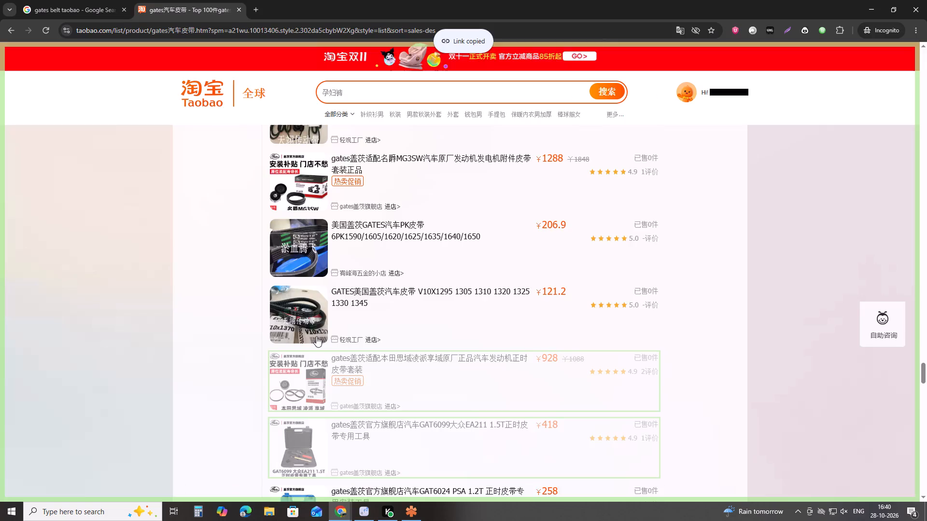
pyautogui.scroll(-2, 315, 336)
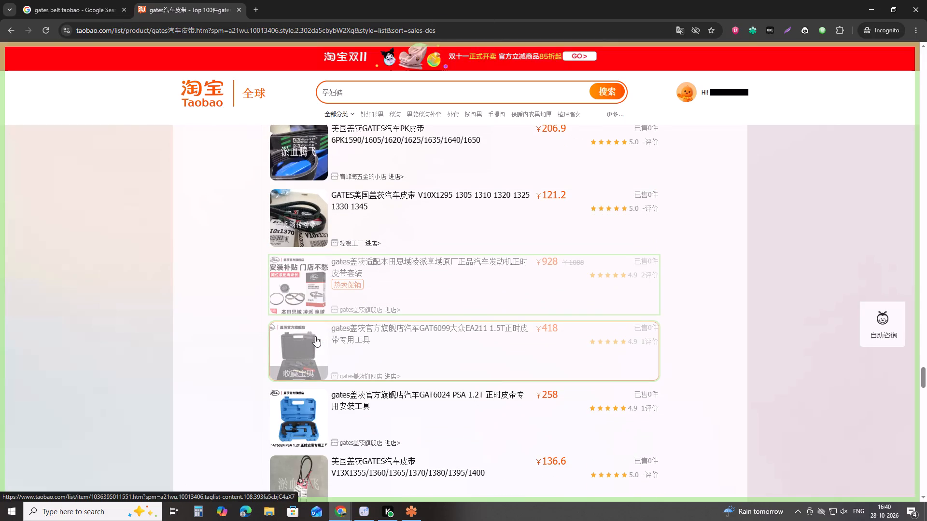
pyautogui.scroll(-2, 311, 337)
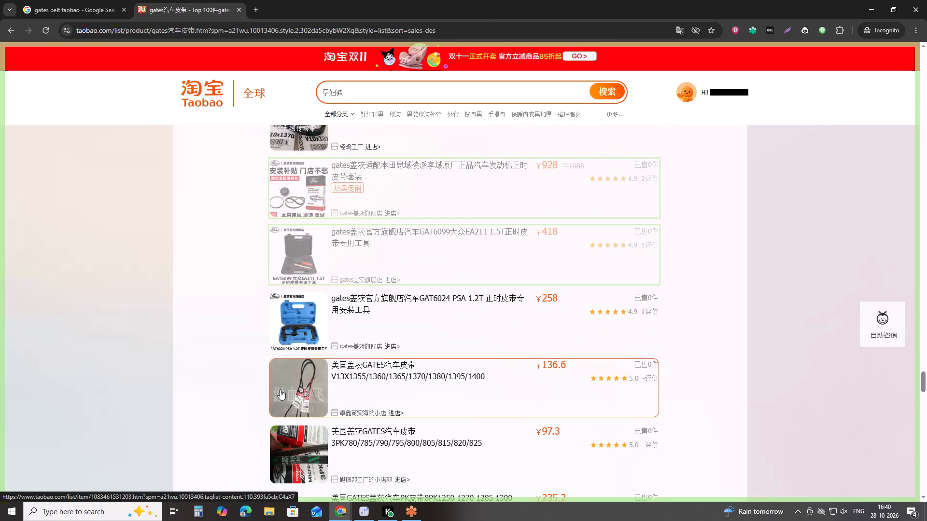
pyautogui.scroll(-1, 335, 360)
pyautogui.rightClick(363, 325)
pyautogui.click(428, 409)
pyautogui.hotkey('alt', 'Tab')
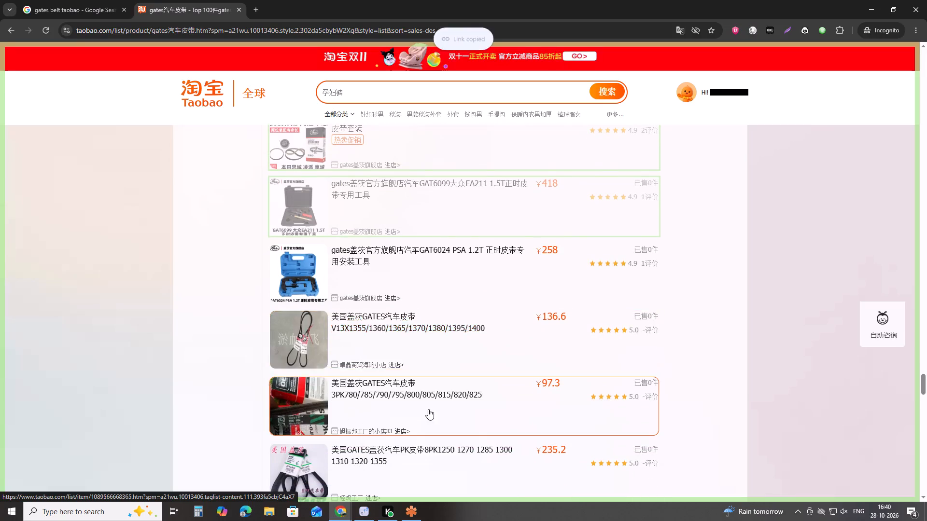
pyautogui.hotkey('ctrl', 'v')
pyautogui.click(427, 427)
pyautogui.hotkey('alt', 'Tab')
pyautogui.scroll(-3, 215, 367)
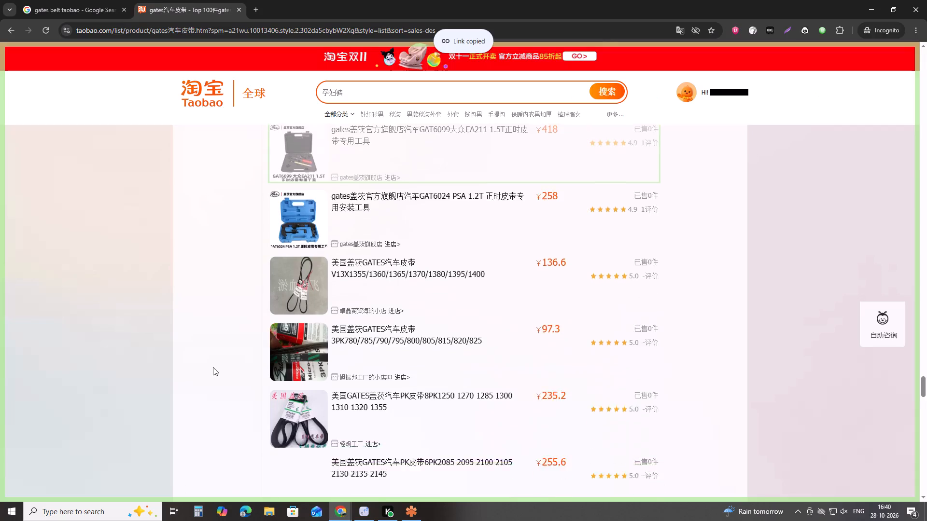
pyautogui.rightClick(295, 322)
pyautogui.click(345, 214)
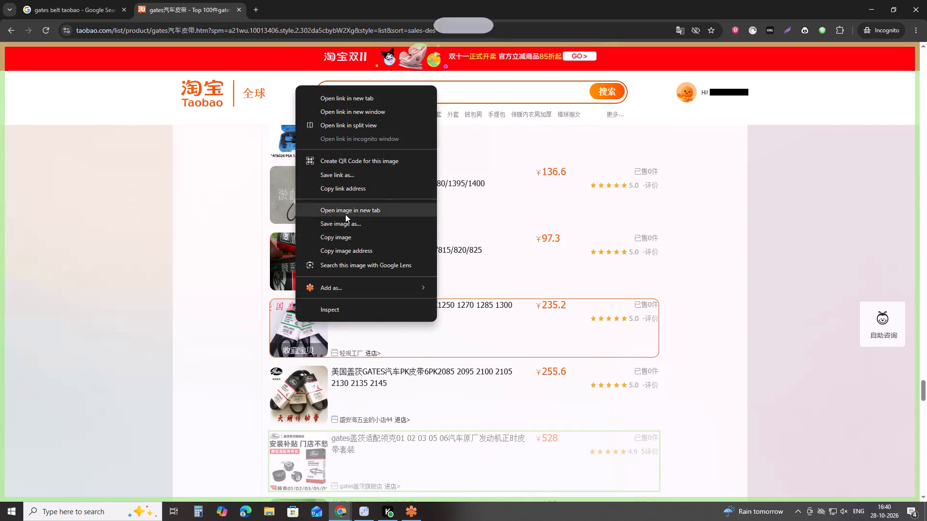
pyautogui.click(328, 0)
pyautogui.middleClick(328, 0)
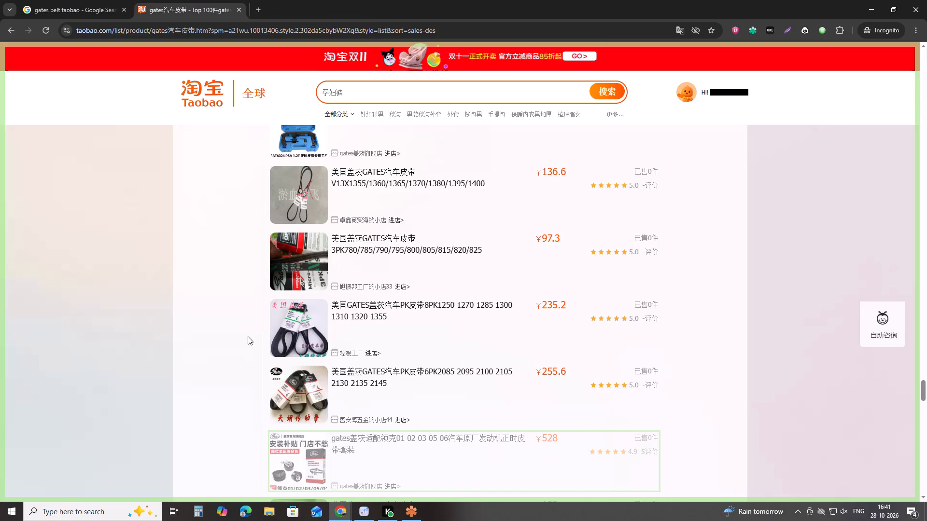
pyautogui.scroll(-1, 285, 285)
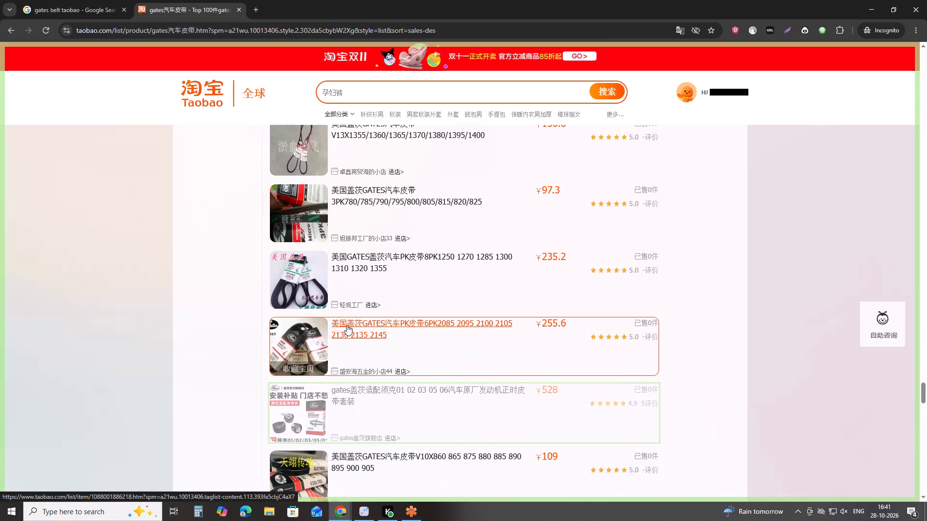
pyautogui.rightClick(375, 316)
pyautogui.rightClick(368, 333)
pyautogui.click(403, 416)
pyautogui.hotkey('alt', 'Tab')
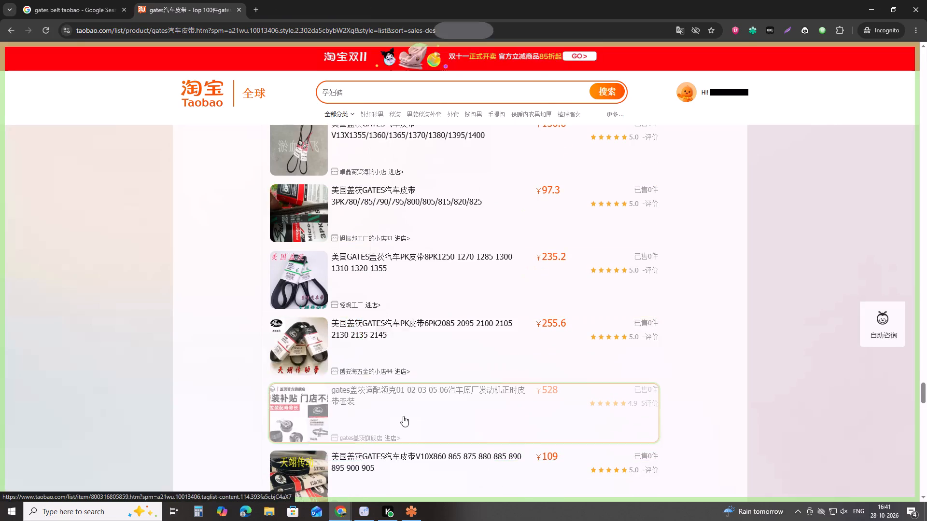
pyautogui.hotkey('ctrl', 'v')
pyautogui.click(409, 430)
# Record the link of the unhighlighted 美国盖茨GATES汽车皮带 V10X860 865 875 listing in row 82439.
pyautogui.hotkey('alt', 'Tab')
pyautogui.scroll(-4, 281, 354)
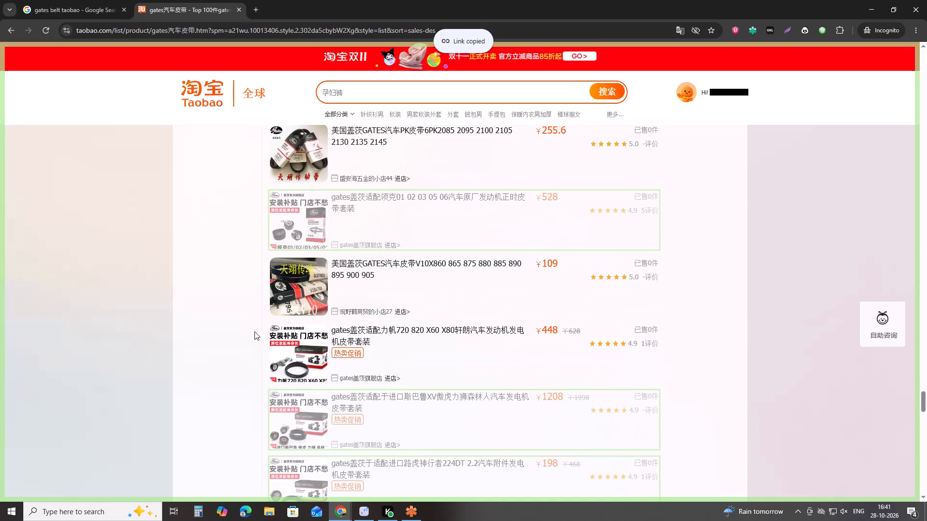
pyautogui.rightClick(359, 264)
pyautogui.click(412, 355)
pyautogui.hotkey('alt', 'Tab')
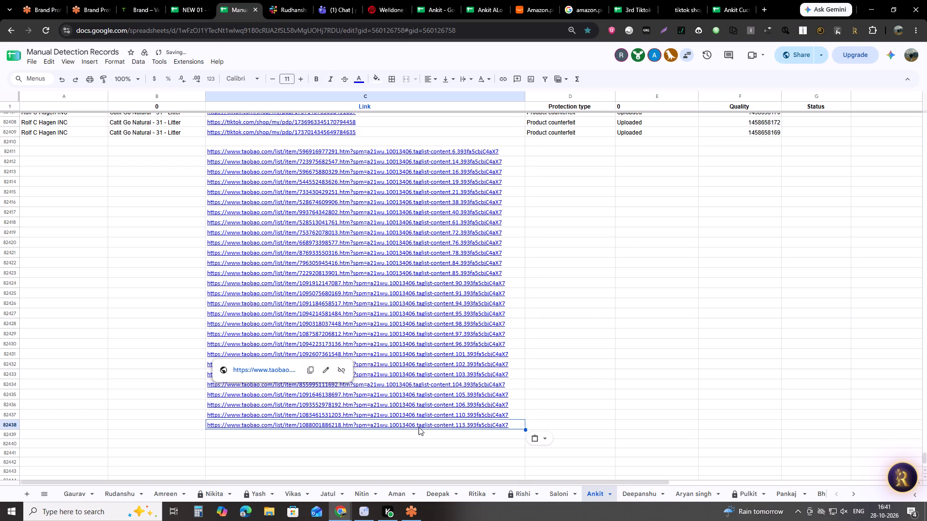
pyautogui.click(420, 431)
pyautogui.hotkey('ctrl', 'v')
pyautogui.scroll(-3, 377, 308)
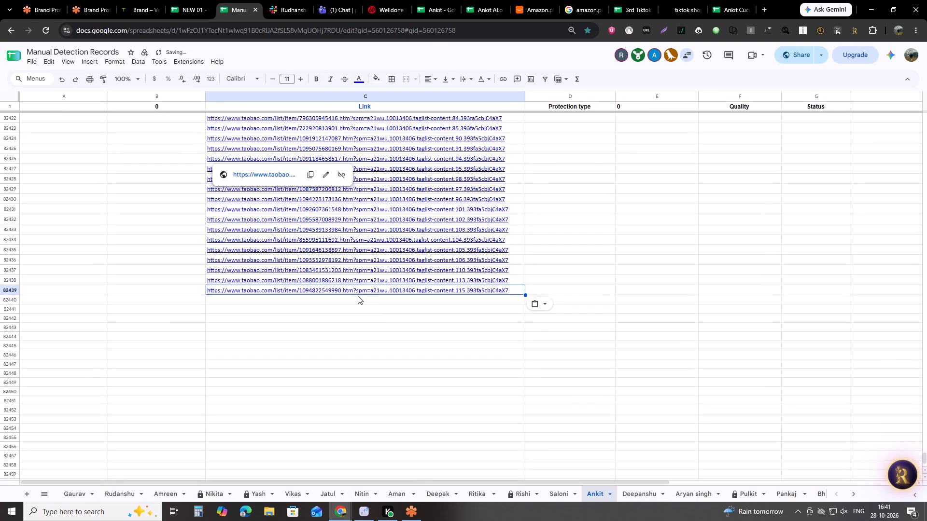
pyautogui.click(358, 296)
# Record the link of the unhighlighted gates盖茨适配东风风神H30 S30 L60 AX7 A9 listing in row 82440.
pyautogui.hotkey('alt', 'Tab')
pyautogui.scroll(-6, 186, 303)
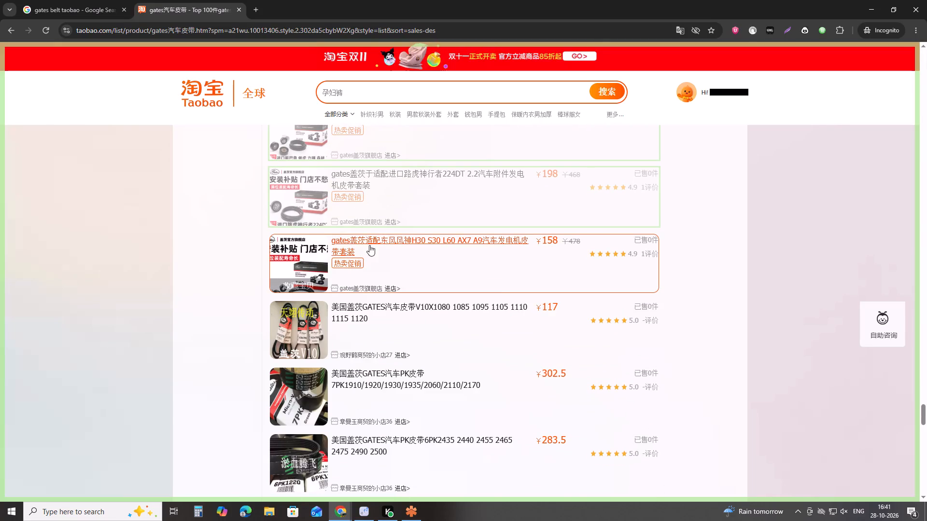
pyautogui.rightClick(369, 245)
pyautogui.click(412, 328)
pyautogui.hotkey('alt', 'Tab')
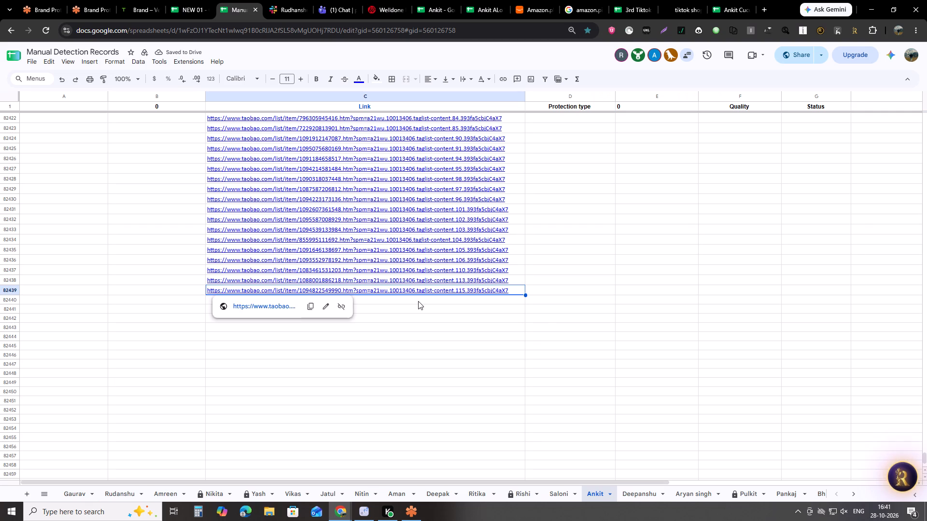
pyautogui.click(418, 301)
pyautogui.hotkey('ctrl', 'v')
pyautogui.click(415, 310)
pyautogui.hotkey('alt', 'Tab')
pyautogui.scroll(-1, 327, 309)
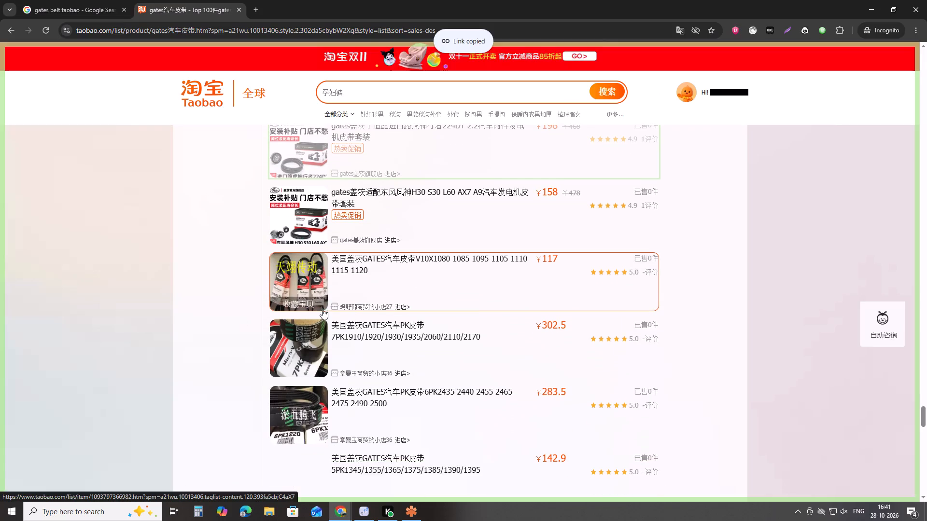
pyautogui.rightClick(360, 258)
pyautogui.click(385, 350)
pyautogui.hotkey('alt', 'Tab')
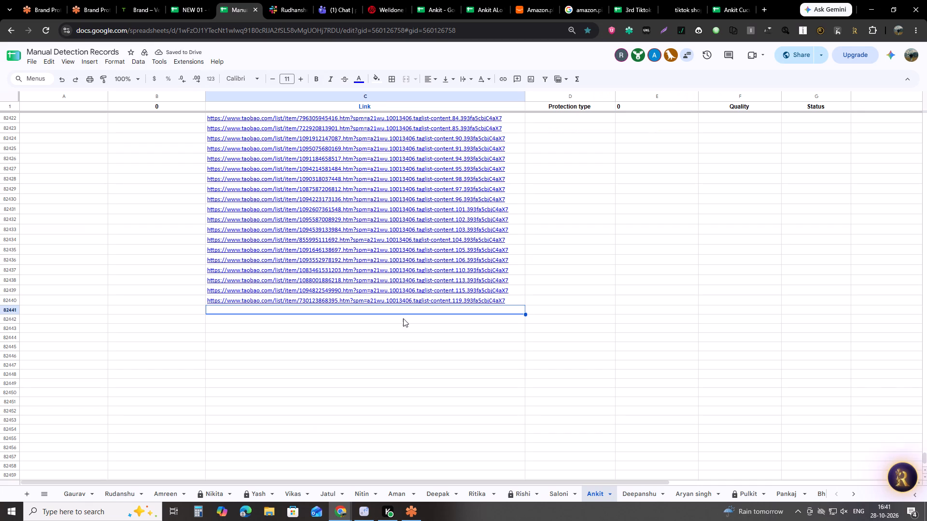
pyautogui.hotkey('ctrl', 'v')
pyautogui.click(403, 318)
# Record the link of the 美国盖茨GATES汽车PK皮带 7PK1910/1920/1930 listing in row 82442.
pyautogui.hotkey('alt', 'Tab')
pyautogui.rightClick(351, 336)
pyautogui.click(396, 420)
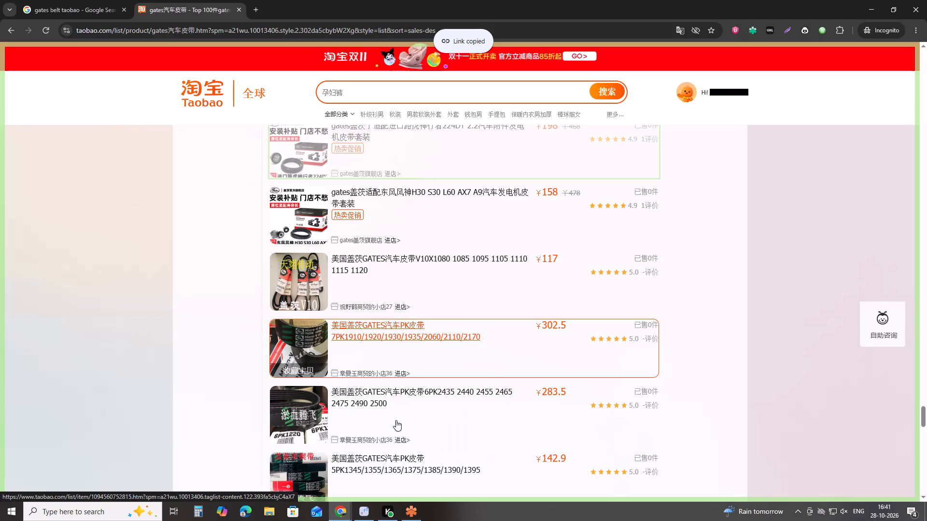
pyautogui.hotkey('alt', 'Tab')
pyautogui.hotkey('ctrl', 'v')
pyautogui.click(414, 327)
pyautogui.hotkey('alt', 'Tab')
pyautogui.scroll(-1, 236, 343)
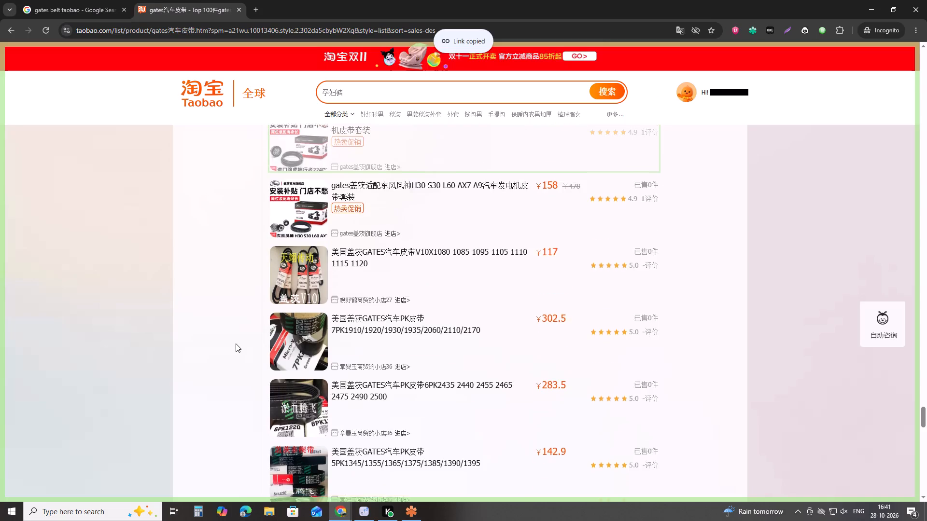
pyautogui.scroll(-1, 236, 343)
pyautogui.rightClick(355, 293)
pyautogui.click(389, 379)
pyautogui.hotkey('alt', 'Tab')
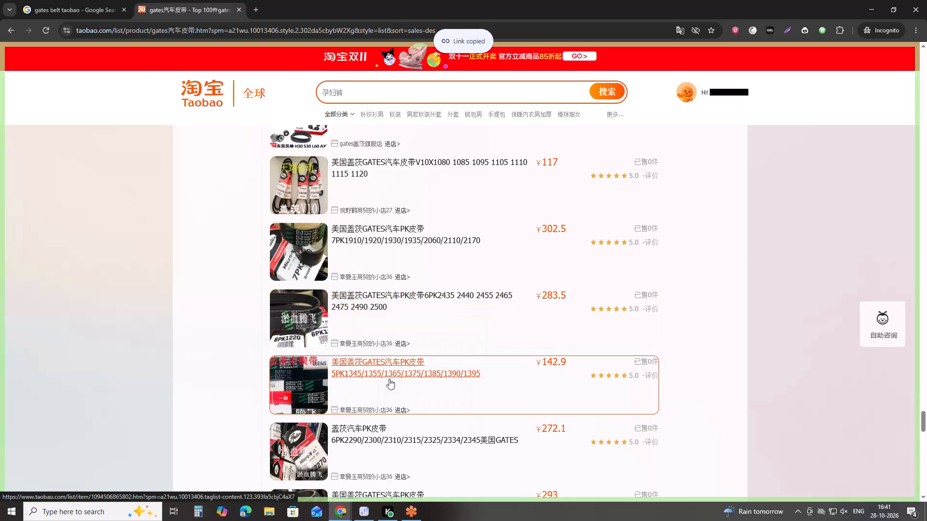
pyautogui.hotkey('ctrl', 'v')
pyautogui.hotkey('alt', 'Tab')
pyautogui.rightClick(307, 323)
pyautogui.click(357, 209)
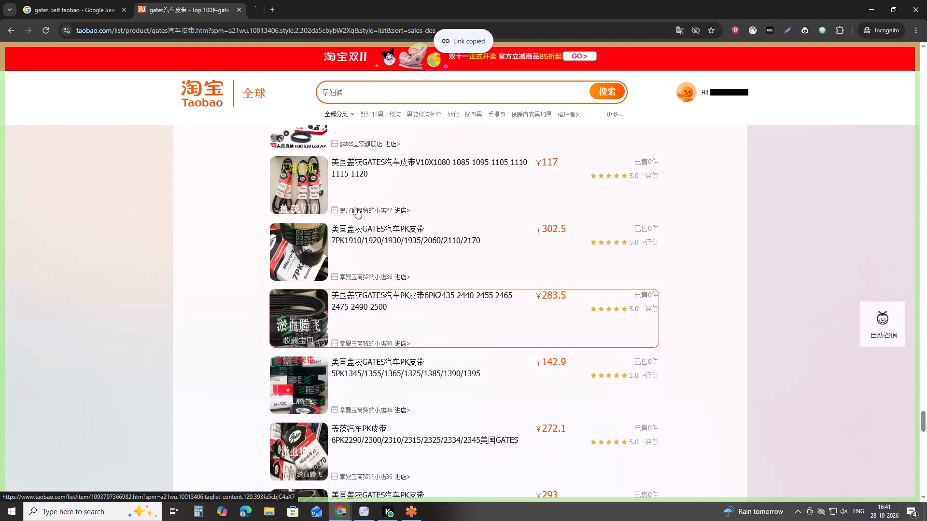
pyautogui.click(317, 0)
pyautogui.middleClick(317, 0)
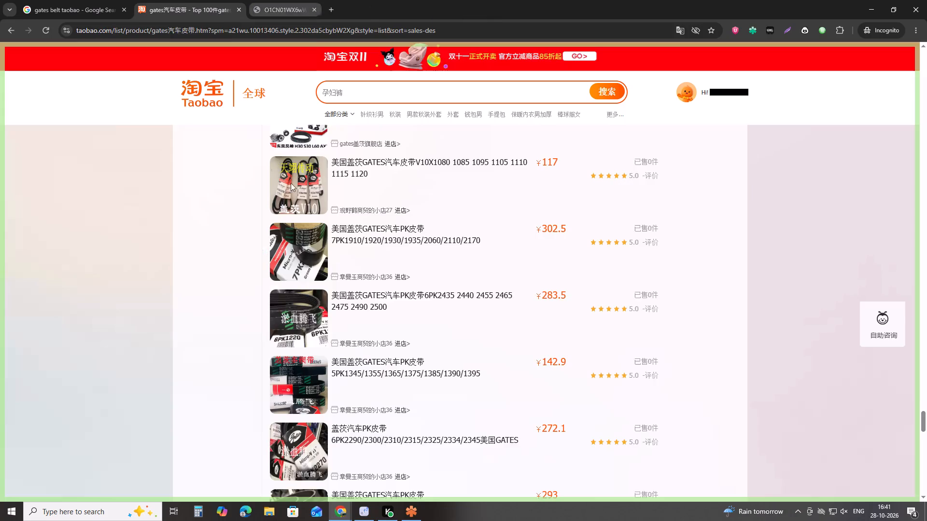
# Record the link of the 美国盖茨GATES汽车PK皮带 5PK1345/1355/1365 listing in row 82444, keeping the link already in row 82443.
pyautogui.scroll(-2, 281, 302)
pyautogui.rightClick(367, 279)
pyautogui.click(407, 360)
pyautogui.hotkey('alt', 'Tab')
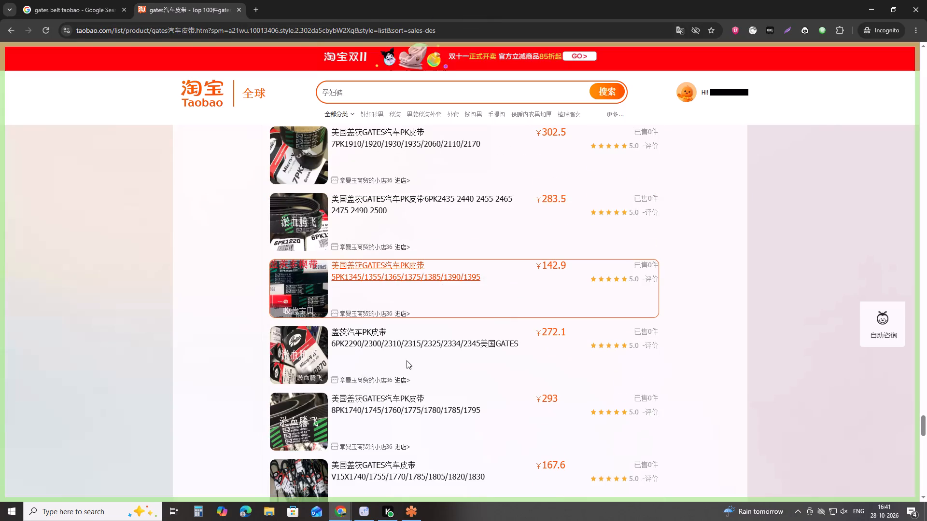
pyautogui.hotkey('ctrl', 'v')
pyautogui.hotkey('ctrl', 'z')
pyautogui.click(401, 342)
pyautogui.hotkey('ctrl', 'v')
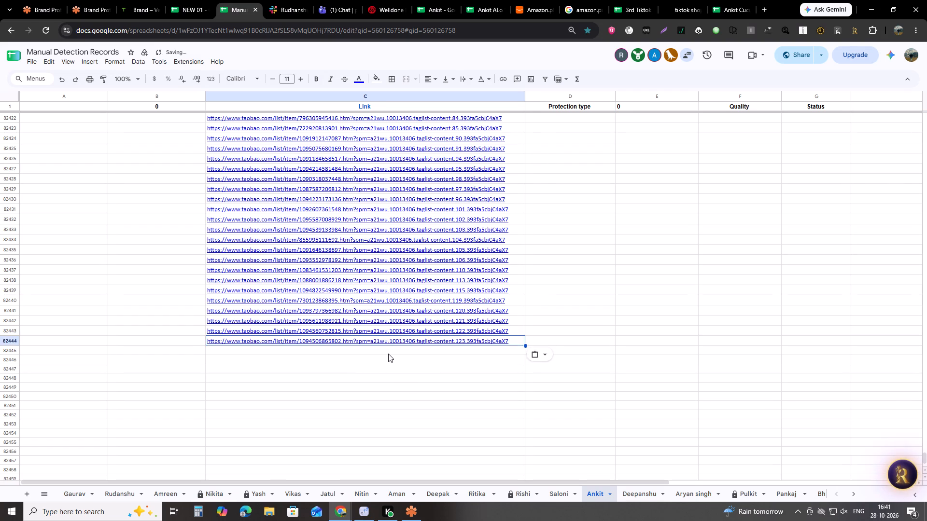
pyautogui.click(388, 354)
# Record the link of the 盖茨汽车PK皮带 6PK2290/2300/2310 listing in row 82445.
pyautogui.hotkey('alt', 'Tab')
pyautogui.scroll(-1, 254, 312)
pyautogui.rightClick(369, 300)
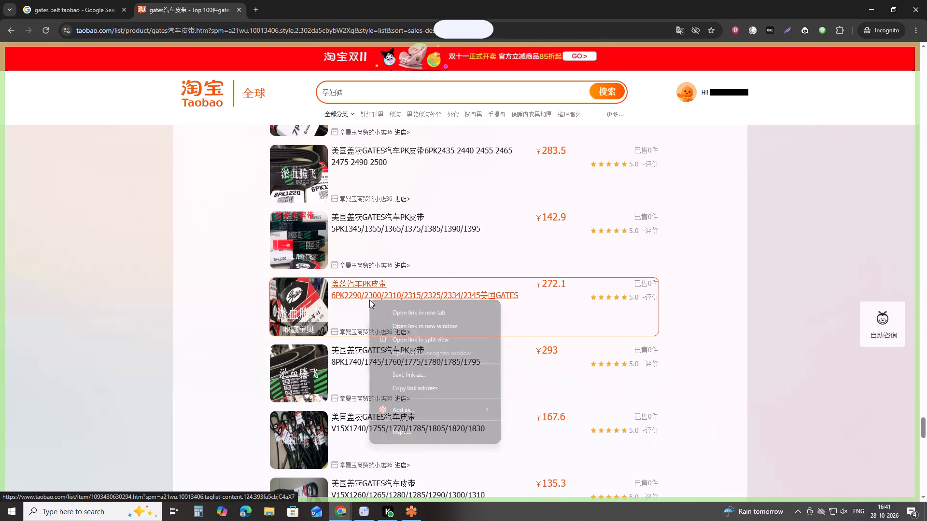
pyautogui.click(401, 385)
pyautogui.hotkey('alt', 'Tab')
pyautogui.hotkey('ctrl', 'v')
pyautogui.click(393, 362)
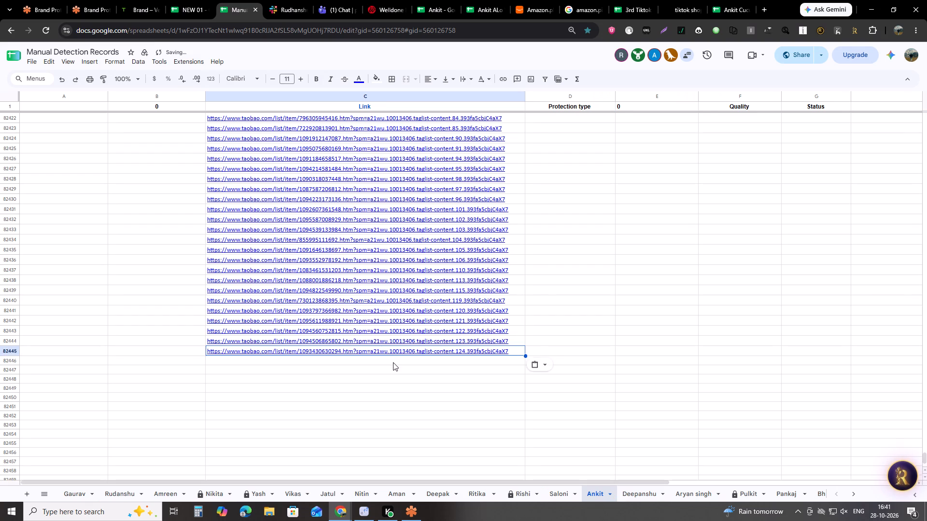
# Record the link of the 美国盖茨GATES汽车PK皮带 8PK1740/1745/1760 listing in row 82446.
pyautogui.hotkey('alt', 'Tab')
pyautogui.scroll(-1, 244, 348)
pyautogui.rightClick(373, 302)
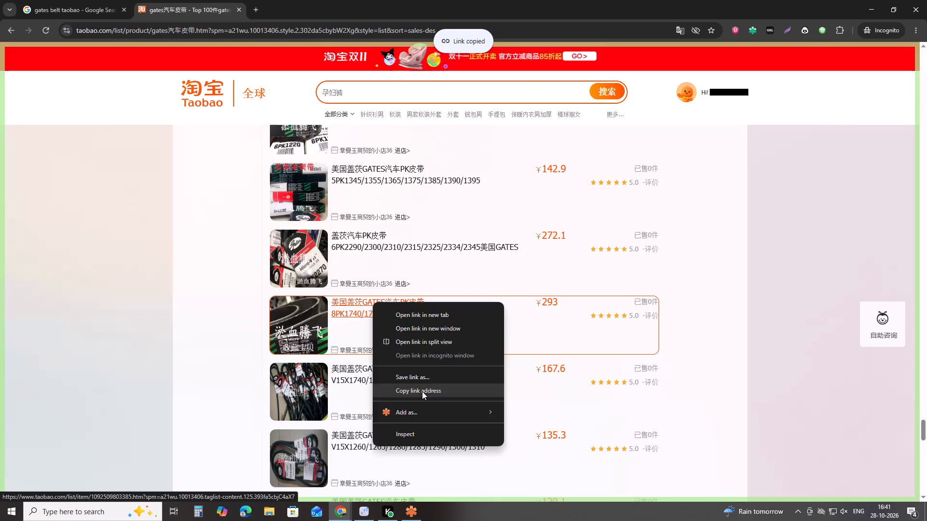
pyautogui.click(422, 391)
pyautogui.hotkey('alt', 'Tab')
pyautogui.hotkey('ctrl', 'v')
pyautogui.click(419, 370)
# Record the link of the 美国盖茨GATES汽车皮带 V15X1740/1755/1770 listing in row 82447.
pyautogui.hotkey('alt', 'Tab')
pyautogui.scroll(-2, 375, 364)
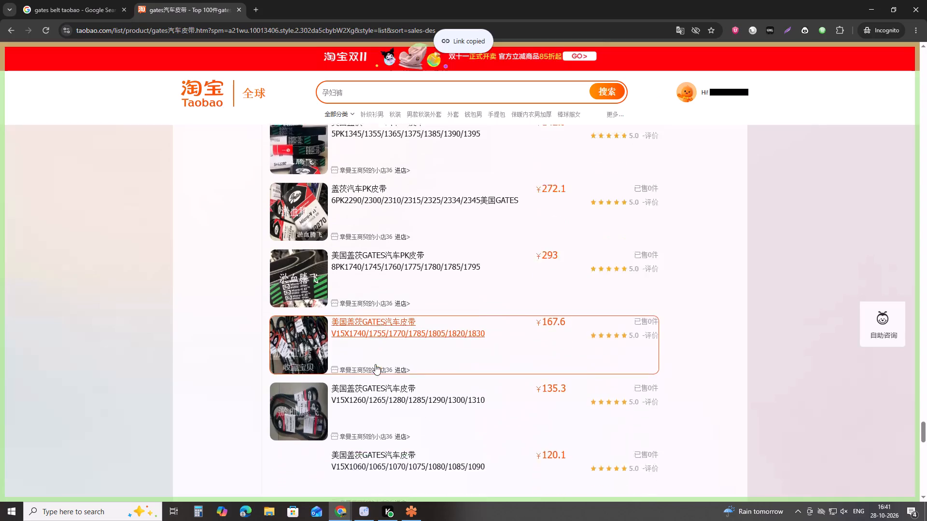
pyautogui.rightClick(385, 277)
pyautogui.click(452, 365)
pyautogui.hotkey('alt', 'Tab')
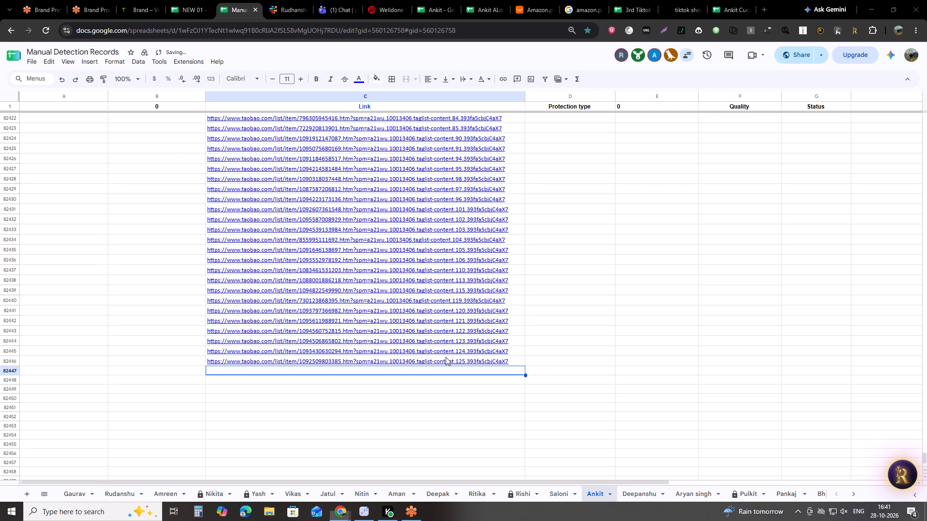
pyautogui.hotkey('ctrl', 'v')
pyautogui.click(444, 379)
# Record the link of the 美国盖茨GATES汽车皮带 V15X1260/1265/1280 listing in row 82448.
pyautogui.hotkey('alt', 'Tab')
pyautogui.rightClick(371, 344)
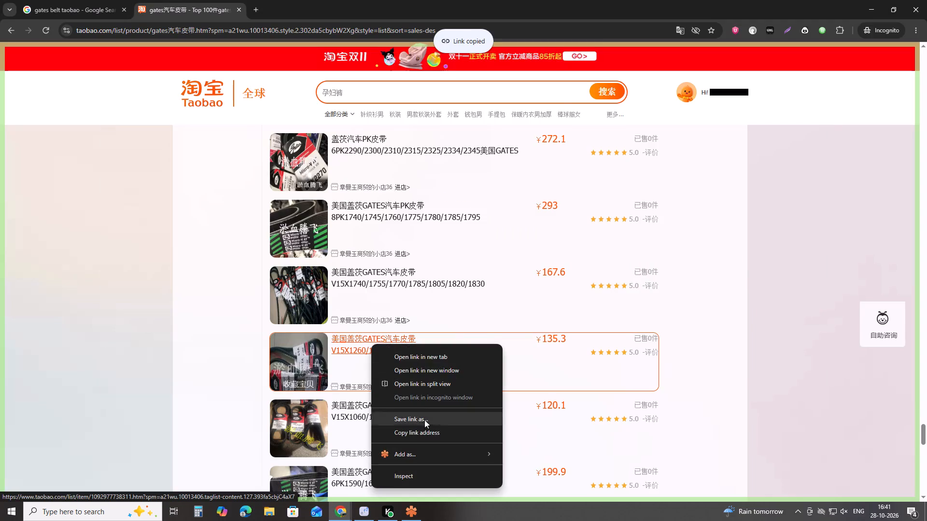
pyautogui.click(424, 433)
pyautogui.hotkey('alt', 'Tab')
pyautogui.hotkey('ctrl', 'v')
pyautogui.click(417, 393)
# Record the link of the 美国盖茨GATES汽车皮带 V15X1060/1065/1070 listing in row 82449.
pyautogui.hotkey('alt', 'Tab')
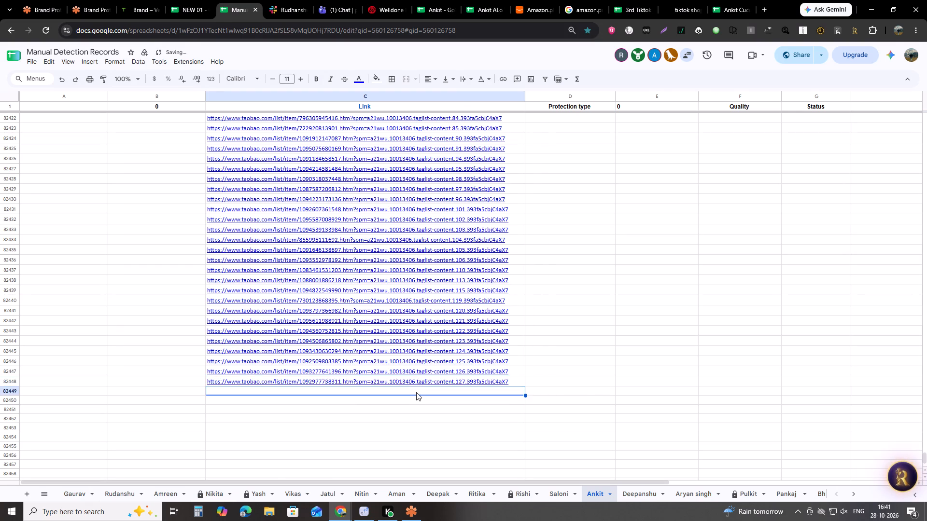
pyautogui.scroll(-4, 299, 365)
pyautogui.rightClick(392, 224)
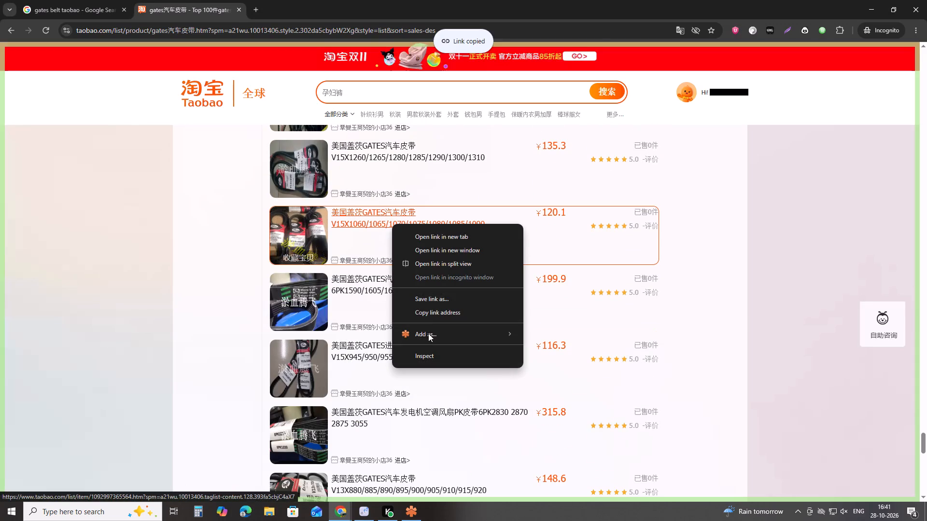
pyautogui.click(428, 320)
pyautogui.hotkey('alt', 'Tab')
pyautogui.hotkey('ctrl', 'v')
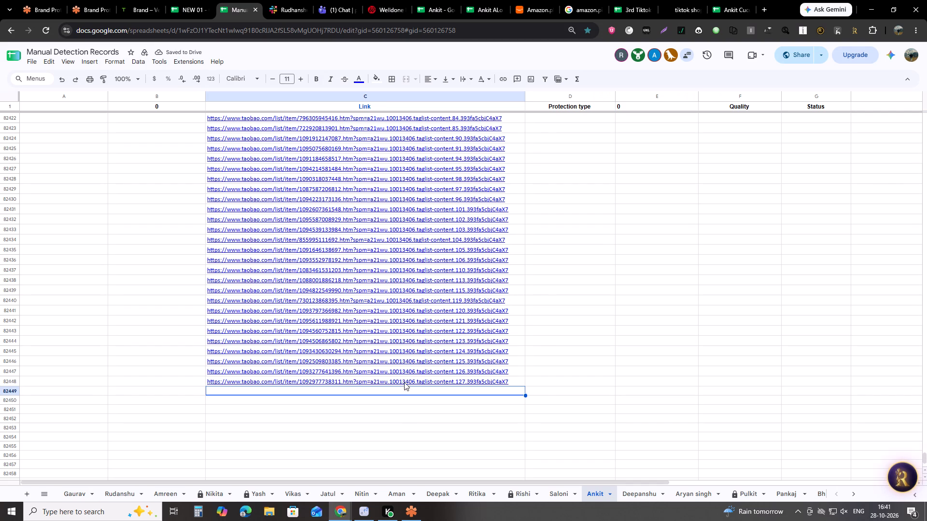
pyautogui.click(411, 402)
# Record the link of the 美国盖茨GATES汽车PK皮带 6PK1590/1605/1620 listing priced ¥199.9 in row 82450.
pyautogui.hotkey('alt', 'Tab')
pyautogui.rightClick(372, 280)
pyautogui.moveTo(415, 378); pyautogui.dragTo(416, 368)
pyautogui.hotkey('alt', 'Tab')
pyautogui.hotkey('ctrl', 'v')
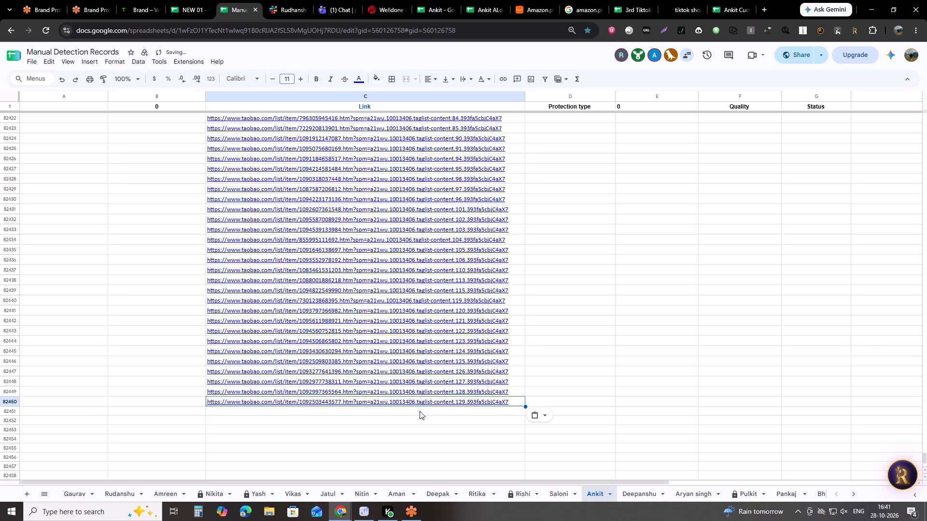
pyautogui.hotkey('ctrl', 'space')
pyautogui.click(420, 409)
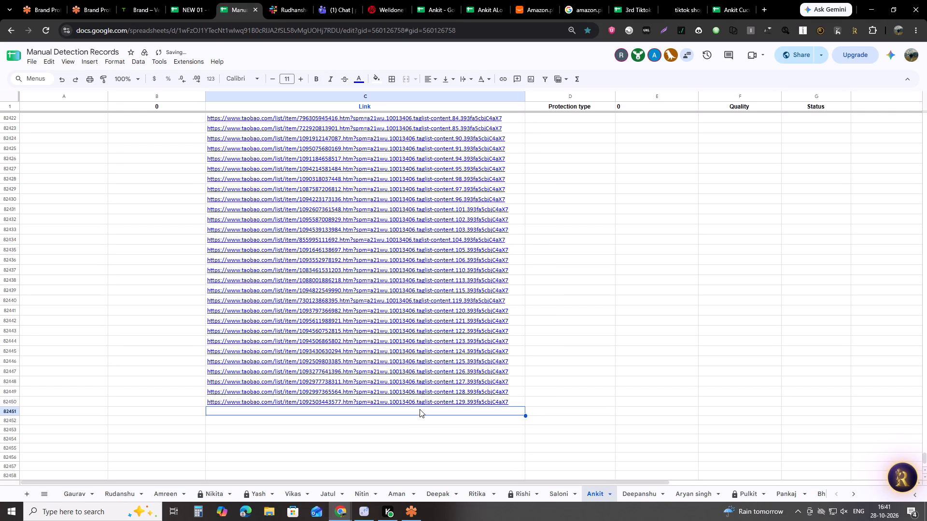
# Record the link of the 美国盖茨GATES进口汽车皮带 V15X945/950/955 listing in row 82451.
pyautogui.hotkey('alt', 'Tab')
pyautogui.scroll(-1, 339, 307)
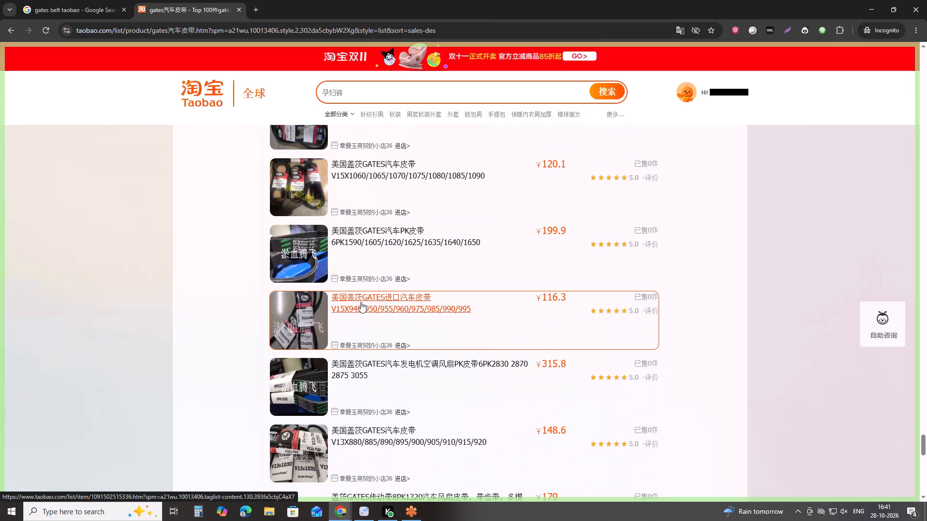
pyautogui.rightClick(361, 302)
pyautogui.click(407, 385)
pyautogui.hotkey('alt', 'Tab')
pyautogui.hotkey('ctrl', 'v')
pyautogui.click(425, 421)
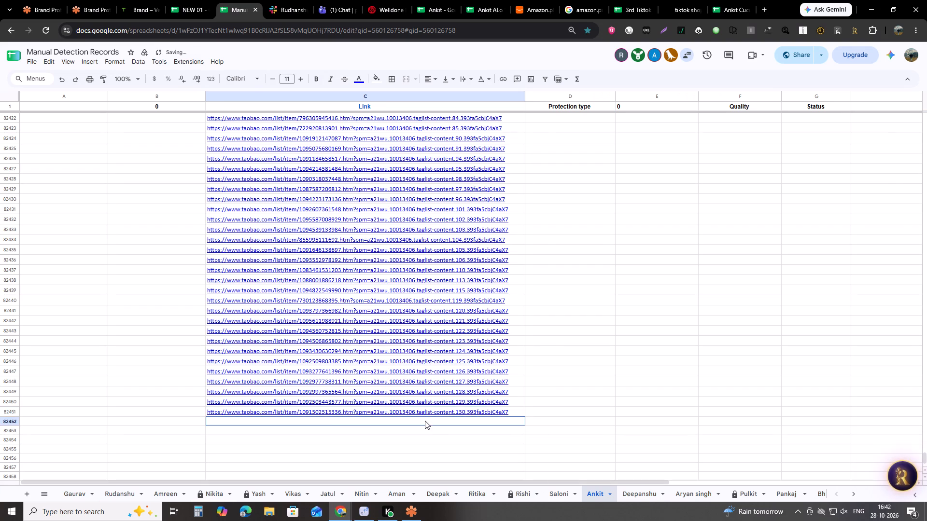
# Record the link of the 美国盖茨GATES汽车发电机空调风扇PK皮带 6PK2830 2870 listing in row 82452.
pyautogui.hotkey('alt', 'Tab')
pyautogui.scroll(-1, 367, 345)
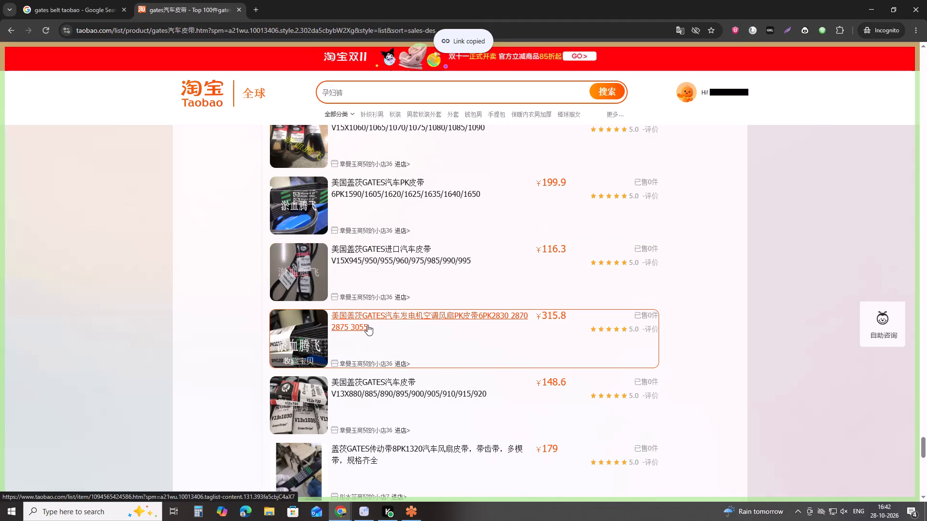
pyautogui.rightClick(367, 325)
pyautogui.click(418, 417)
pyautogui.hotkey('alt', 'Tab')
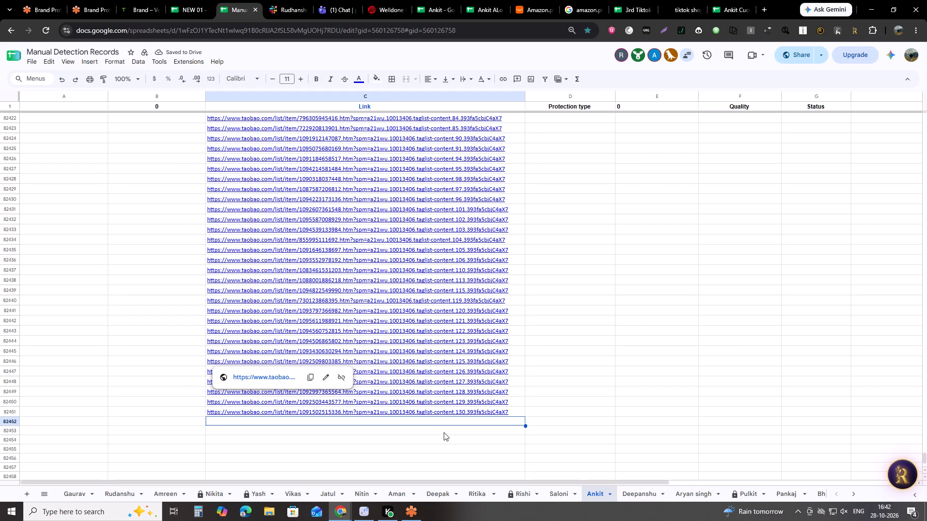
pyautogui.hotkey('ctrl', 'v')
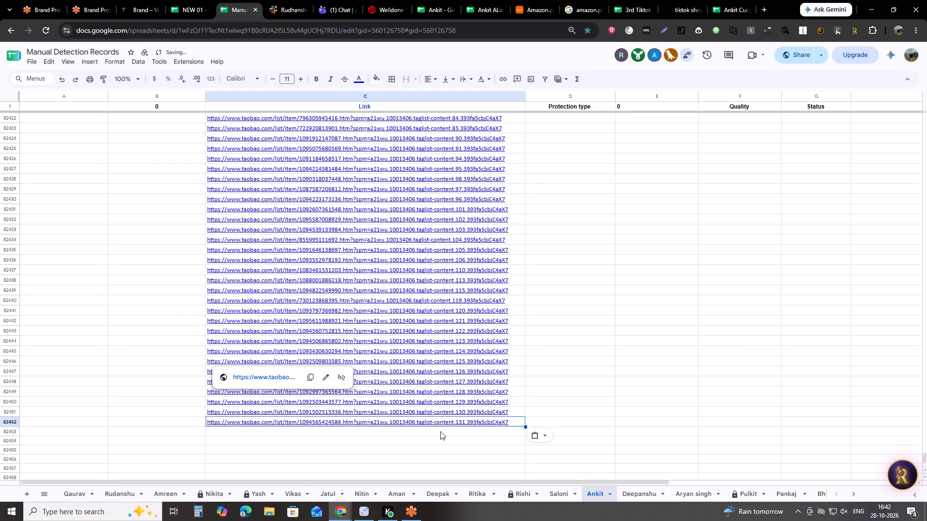
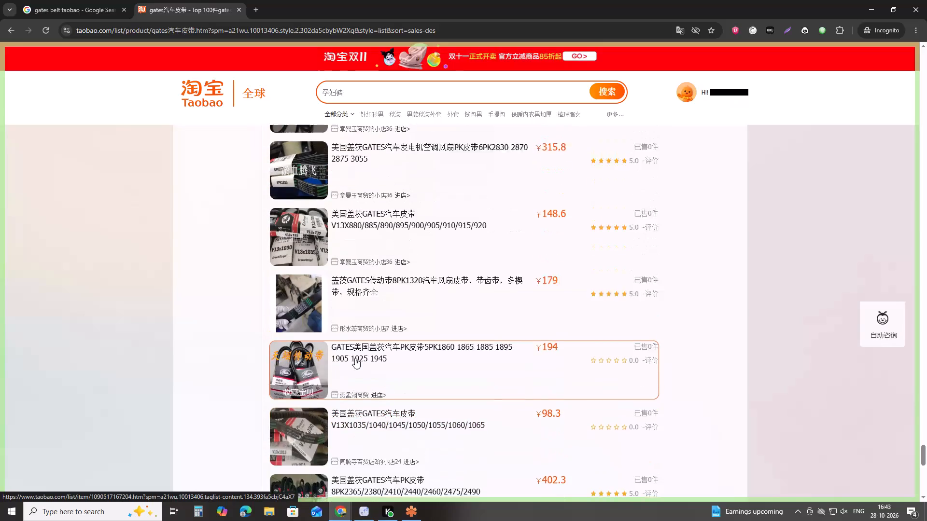
# Open the RedPoints IPR Plugin's task configuration window and minimize it.
pyautogui.click(750, 33)
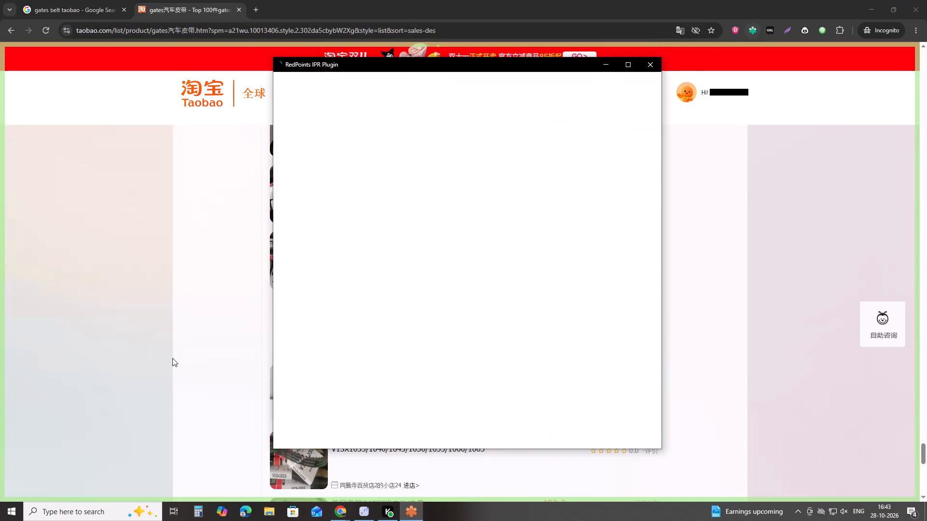
pyautogui.scroll(-4, 172, 358)
pyautogui.scroll(2, 178, 358)
pyautogui.click(601, 66)
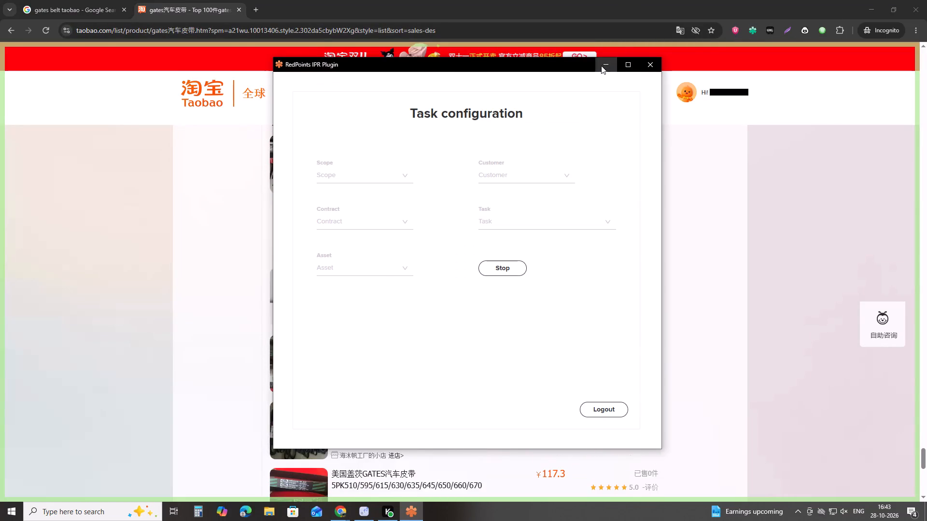
# Record the link of the 美国盖茨GATES汽车皮带 5PK510/595/615/630 listing in row 82453 of the Manual Detection Records spreadsheet.
pyautogui.scroll(-1, 301, 327)
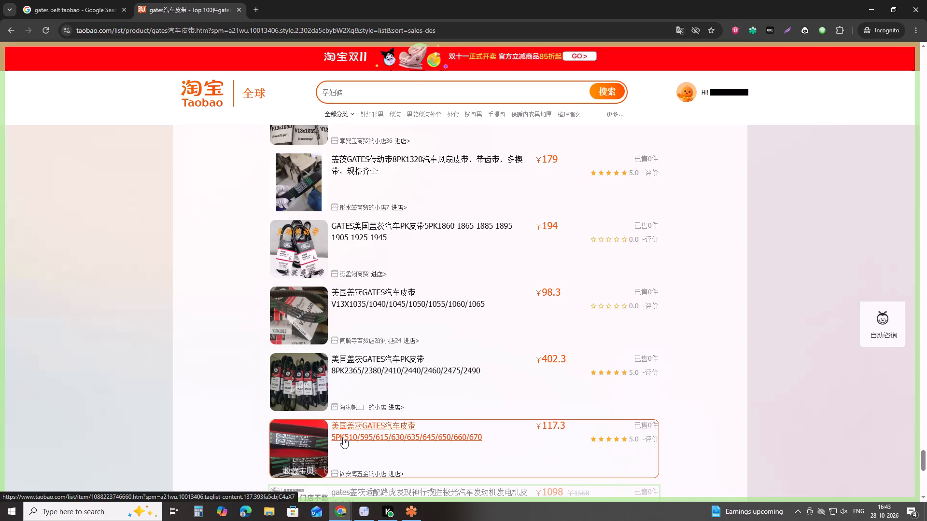
pyautogui.rightClick(344, 430)
pyautogui.click(377, 373)
pyautogui.hotkey('alt', 'Tab')
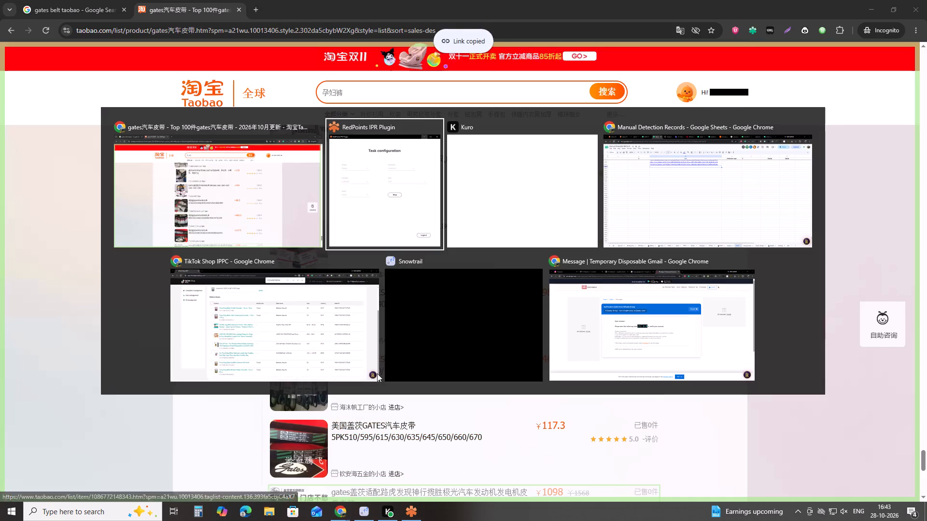
pyautogui.hotkey('alt', 'Tab')
pyautogui.hotkey('alt', 'Tab')
pyautogui.hotkey('ctrl', 'v')
pyautogui.click(352, 154)
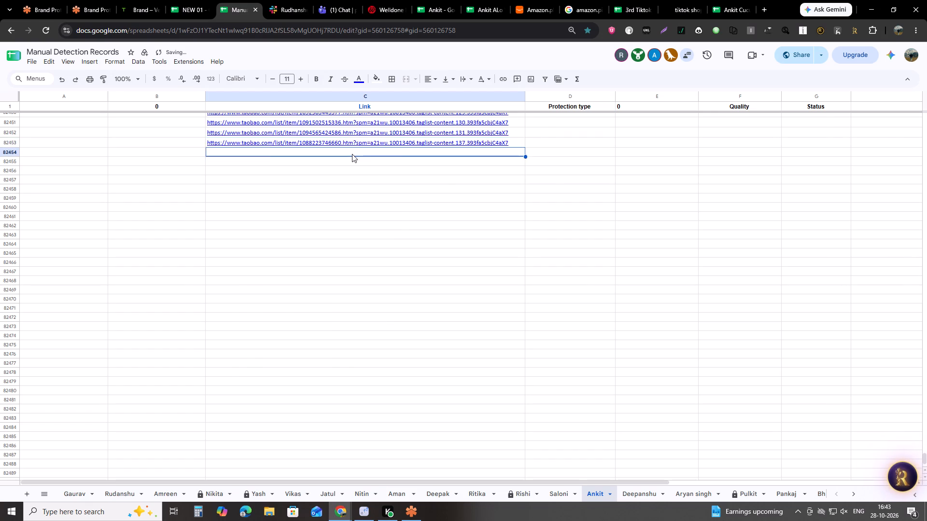
pyautogui.hotkey('alt', 'Tab')
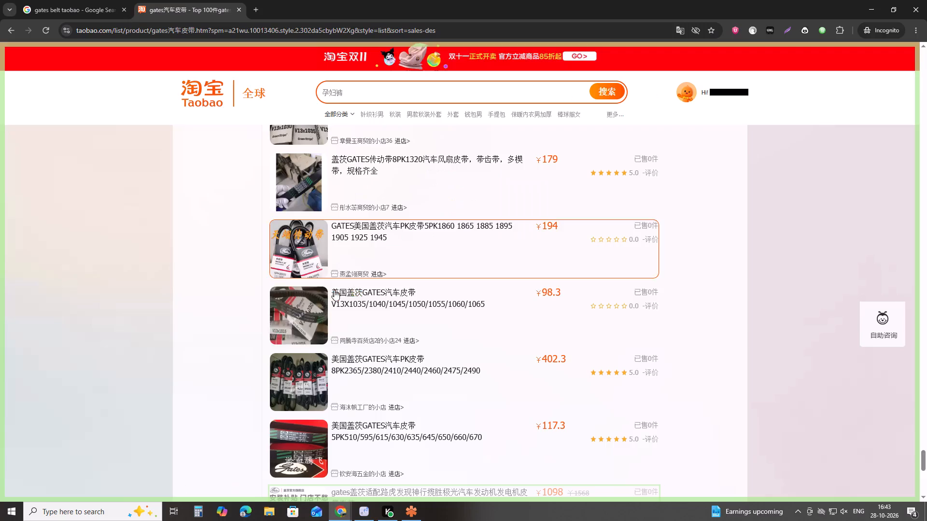
# Record the link of the 美国盖茨GATES汽车PK皮带 8PK2365/2380/2410 listing in row 82454.
pyautogui.rightClick(342, 363)
pyautogui.click(399, 299)
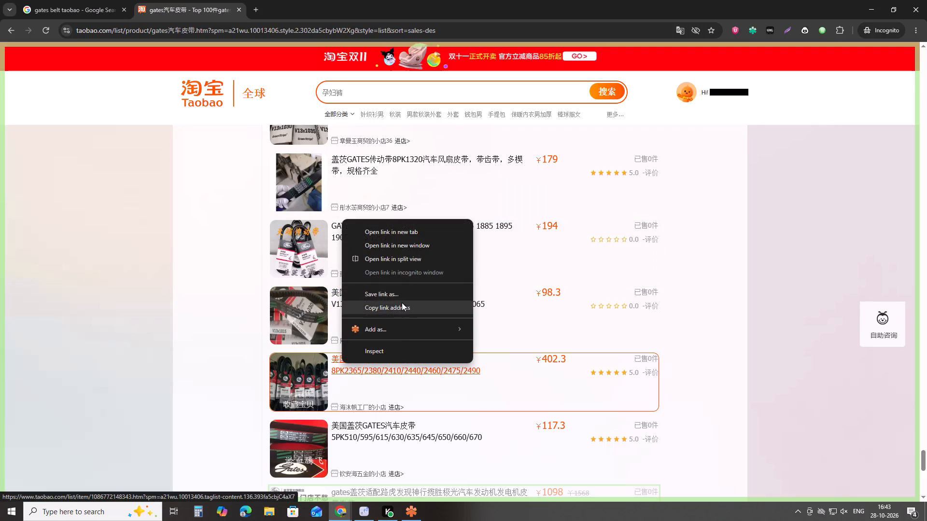
pyautogui.hotkey('alt', 'Tab')
pyautogui.hotkey('ctrl', 'v')
pyautogui.click(432, 160)
pyautogui.hotkey('alt', 'Tab')
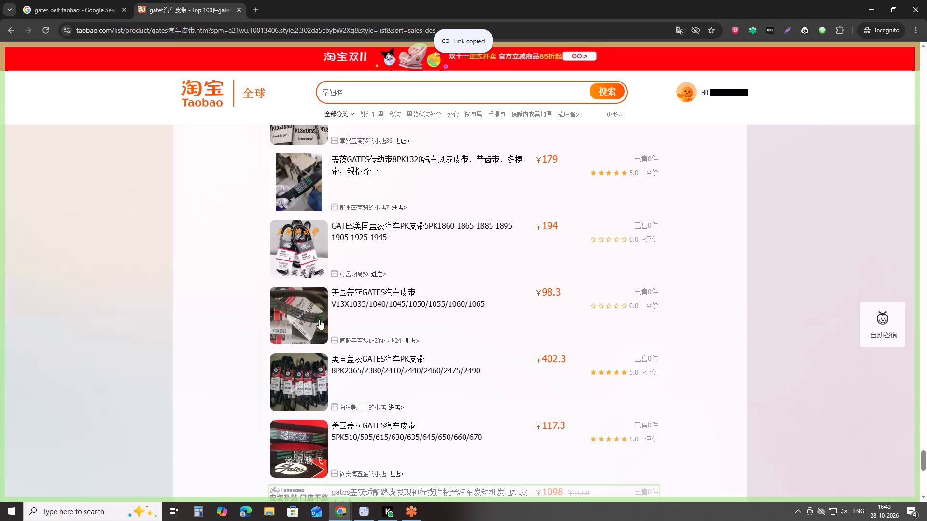
# Record the link of the 美国盖茨GATES汽车皮带 V13X1035/1040/1045 listing in row 82455.
pyautogui.rightClick(345, 302)
pyautogui.click(394, 385)
pyautogui.hotkey('alt', 'Tab')
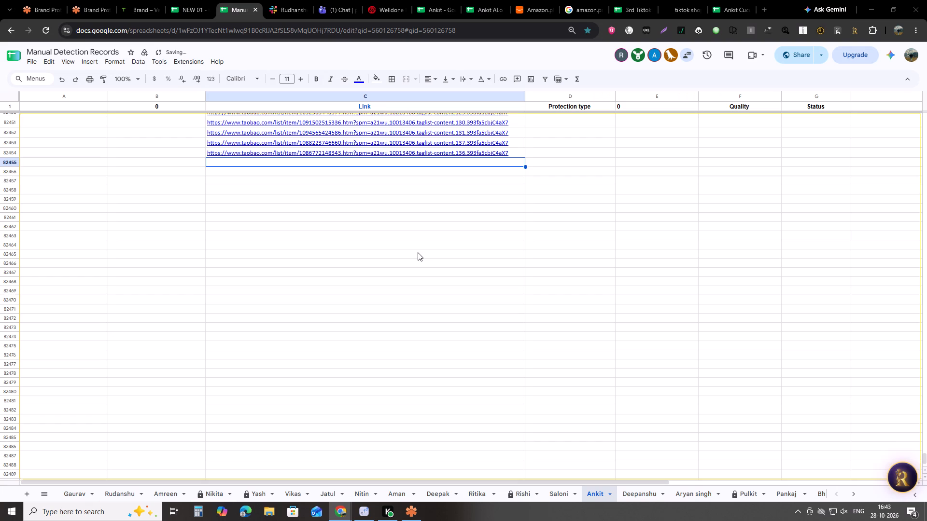
pyautogui.hotkey('ctrl', 'v')
pyautogui.click(438, 173)
pyautogui.hotkey('alt', 'Tab')
pyautogui.scroll(1, 375, 259)
pyautogui.rightClick(363, 271)
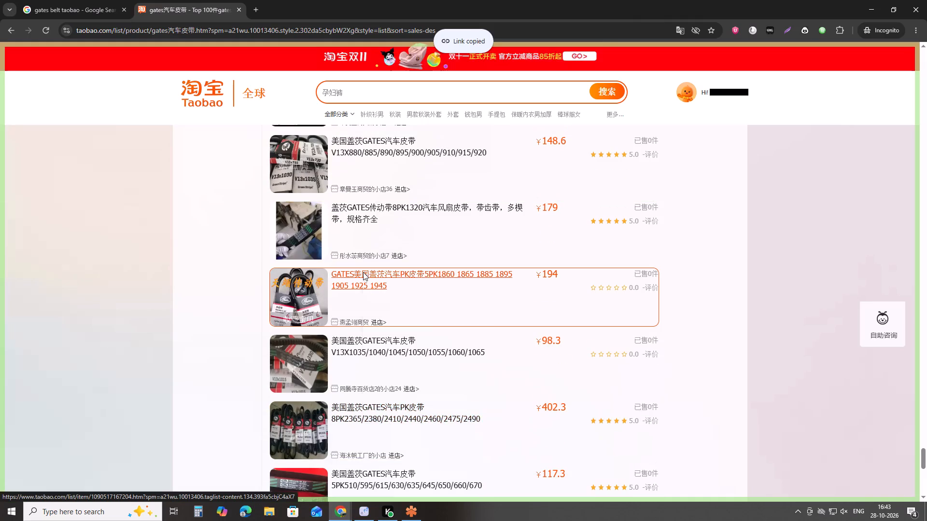
pyautogui.click(401, 358)
pyautogui.hotkey('alt', 'Tab')
pyautogui.hotkey('ctrl', 'v')
pyautogui.click(402, 186)
pyautogui.hotkey('alt', 'Tab')
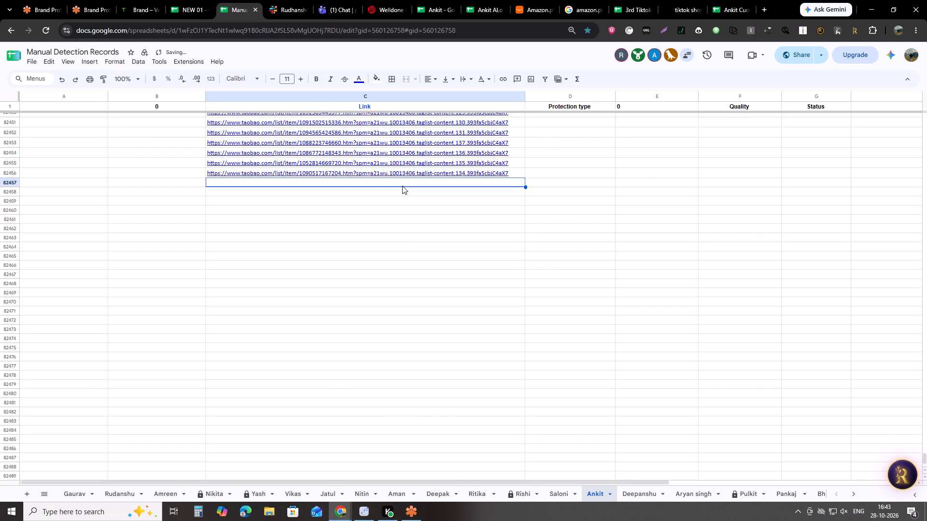
# Record the link of the 盖茨GATES传动带 8PK1320 汽车风扇皮带 listing in row 82457.
pyautogui.scroll(1, 359, 281)
pyautogui.rightClick(357, 255)
pyautogui.click(400, 338)
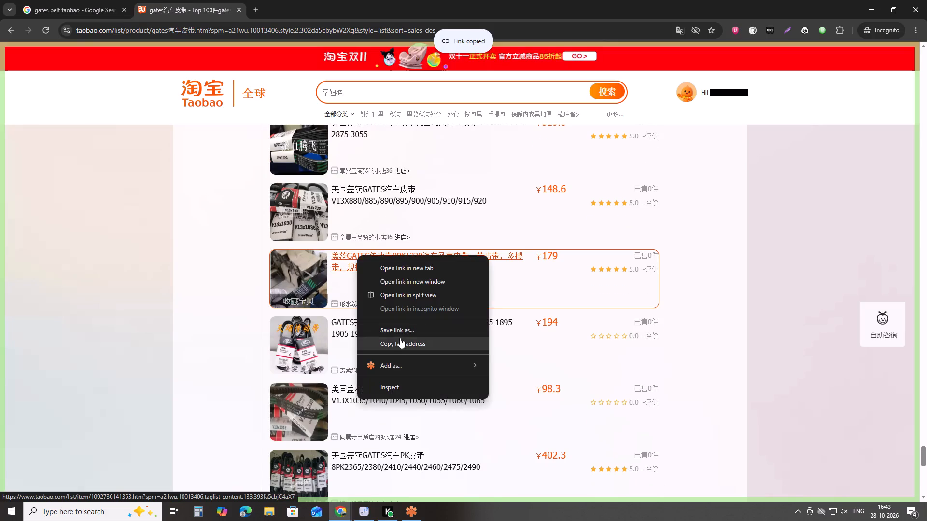
pyautogui.hotkey('alt', 'Tab')
pyautogui.hotkey('ctrl', 'v')
pyautogui.click(389, 197)
pyautogui.hotkey('alt', 'Tab')
# Examine the product photo of the 盖茨GATES传动带 8PK1320 listing at full size in a separate tab and close it.
pyautogui.rightClick(303, 269)
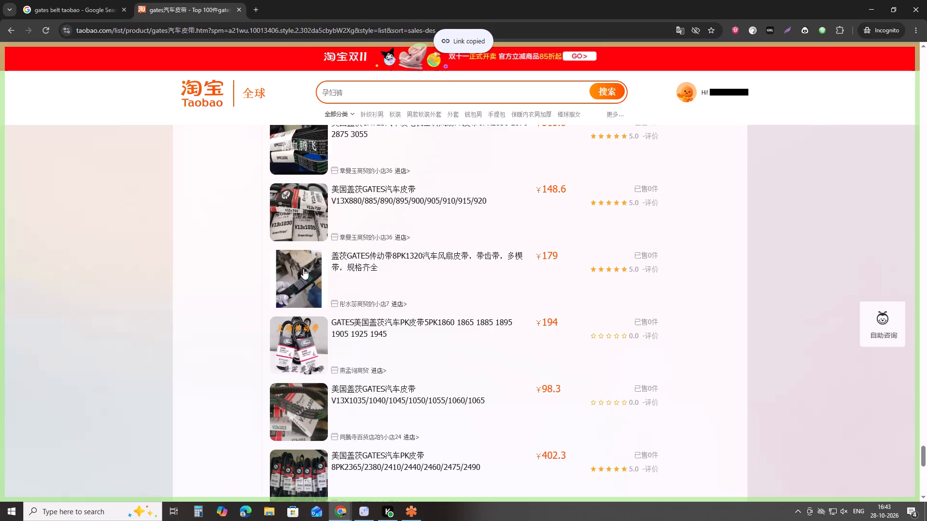
pyautogui.click(366, 157)
pyautogui.click(287, 0)
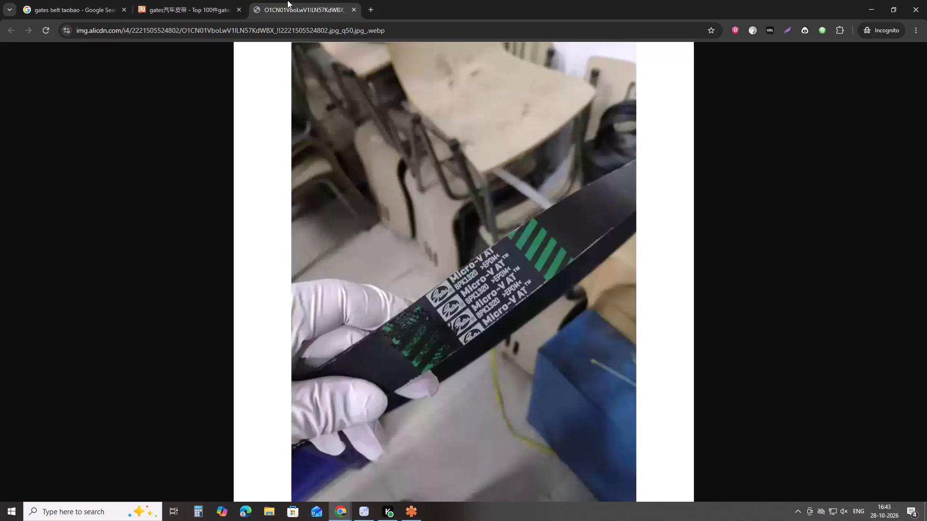
pyautogui.middleClick(287, 0)
# Record the link of the 美国盖茨GATES汽车皮带 V13X880/885/890 listing in row 82458.
pyautogui.scroll(1, 364, 302)
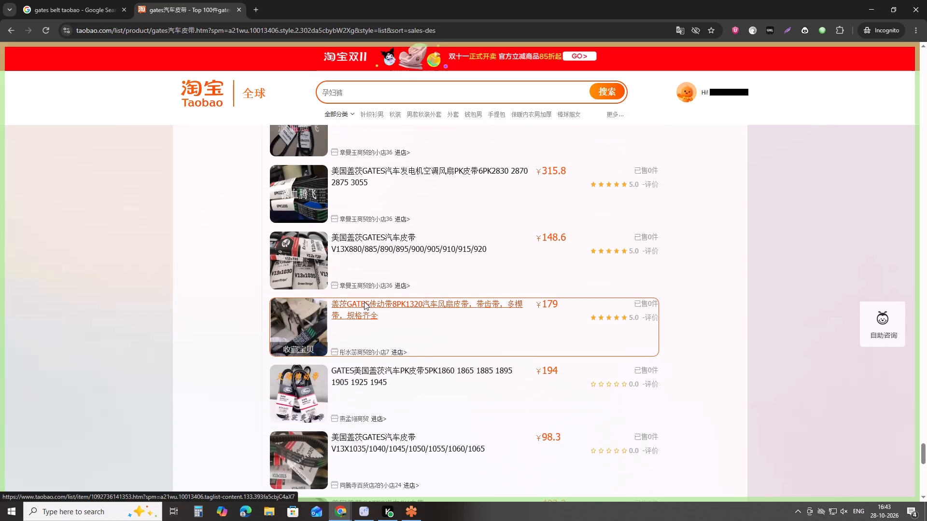
pyautogui.rightClick(371, 248)
pyautogui.moveTo(409, 326); pyautogui.dragTo(409, 326)
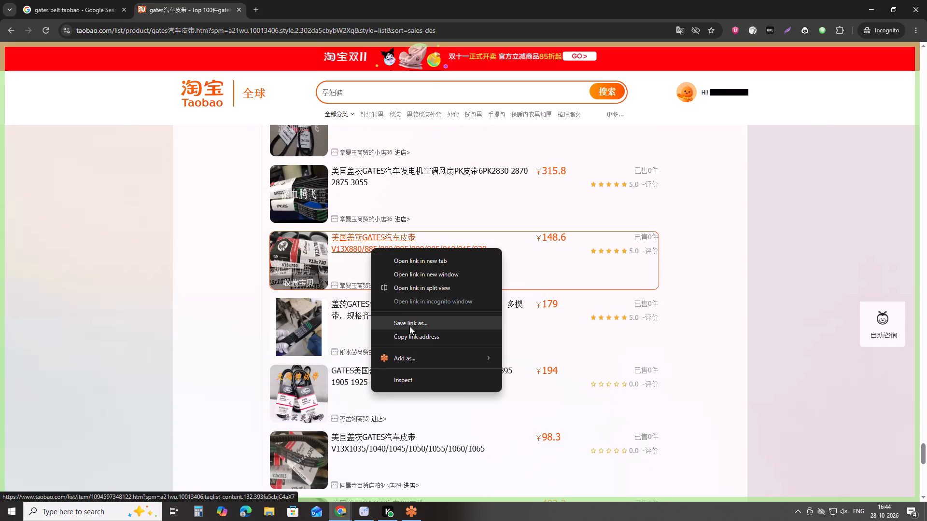
pyautogui.moveTo(409, 326); pyautogui.dragTo(410, 330)
pyautogui.hotkey('alt', 'Tab')
pyautogui.hotkey('ctrl', 'v')
pyautogui.hotkey('ctrl', 'space')
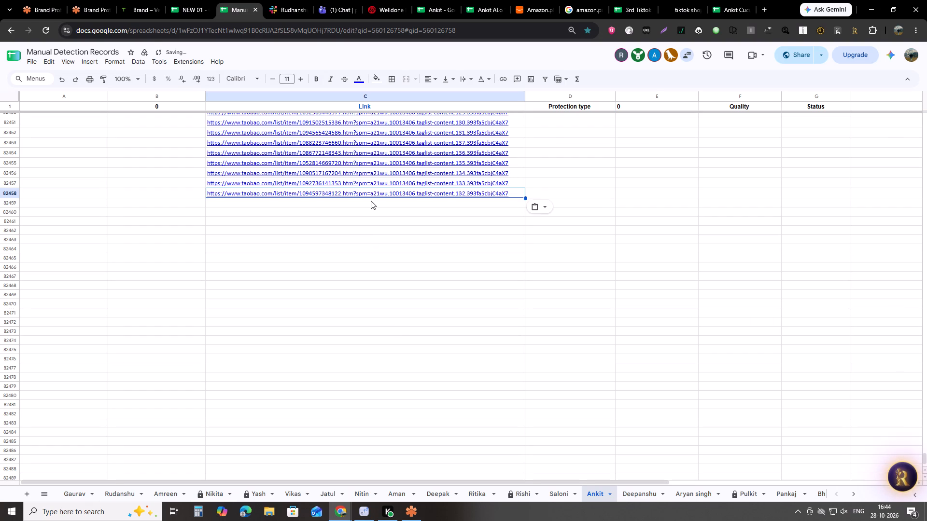
pyautogui.click(371, 201)
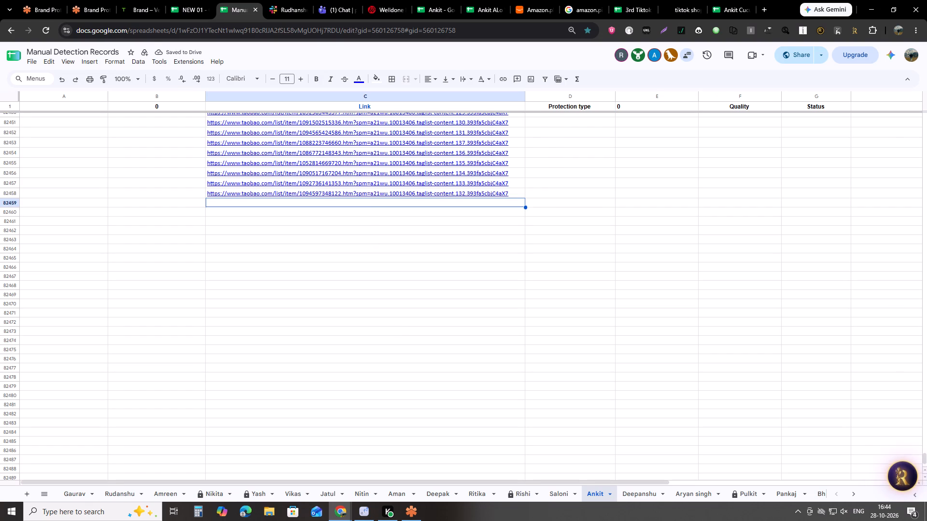
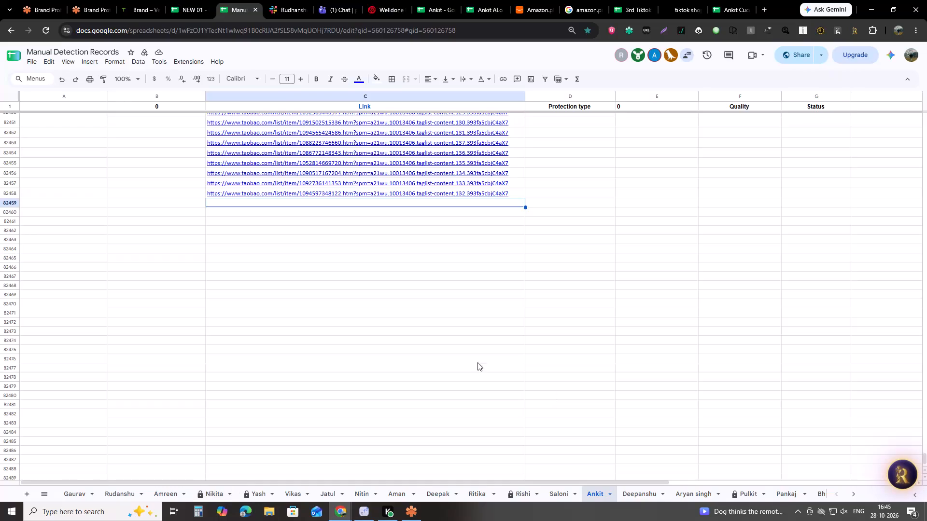
# Record the link of the gates盖茨适配宝沃BX5 BX6 BX7 belt kit listing in row 82459.
pyautogui.scroll(-1, 469, 359)
pyautogui.scroll(1, 437, 315)
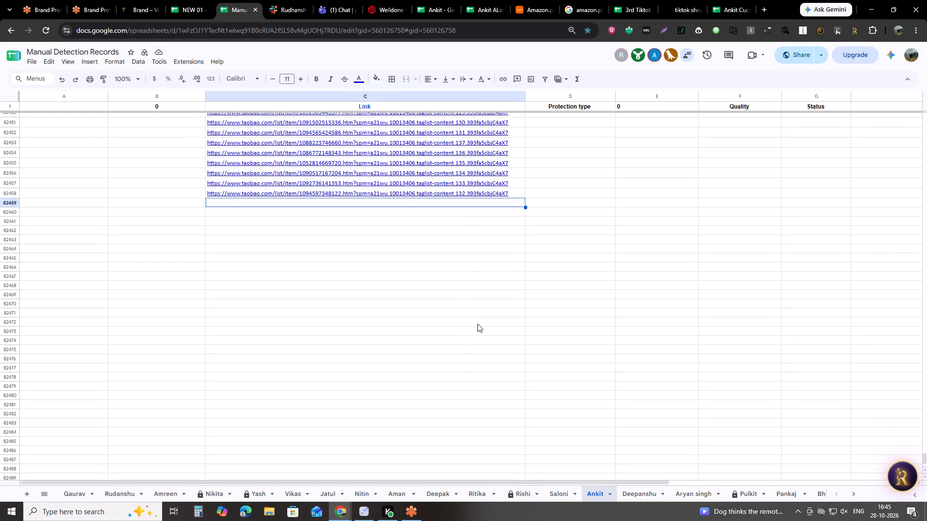
pyautogui.hotkey('alt', 'Tab')
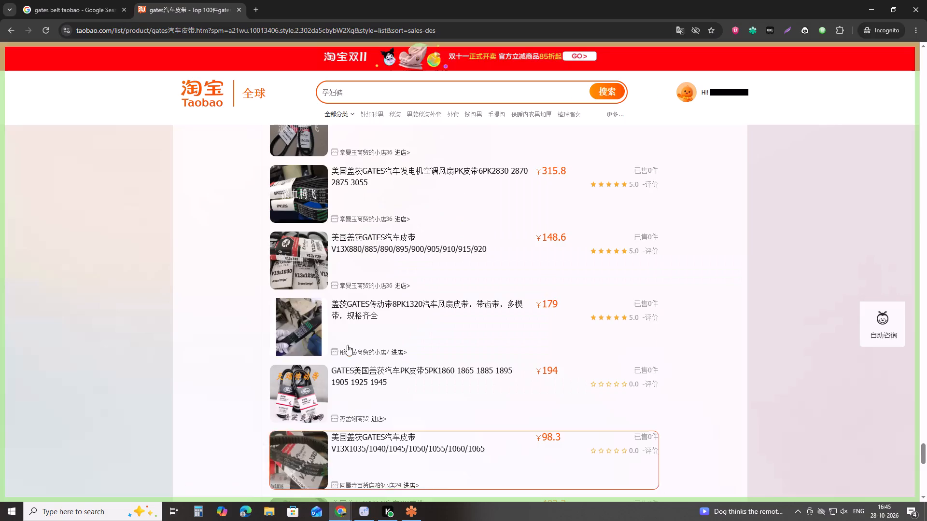
pyautogui.scroll(-4, 370, 316)
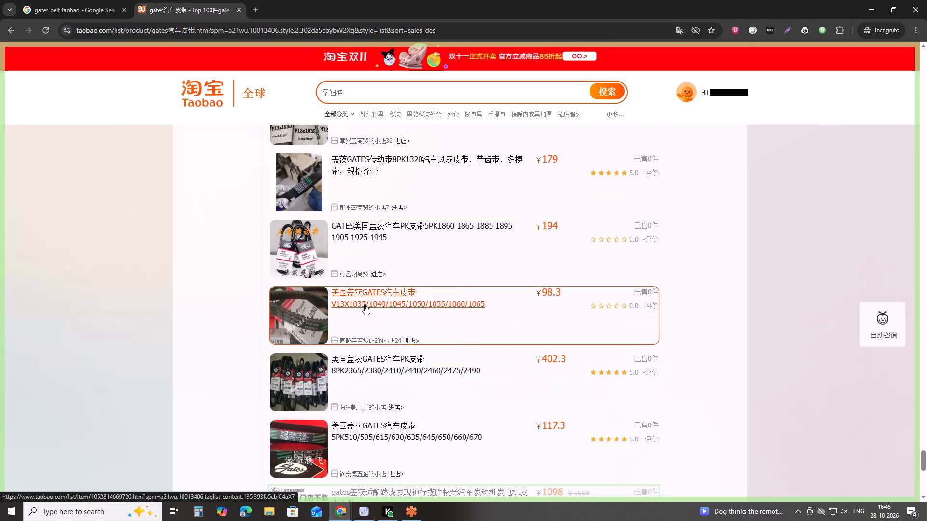
pyautogui.scroll(-6, 365, 304)
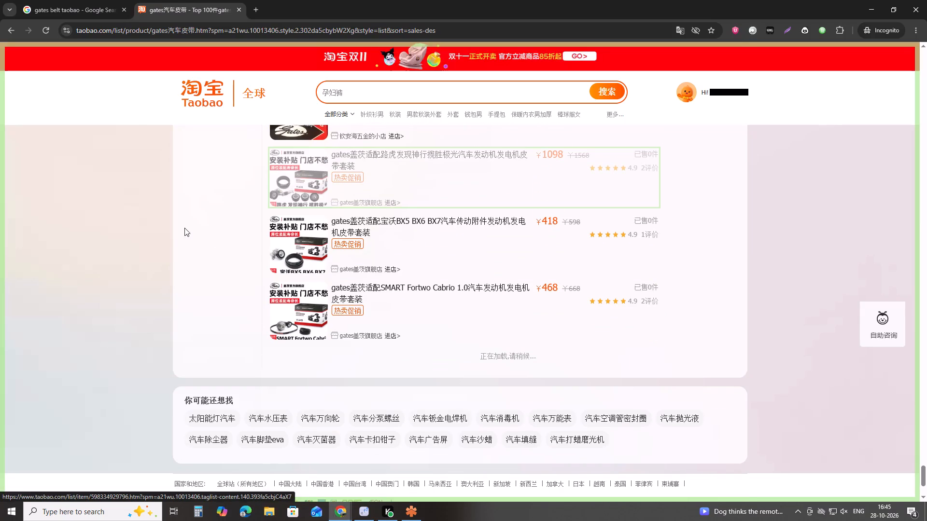
pyautogui.rightClick(328, 226)
pyautogui.rightClick(358, 219)
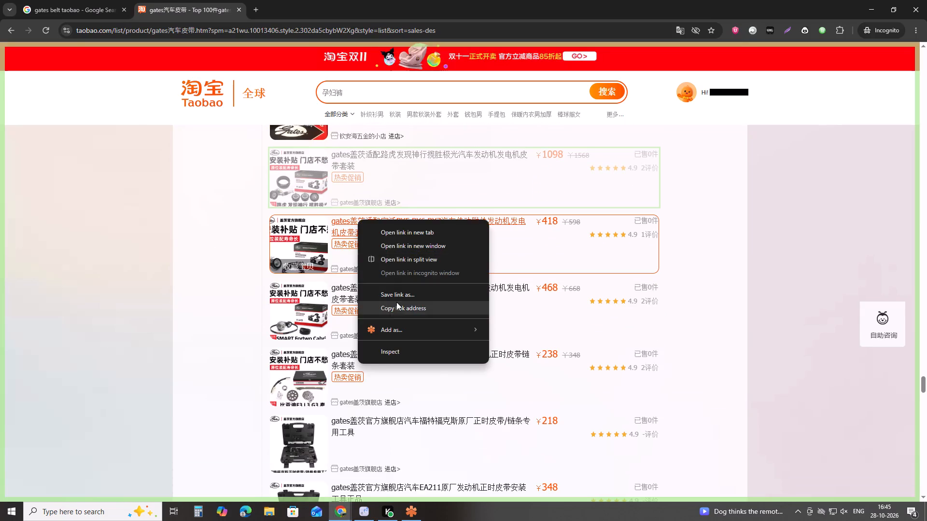
pyautogui.click(396, 302)
pyautogui.hotkey('alt', 'Tab')
pyautogui.hotkey('ctrl', 'v')
pyautogui.click(396, 213)
pyautogui.hotkey('alt', 'Tab')
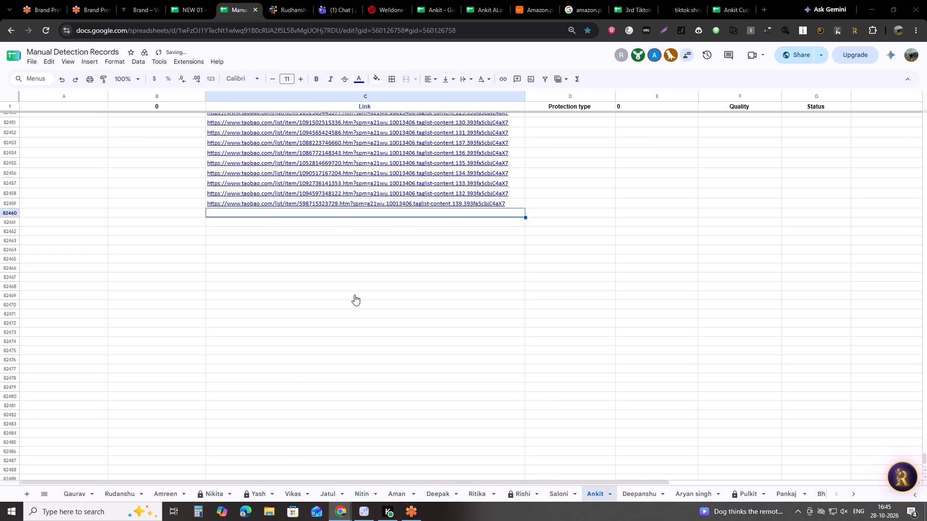
# Record the link of the gates盖茨适配SMART Fortwo Cabrio 1.0 belt kit listing in row 82460.
pyautogui.rightClick(354, 288)
pyautogui.click(407, 376)
pyautogui.hotkey('alt', 'Tab')
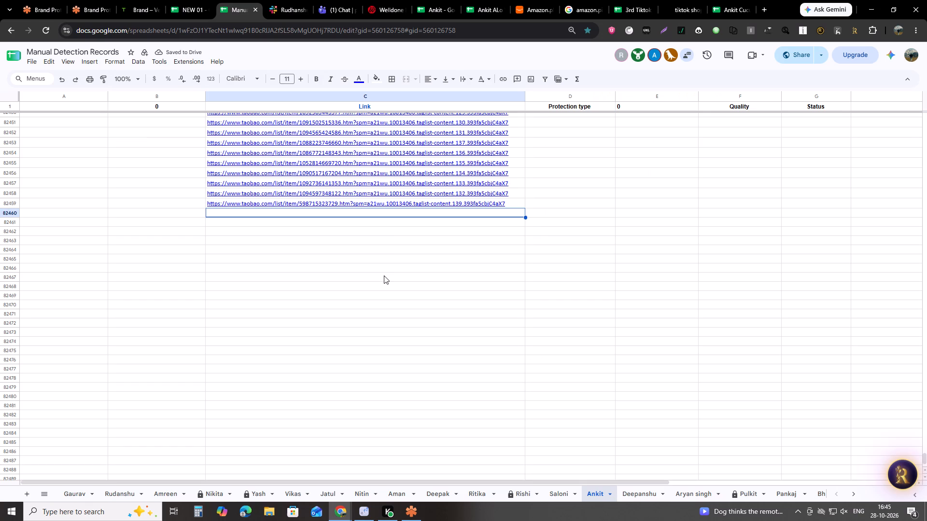
pyautogui.hotkey('ctrl', 'v')
pyautogui.click(384, 225)
pyautogui.hotkey('alt', 'Tab')
# Record the link of the gates盖茨适配比亚迪F3 L3 G3 timing belt and chain kit listing in row 82461.
pyautogui.scroll(-1, 259, 294)
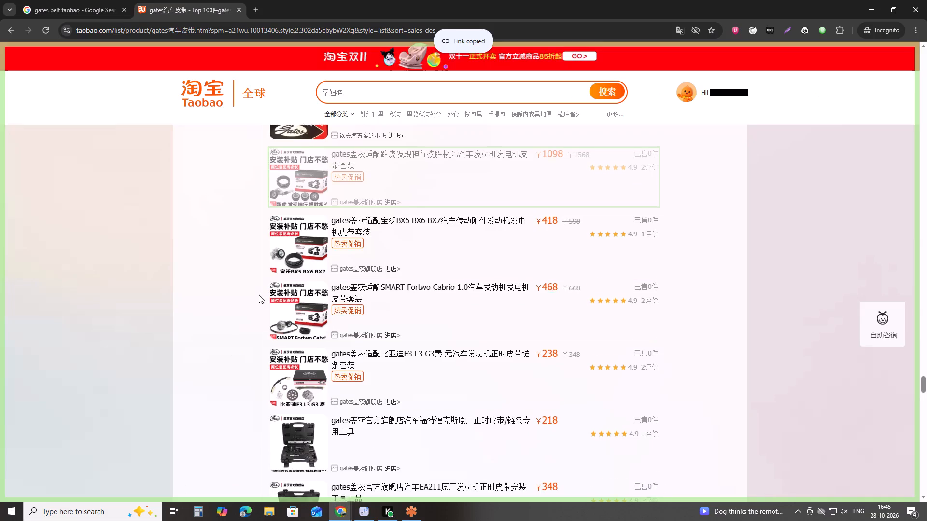
pyautogui.rightClick(342, 311)
pyautogui.click(402, 398)
pyautogui.hotkey('alt', 'Tab')
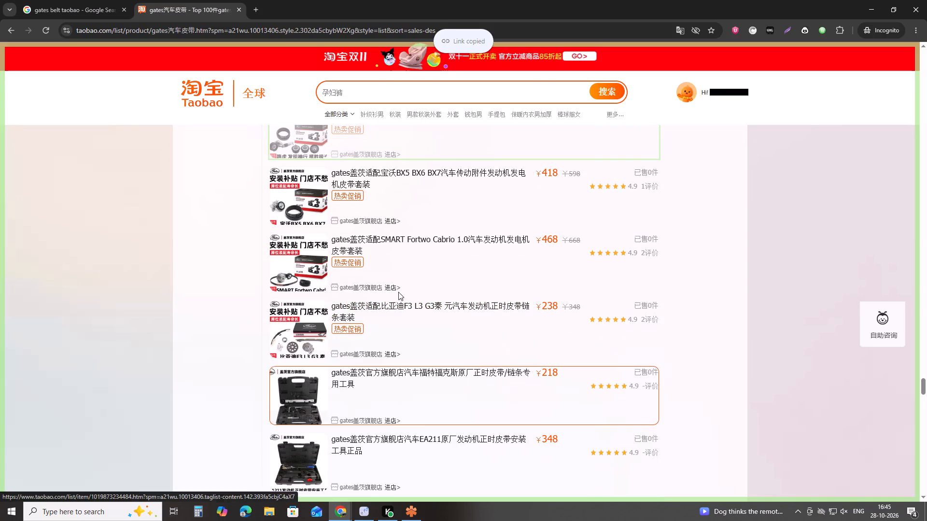
pyautogui.hotkey('ctrl', 'v')
pyautogui.click(393, 232)
pyautogui.hotkey('alt', 'Tab')
# Examine the product photo of the gates盖茨 锋哲酷博酷威2.4L belt kit listing at full size in a separate tab and close it.
pyautogui.scroll(-1, 187, 364)
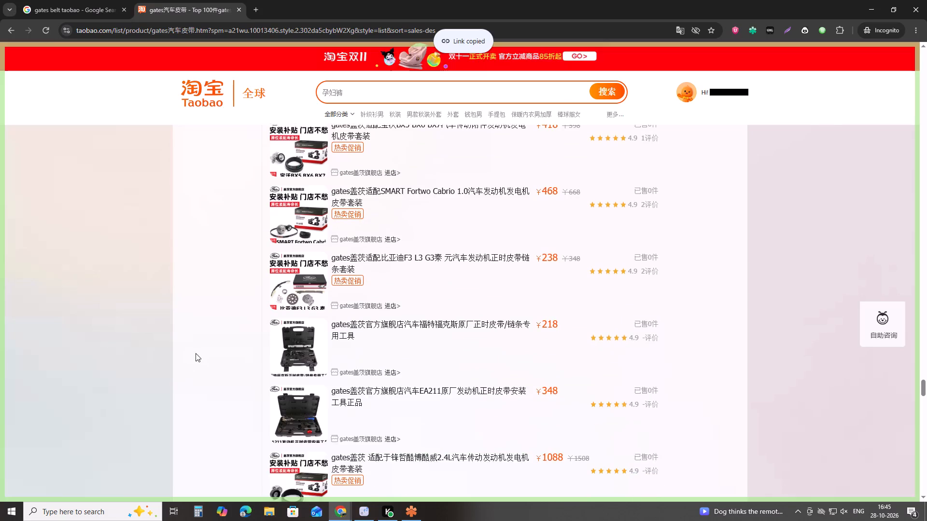
pyautogui.scroll(-2, 197, 353)
pyautogui.scroll(-1, 307, 343)
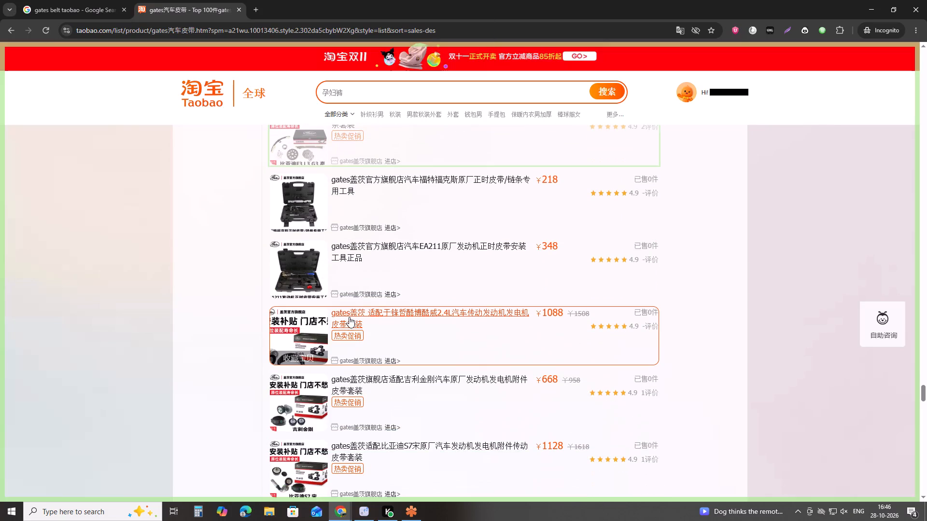
pyautogui.rightClick(350, 316)
pyautogui.rightClick(293, 336)
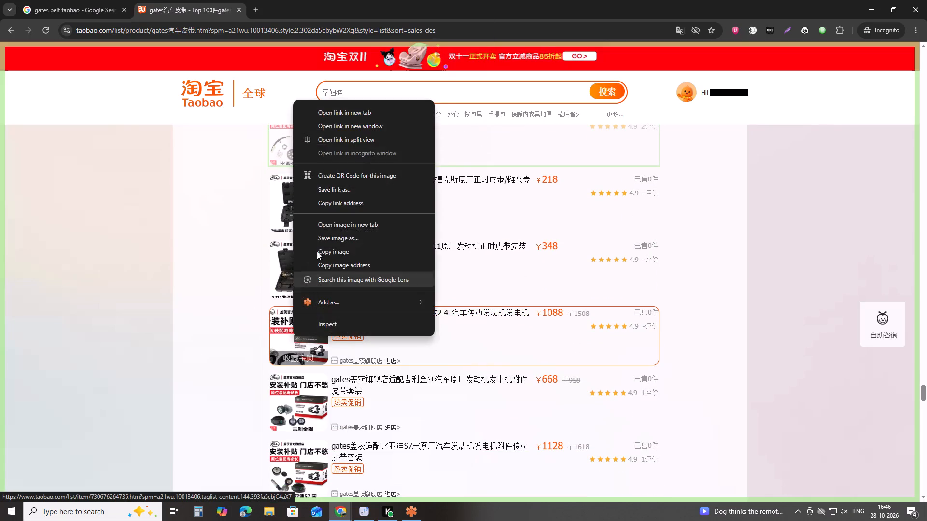
pyautogui.click(317, 227)
pyautogui.click(302, 0)
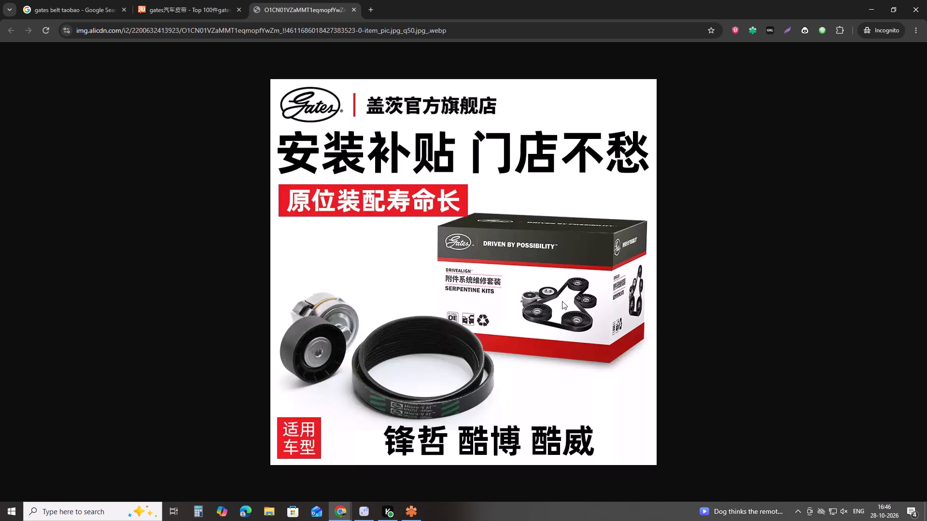
pyautogui.middleClick(319, 0)
# Translate the Taobao listings page to English.
pyautogui.rightClick(43, 221)
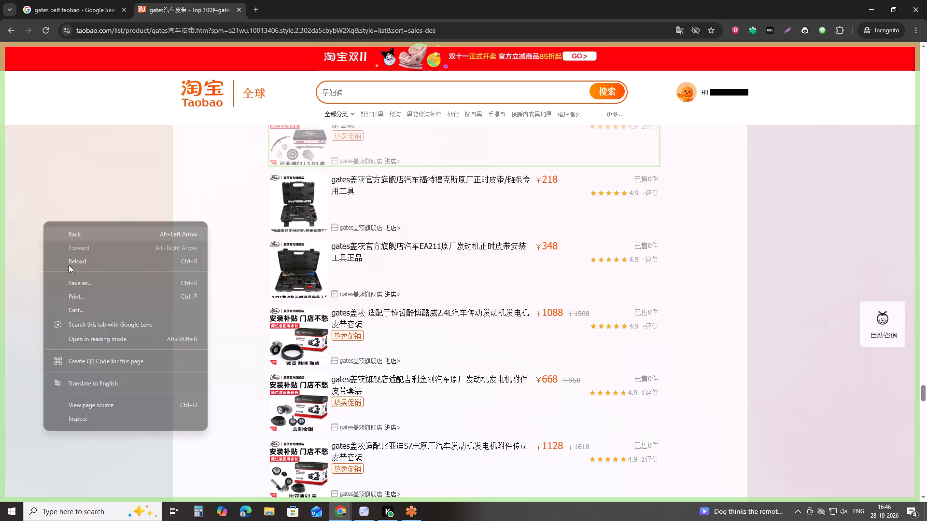
pyautogui.click(93, 389)
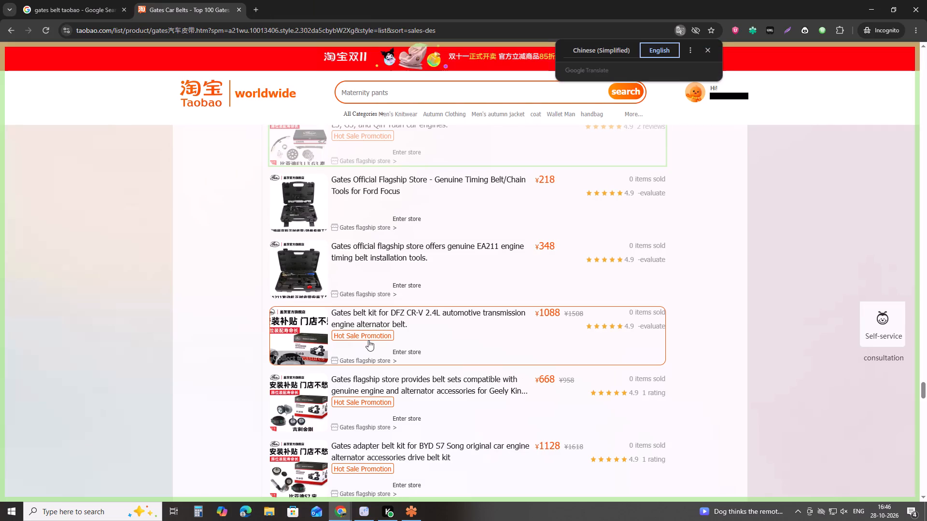
pyautogui.click(47, 315)
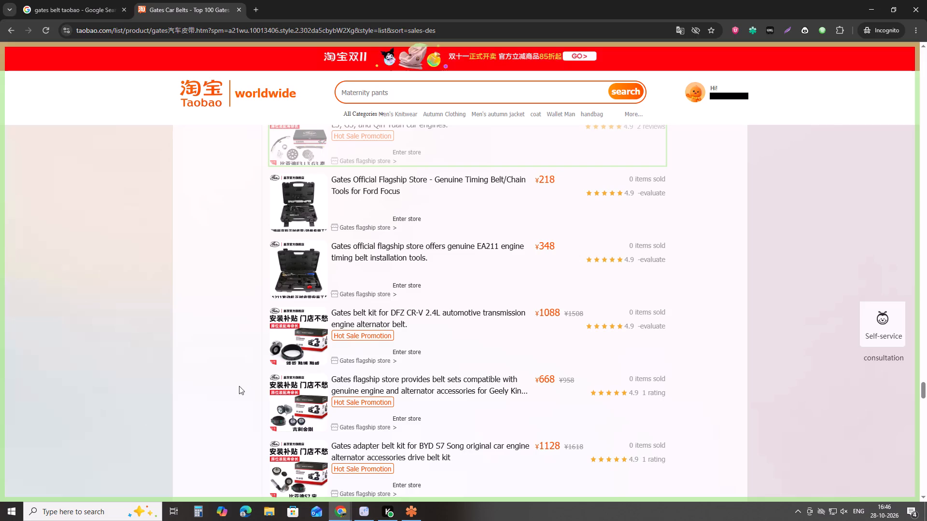
# Select the entire Link column in the Manual Detection Records sheet to check how many links are recorded.
pyautogui.scroll(-1, 243, 371)
pyautogui.hotkey('alt', 'Tab')
pyautogui.scroll(3, 354, 259)
pyautogui.click(353, 271)
pyautogui.hotkey('ctrl', 'space')
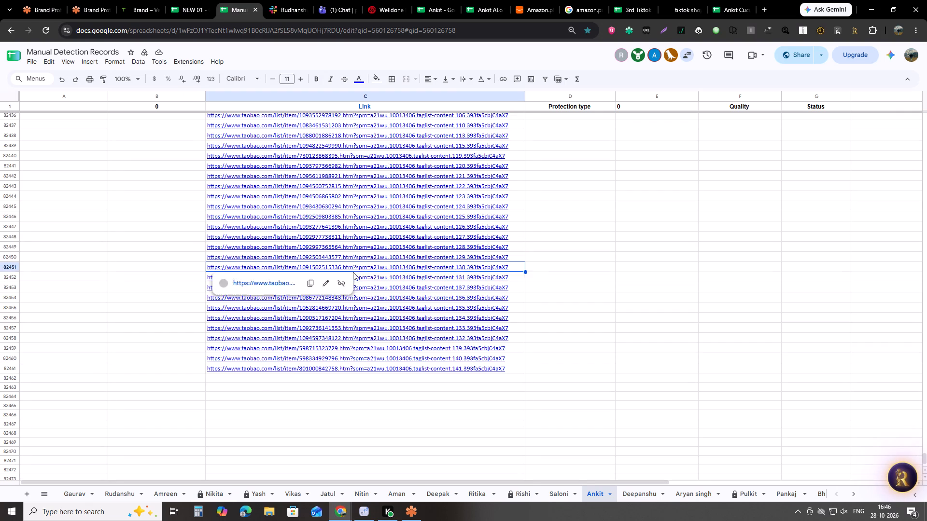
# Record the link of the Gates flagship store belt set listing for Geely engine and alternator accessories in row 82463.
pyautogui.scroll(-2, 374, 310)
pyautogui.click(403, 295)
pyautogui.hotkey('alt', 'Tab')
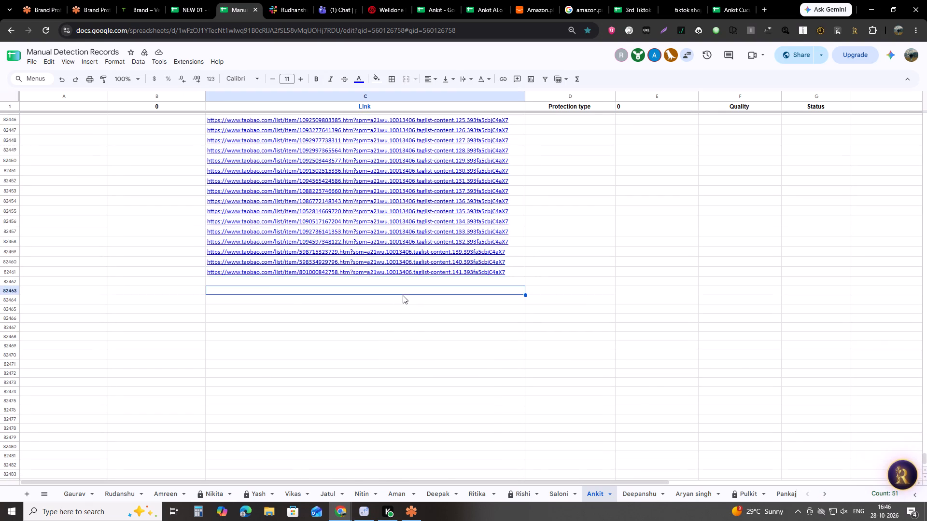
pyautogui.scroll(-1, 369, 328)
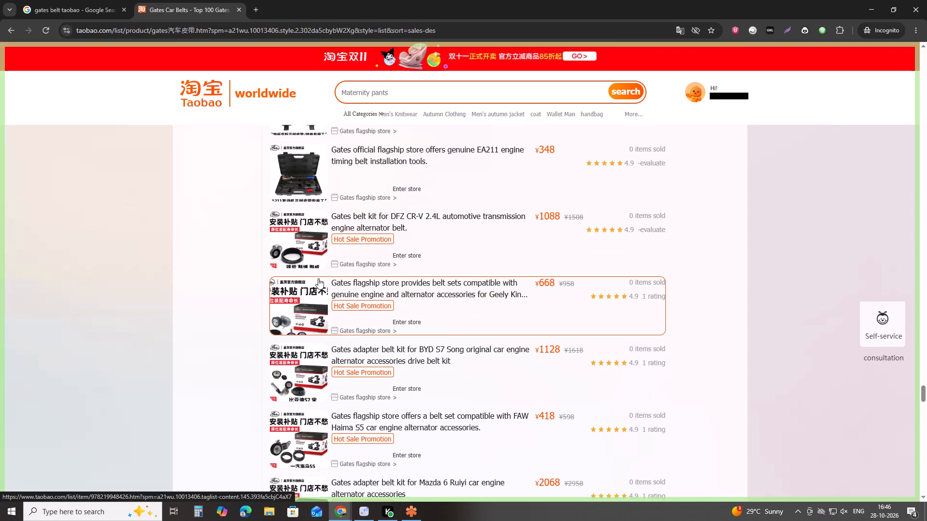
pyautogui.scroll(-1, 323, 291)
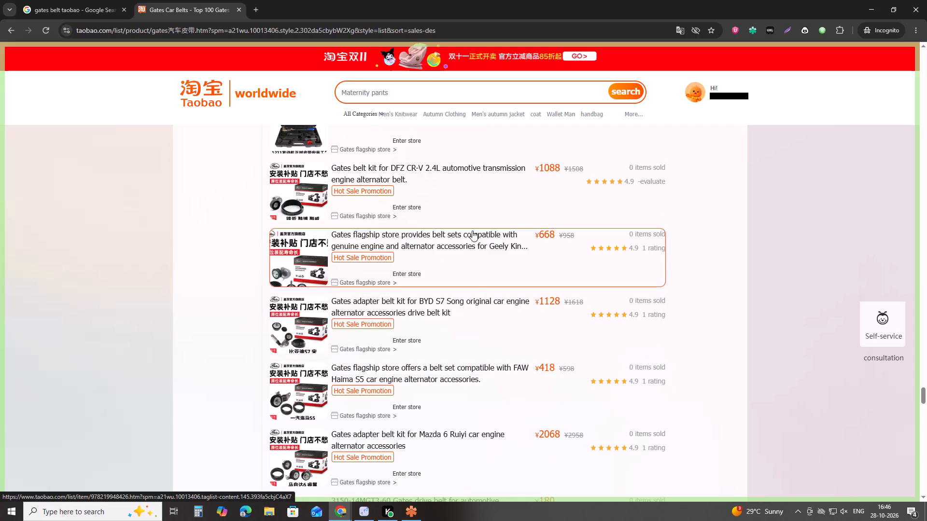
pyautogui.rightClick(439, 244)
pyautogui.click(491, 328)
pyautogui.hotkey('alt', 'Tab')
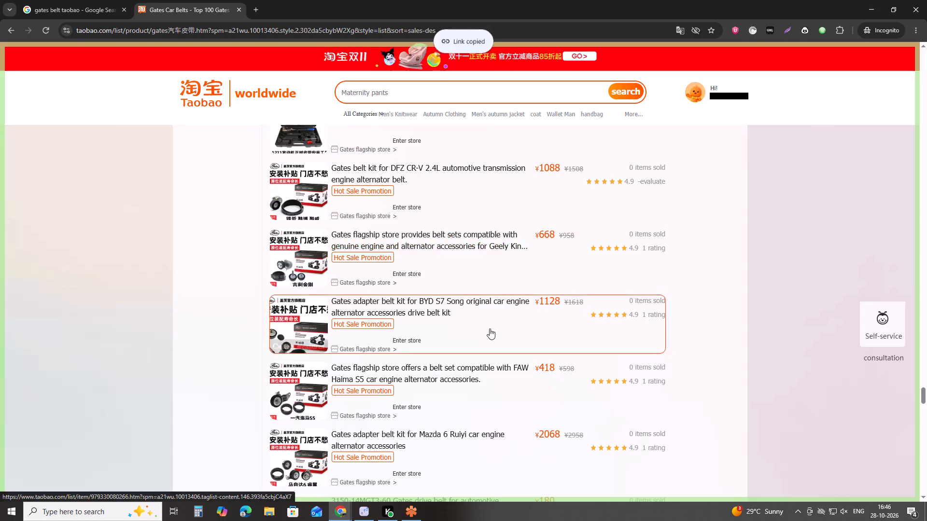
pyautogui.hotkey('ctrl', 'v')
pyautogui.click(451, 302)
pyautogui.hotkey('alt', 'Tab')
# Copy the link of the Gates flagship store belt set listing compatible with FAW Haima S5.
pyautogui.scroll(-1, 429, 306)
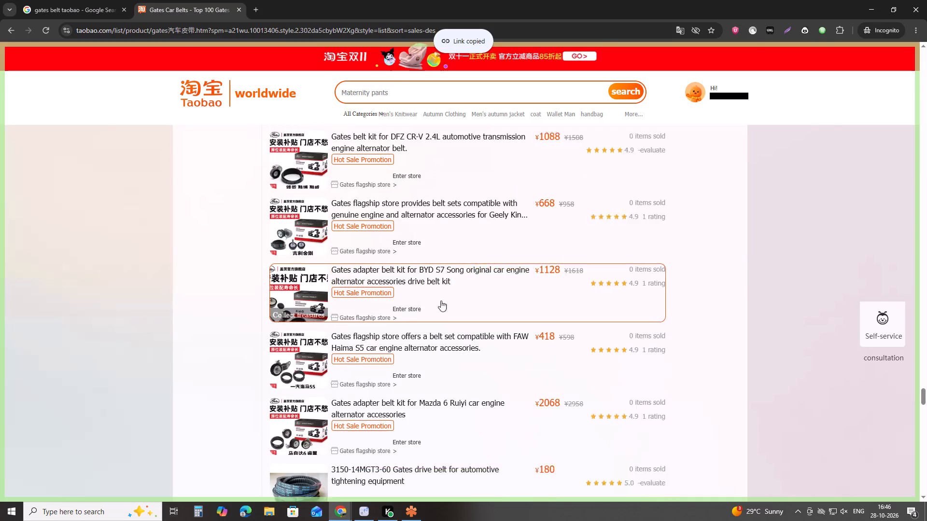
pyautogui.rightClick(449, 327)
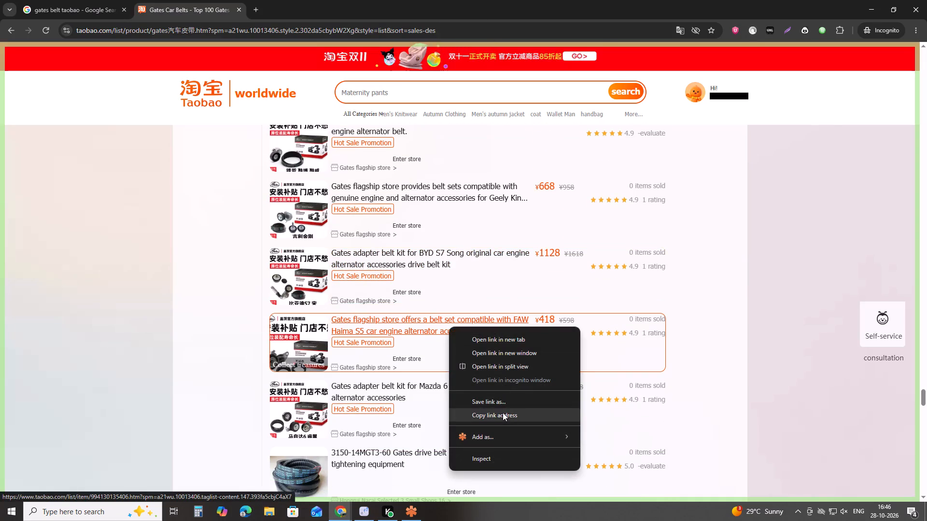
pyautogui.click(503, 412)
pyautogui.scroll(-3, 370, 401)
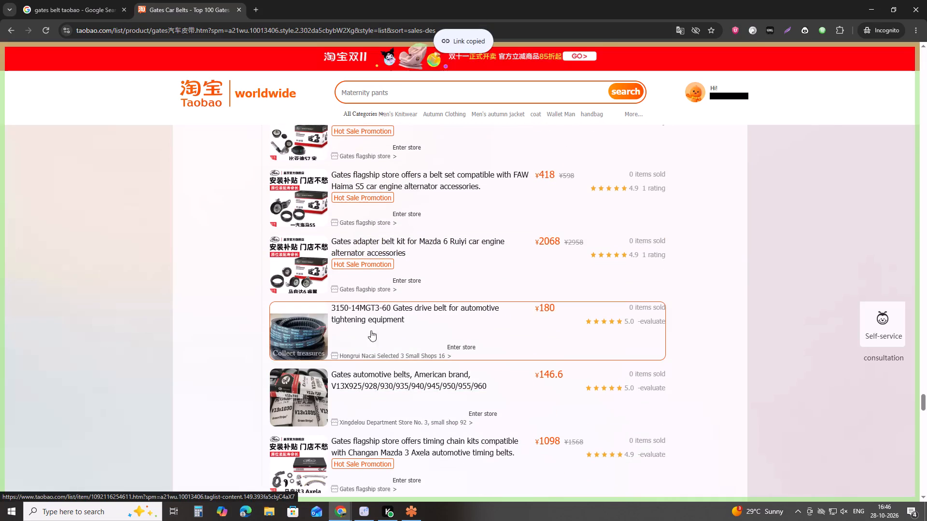
# Check the task configuration in the RedPoints IPR Plugin window and move the window clear of the listings.
pyautogui.click(750, 27)
pyautogui.tripleClick(512, 215)
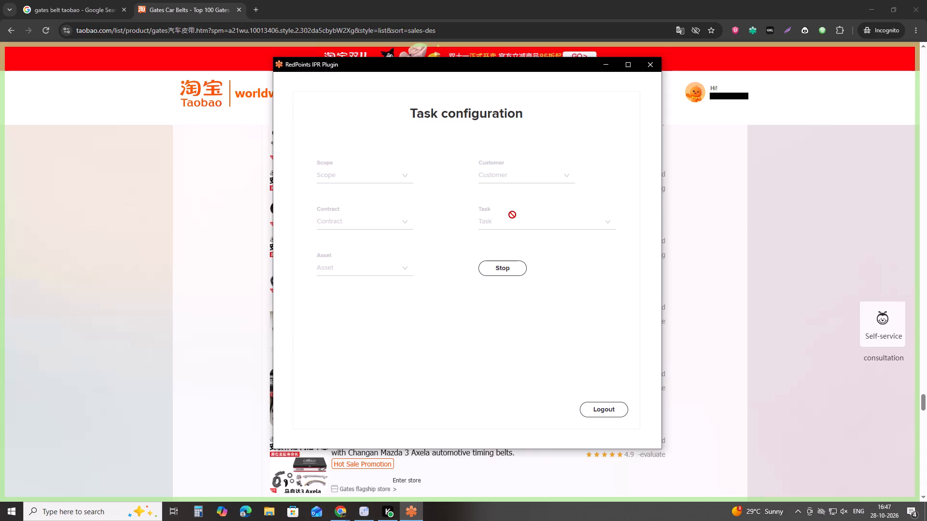
pyautogui.tripleClick(512, 215)
pyautogui.moveTo(488, 61); pyautogui.dragTo(657, 253)
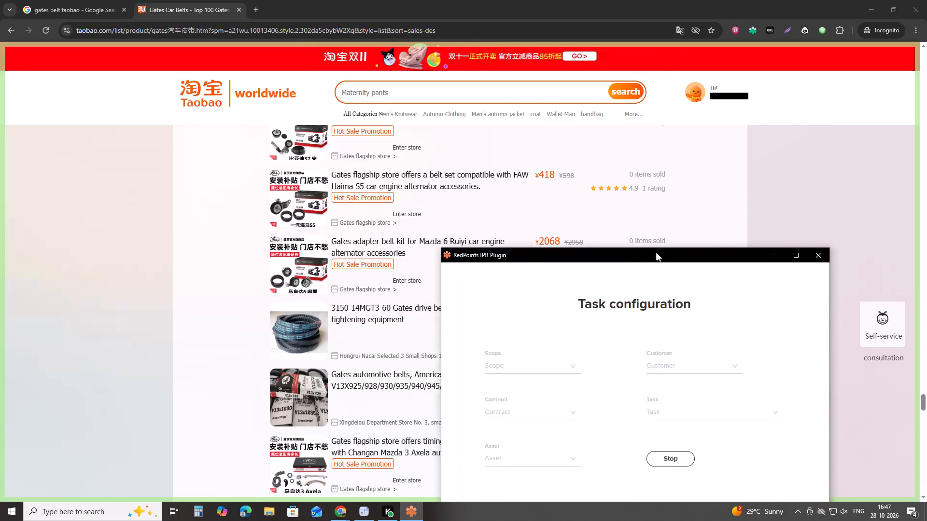
pyautogui.moveTo(657, 253); pyautogui.dragTo(658, 254)
# Record the link of the 3150-14MGT3-60 Gates drive belt listing in row 82463.
pyautogui.rightClick(379, 311)
pyautogui.click(442, 395)
pyautogui.hotkey('alt', 'Tab')
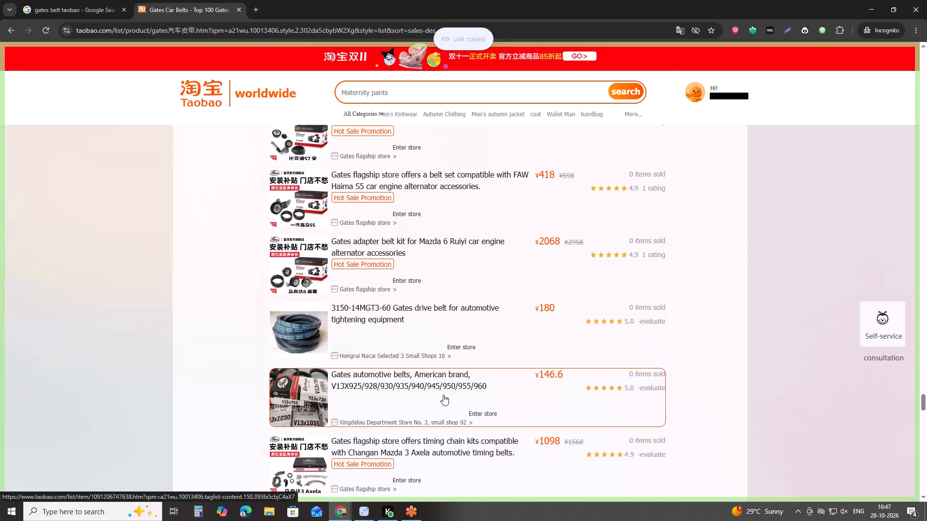
pyautogui.hotkey('alt', 'Tab')
pyautogui.hotkey('alt', 'Tab')
pyautogui.click(445, 295)
pyautogui.hotkey('ctrl', 'v')
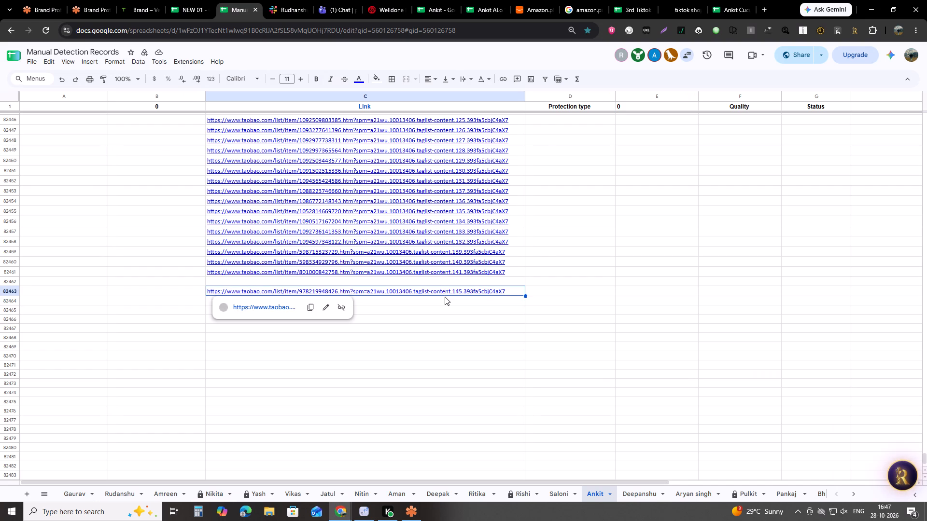
pyautogui.click(445, 307)
pyautogui.hotkey('alt', 'Tab')
pyautogui.hotkey('alt', 'Tab')
pyautogui.hotkey('alt', 'Tab')
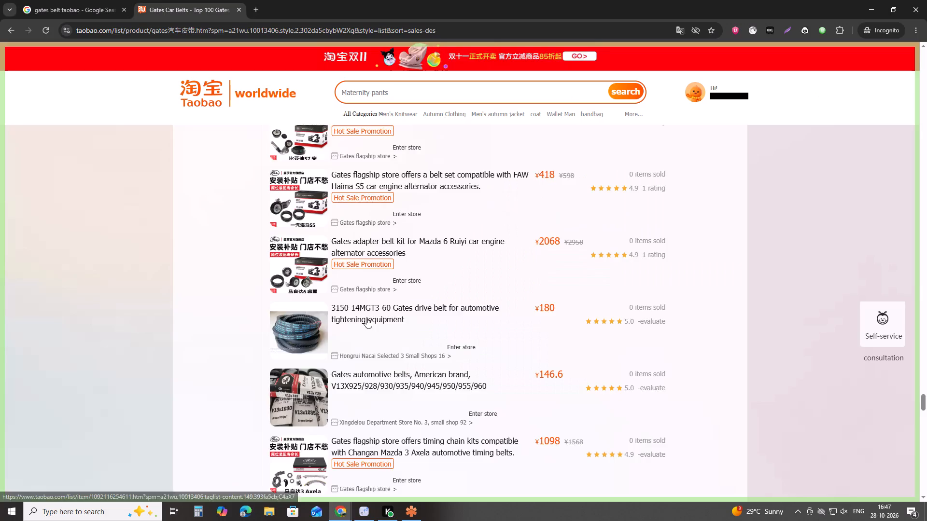
# Record the link of the Gates automotive belts (5PK685, 695, 705, 710, 730) listing in the Link column.
pyautogui.scroll(-5, 366, 317)
pyautogui.scroll(-5, 209, 315)
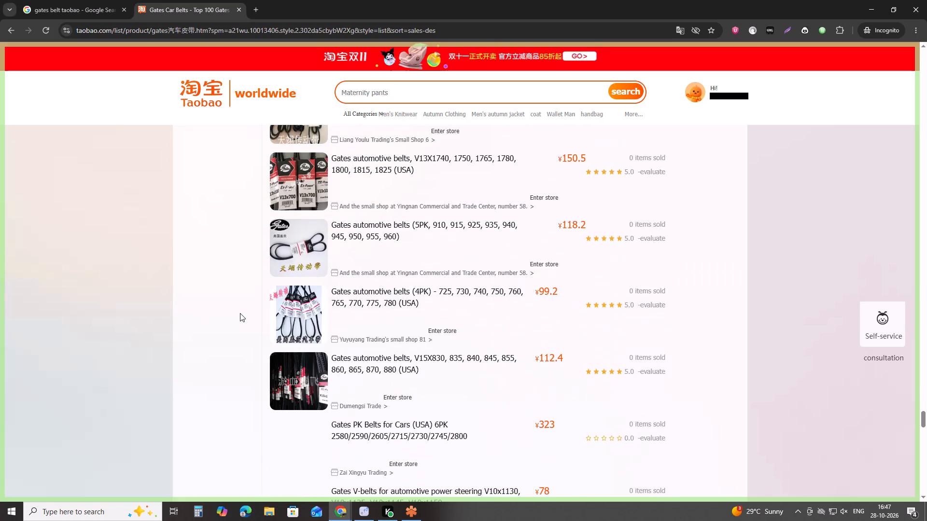
pyautogui.scroll(1, 251, 300)
pyautogui.scroll(2, 387, 278)
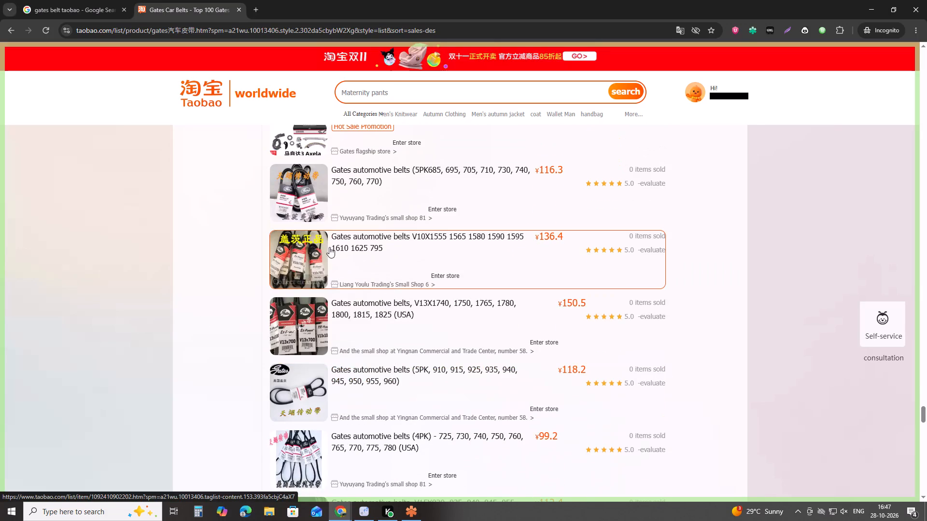
pyautogui.scroll(2, 316, 349)
pyautogui.scroll(2, 308, 297)
pyautogui.scroll(-2, 308, 300)
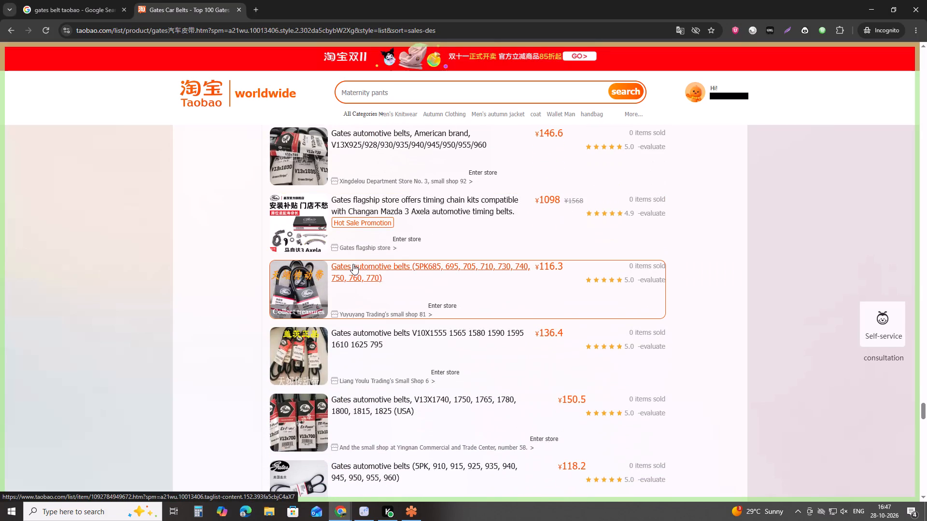
pyautogui.rightClick(352, 263)
pyautogui.click(403, 349)
pyautogui.hotkey('alt', 'Tab')
pyautogui.hotkey('alt', 'Tab')
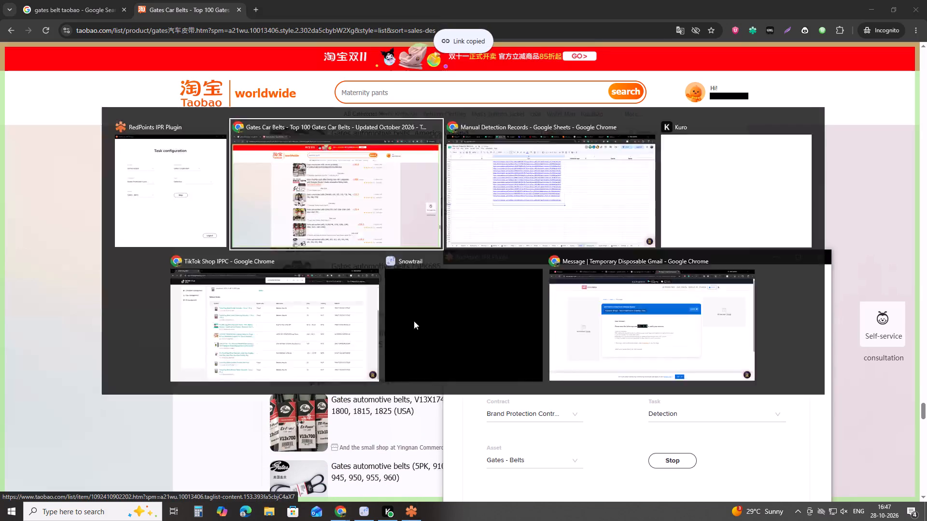
pyautogui.hotkey('alt', 'Tab')
pyautogui.hotkey('ctrl', 'v')
pyautogui.click(419, 301)
pyautogui.hotkey('alt', 'Tab')
pyautogui.hotkey('alt', 'Tab')
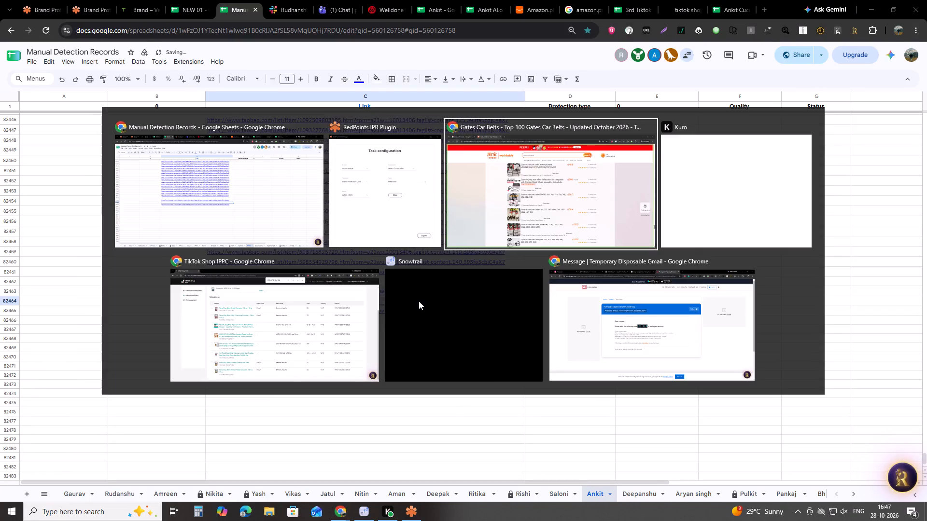
# Record the link of the Gates automotive belts V13X1740, 1750, 1765 listing from Yingnan Commercial and Trade Center in row 82464.
pyautogui.rightClick(359, 340)
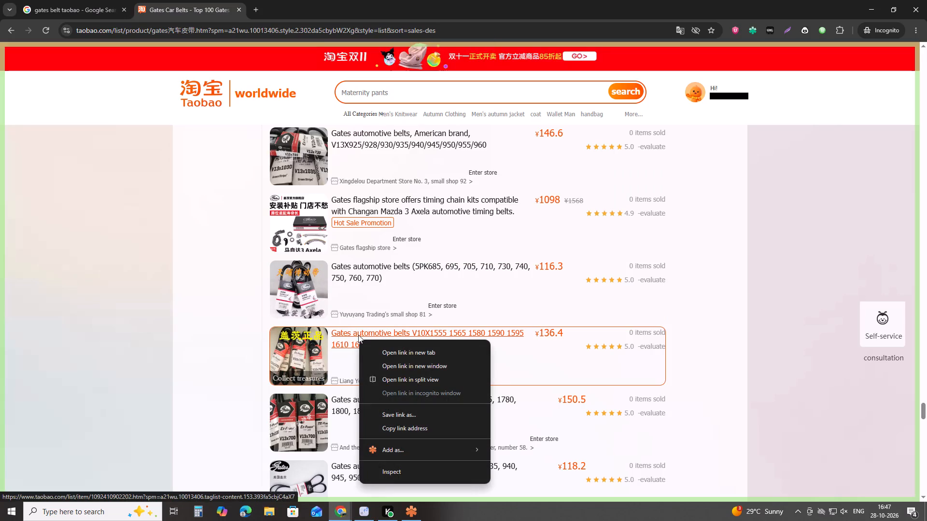
pyautogui.scroll(-2, 358, 335)
pyautogui.rightClick(356, 310)
pyautogui.click(408, 392)
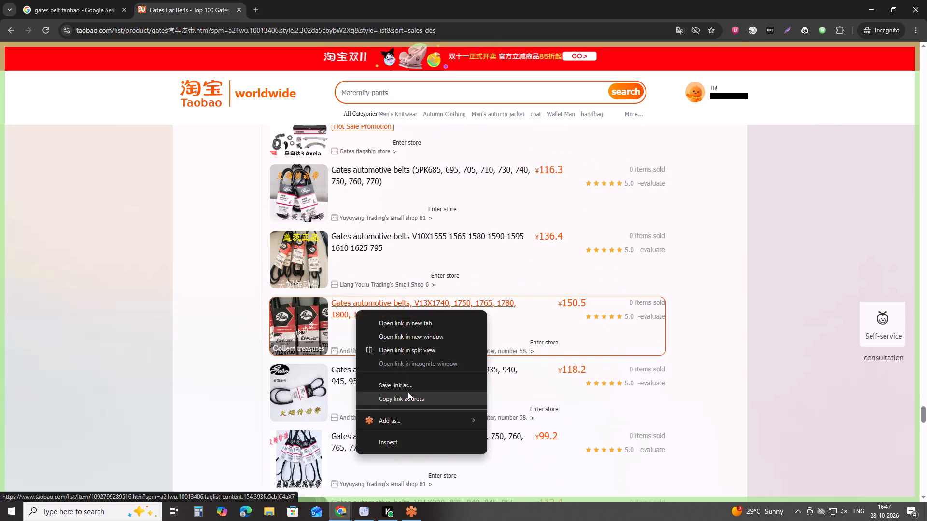
pyautogui.hotkey('alt', 'Tab')
pyautogui.hotkey('ctrl', 'v')
# Record the link of the ¥118.2 Gates automotive belts (5PK, 910, 915, 925, 935) listing in row 82466.
pyautogui.click(414, 322)
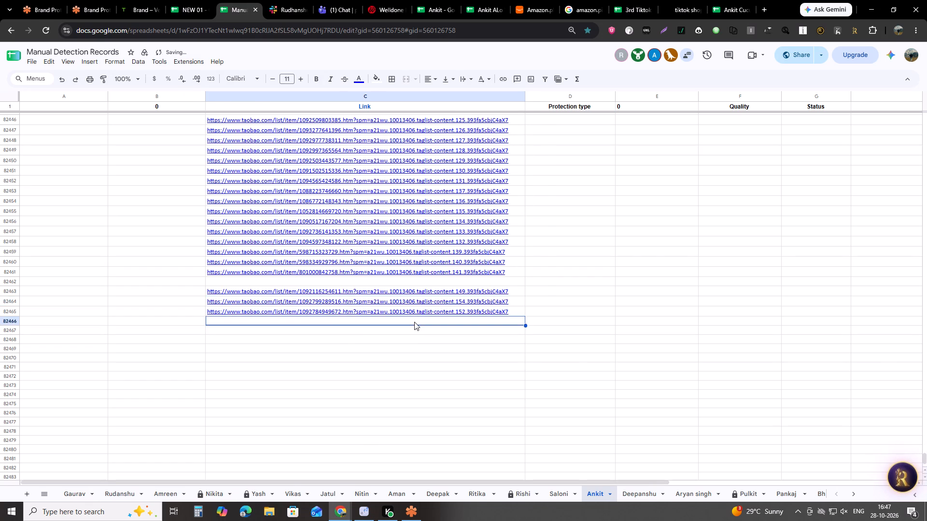
pyautogui.hotkey('alt', 'Tab')
pyautogui.scroll(-1, 342, 310)
pyautogui.rightClick(362, 333)
pyautogui.click(400, 415)
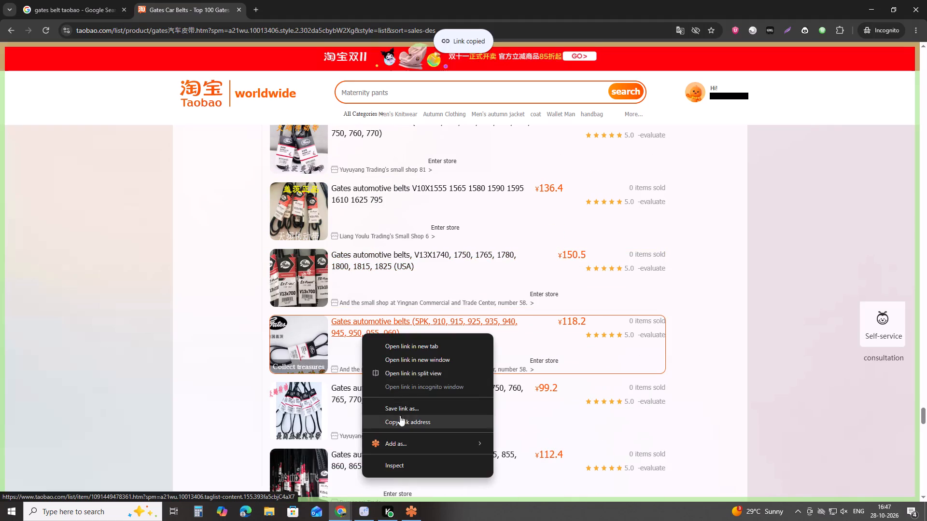
pyautogui.hotkey('alt', 'Tab')
pyautogui.hotkey('ctrl', 'v')
# Record the link of the Gates automotive belts (4PK) 725, 730, 740, 750 listing in row 82468.
pyautogui.click(408, 337)
pyautogui.hotkey('alt', 'Tab')
pyautogui.scroll(-2, 403, 339)
pyautogui.rightClick(377, 303)
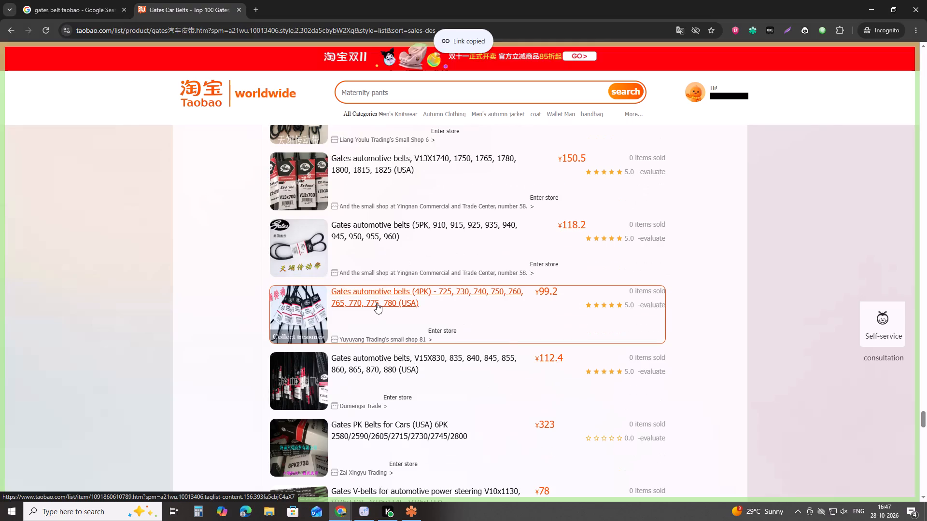
pyautogui.click(419, 394)
pyautogui.hotkey('alt', 'Tab')
pyautogui.hotkey('ctrl', 'v')
# Record the link of the Gates automotive belts V15X830, 835, 840, 845 listing in the empty row 82467.
pyautogui.click(421, 331)
pyautogui.hotkey('alt', 'Tab')
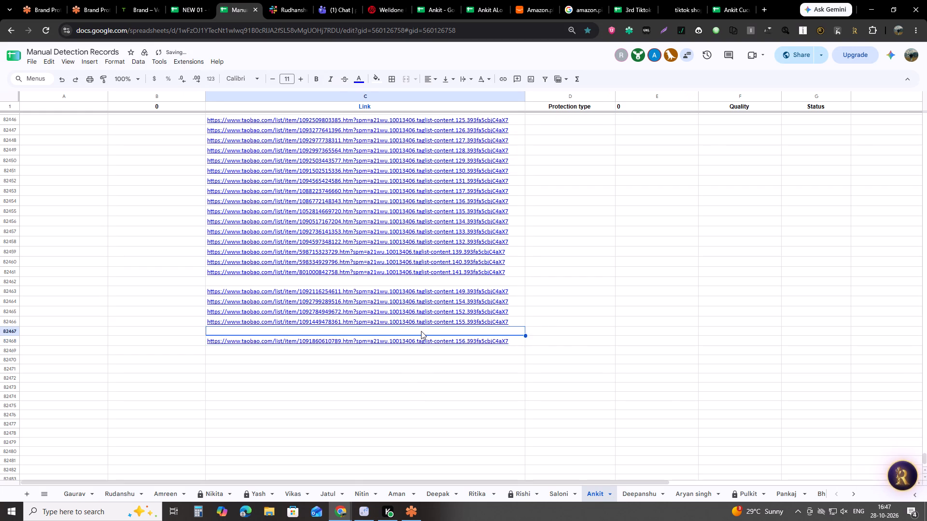
pyautogui.scroll(-2, 392, 379)
pyautogui.rightClick(369, 272)
pyautogui.click(412, 363)
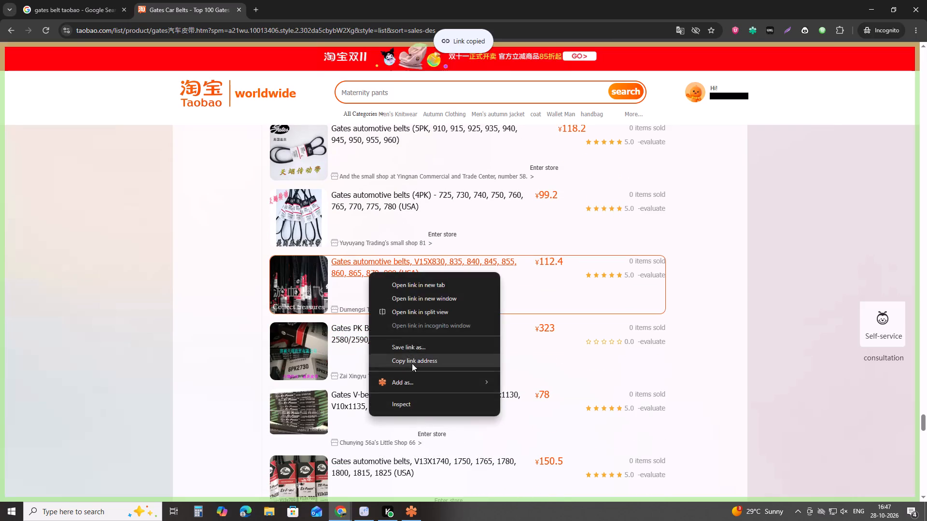
pyautogui.hotkey('alt', 'Tab')
pyautogui.hotkey('ctrl', 'v')
# Record the link of the Gates V-belts for automotive power steering V10x1130 listing in row 82469.
pyautogui.click(413, 345)
pyautogui.hotkey('alt', 'Tab')
pyautogui.scroll(-1, 381, 357)
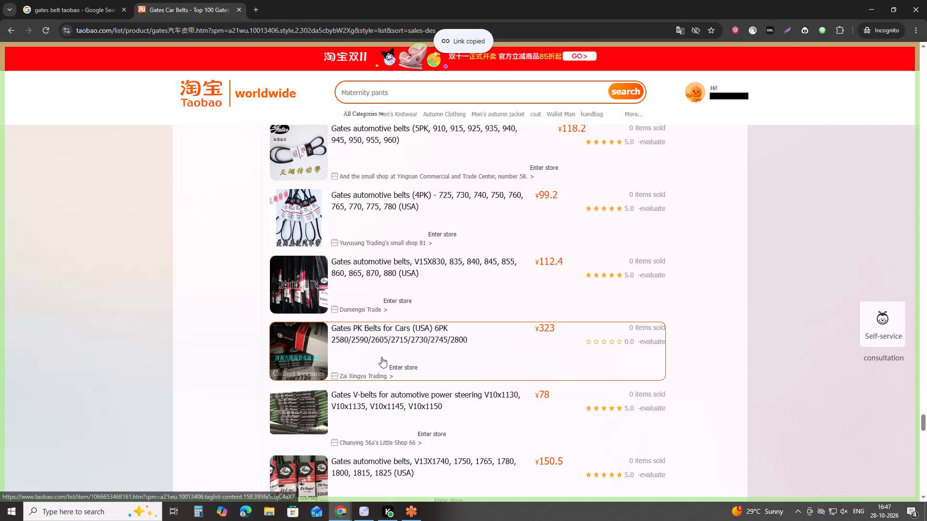
pyautogui.scroll(-1, 354, 336)
pyautogui.rightClick(360, 302)
pyautogui.click(410, 387)
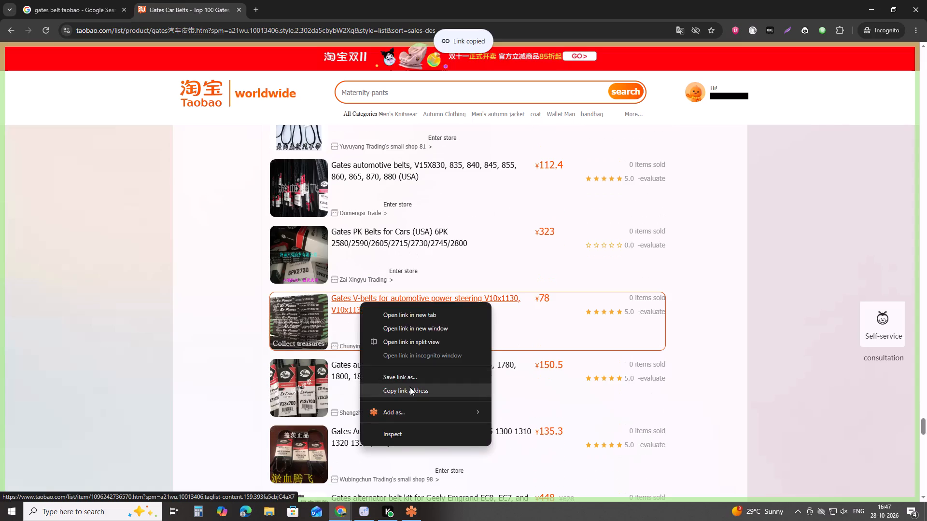
pyautogui.hotkey('alt', 'Tab')
pyautogui.click(415, 354)
pyautogui.hotkey('ctrl', 'v')
# Record the link of the Gates V13X1740, 1750, 1765 belts listing from Shengzhihui Trading's small shop 95 in row 82470.
pyautogui.click(415, 359)
pyautogui.hotkey('alt', 'Tab')
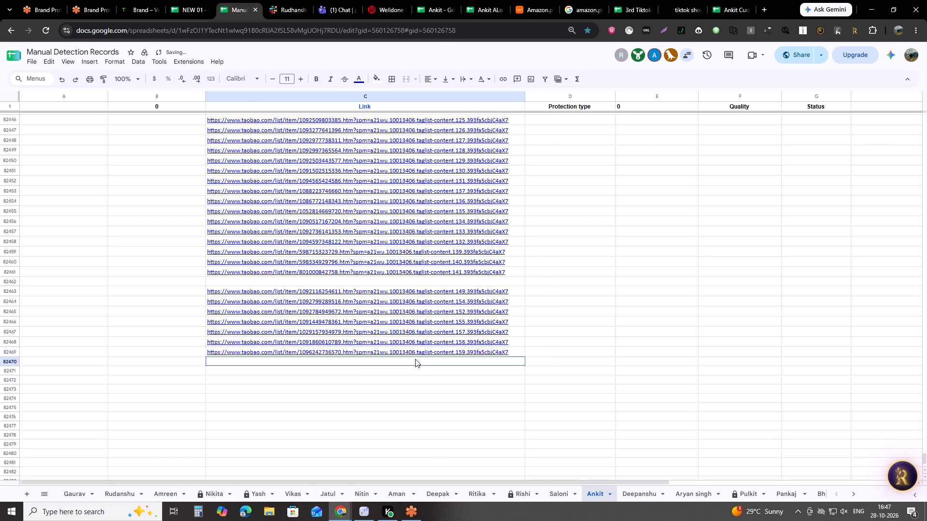
pyautogui.scroll(-1, 355, 342)
pyautogui.rightClick(378, 323)
pyautogui.click(426, 411)
pyautogui.hotkey('alt', 'Tab')
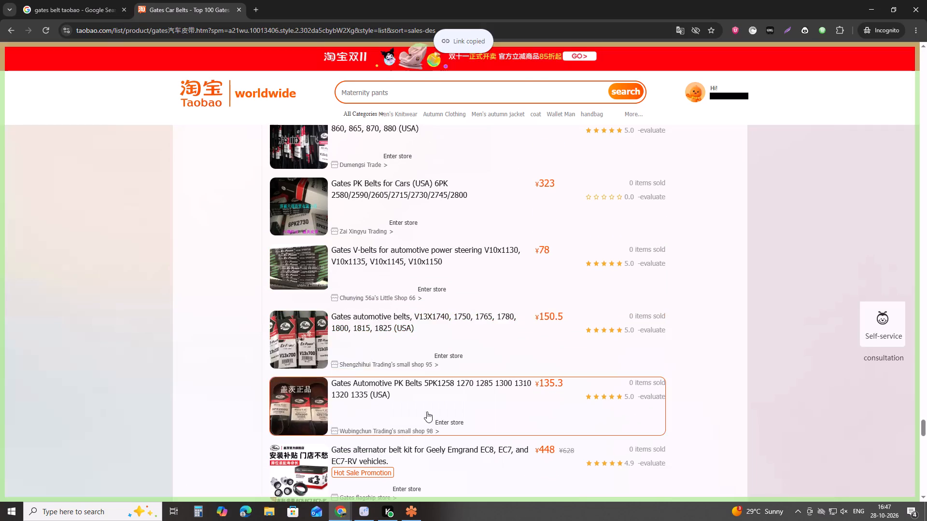
pyautogui.hotkey('ctrl', 'v')
pyautogui.click(427, 366)
pyautogui.hotkey('alt', 'Tab')
pyautogui.scroll(-2, 319, 297)
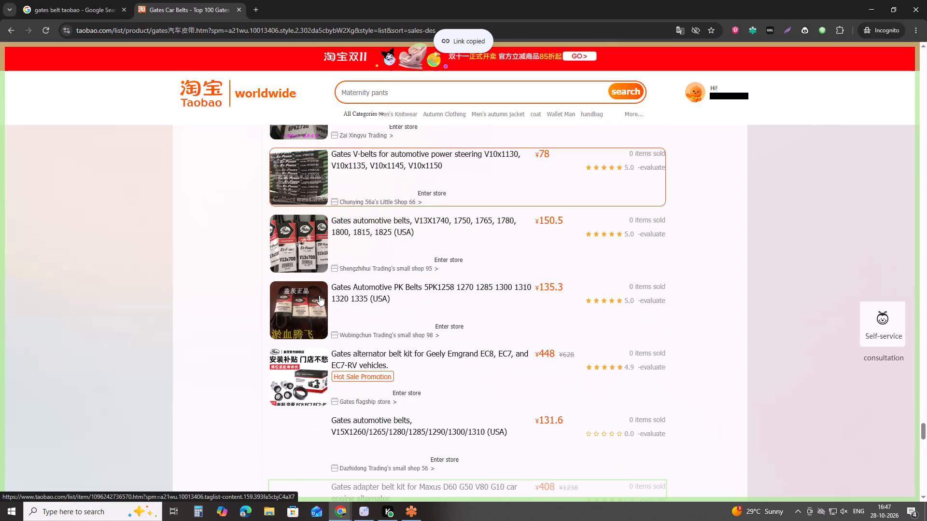
pyautogui.rightClick(370, 290)
pyautogui.click(415, 379)
pyautogui.hotkey('alt', 'Tab')
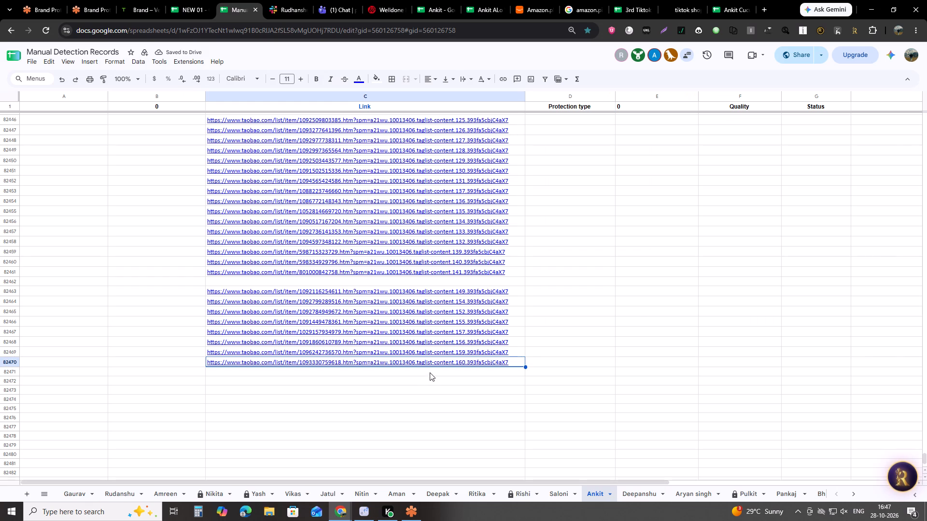
pyautogui.click(430, 372)
pyautogui.hotkey('ctrl', 'v')
# Record the link of the Gates alternator belt kit listing for Geely Emgrand EC8, EC7 and EC7-RV in row 82472.
pyautogui.scroll(-2, 430, 351)
pyautogui.hotkey('alt', 'Tab')
pyautogui.scroll(-2, 330, 326)
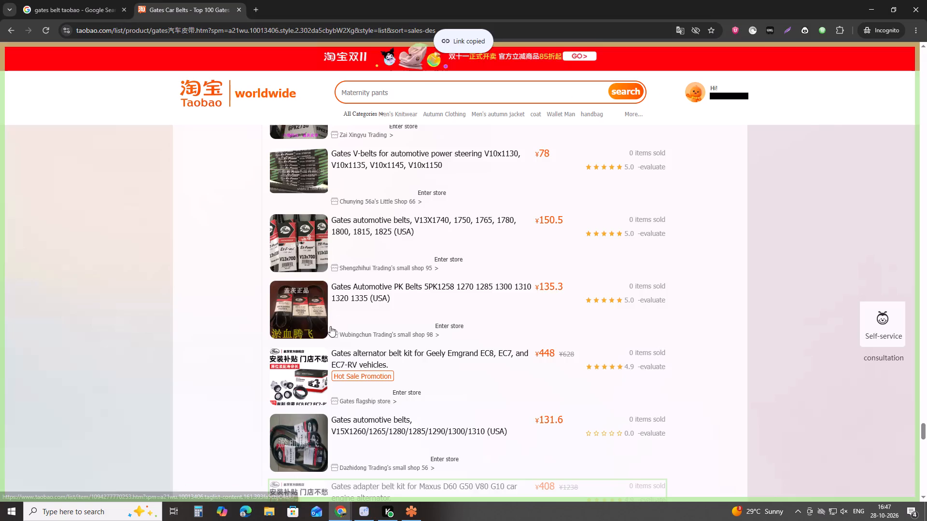
pyautogui.rightClick(397, 261)
pyautogui.click(454, 351)
pyautogui.hotkey('alt', 'Tab')
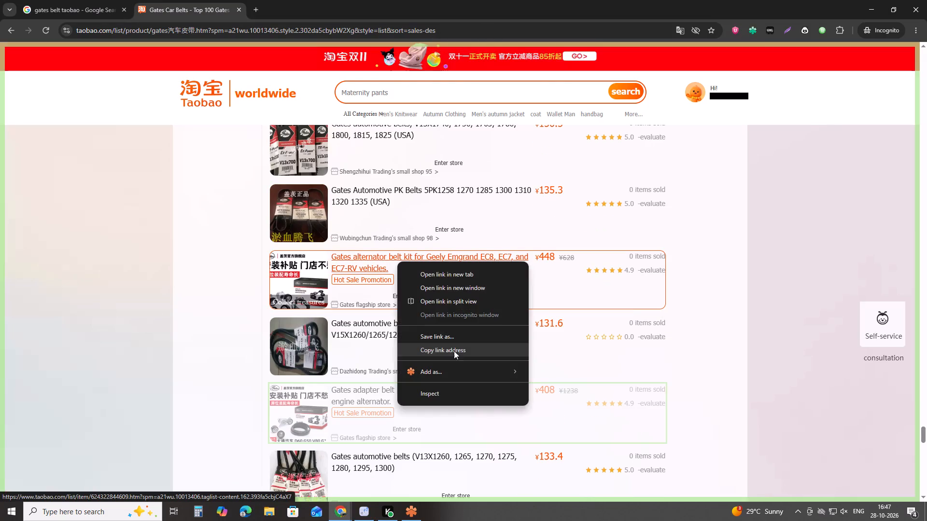
pyautogui.click(469, 289)
pyautogui.hotkey('ctrl', 'v')
# Record the link of the Gates automotive belts V15X1260/1265/1280/1285 listing in row 82473.
pyautogui.click(469, 293)
pyautogui.hotkey('alt', 'Tab')
pyautogui.scroll(-1, 306, 294)
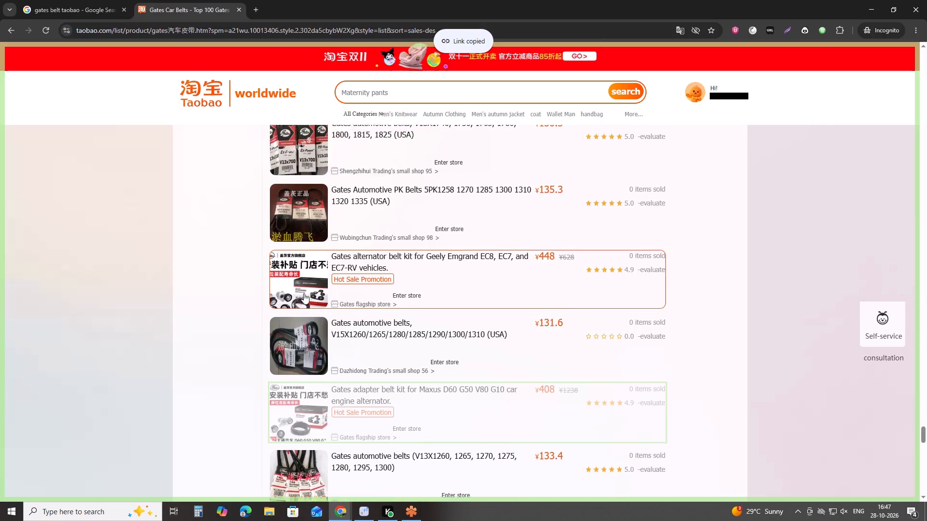
pyautogui.rightClick(382, 279)
pyautogui.click(436, 363)
pyautogui.hotkey('alt', 'Tab')
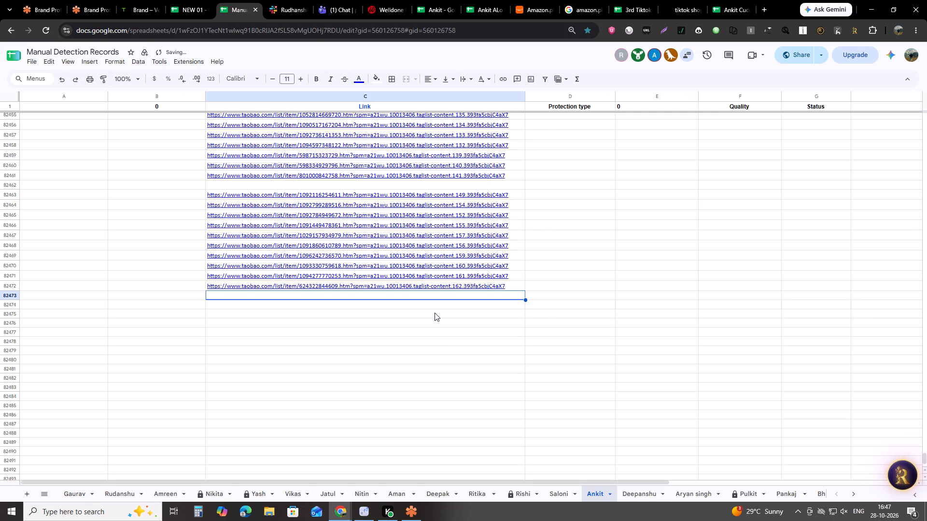
pyautogui.hotkey('ctrl', 'v')
# Record the link of the Gates automotive belts (V13X1260, 1265, 1270, 1275) listing in row 82474.
pyautogui.click(435, 305)
pyautogui.hotkey('alt', 'Tab')
pyautogui.scroll(-3, 345, 341)
pyautogui.rightClick(375, 265)
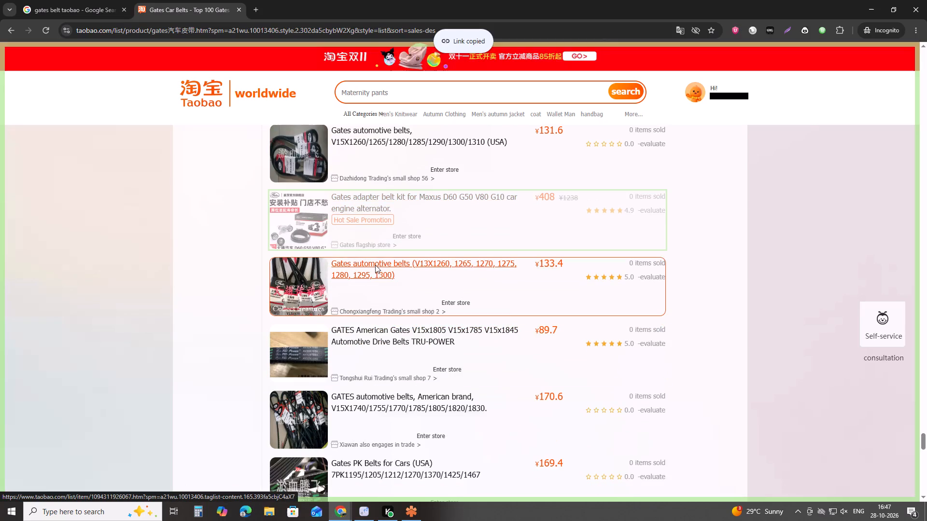
pyautogui.click(427, 358)
pyautogui.hotkey('alt', 'Tab')
pyautogui.hotkey('ctrl', 'v')
# Record the link of the GATES American V15x1805 V15x1785 V15x1845 TRU-POWER drive belts listing in row 82475.
pyautogui.click(428, 309)
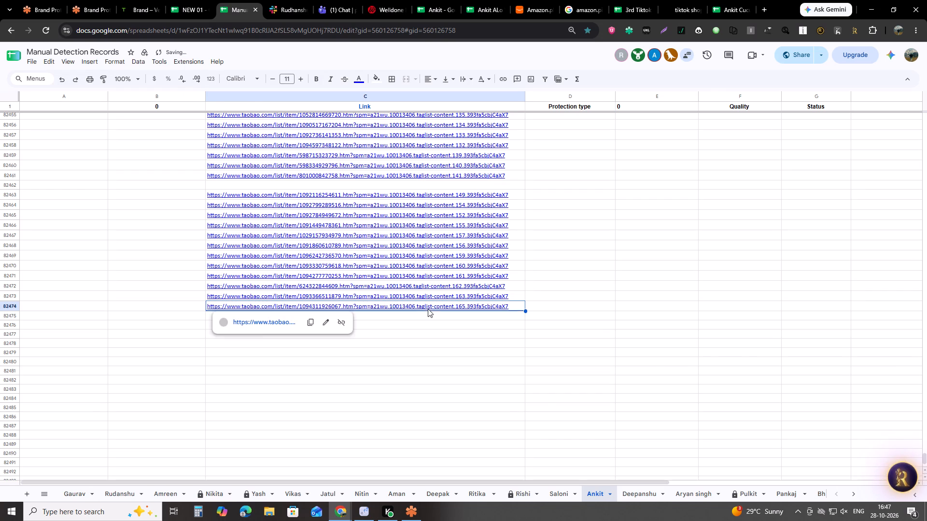
pyautogui.hotkey('alt', 'Tab')
pyautogui.scroll(-1, 377, 323)
pyautogui.rightClick(363, 278)
pyautogui.click(407, 362)
pyautogui.hotkey('alt', 'Tab')
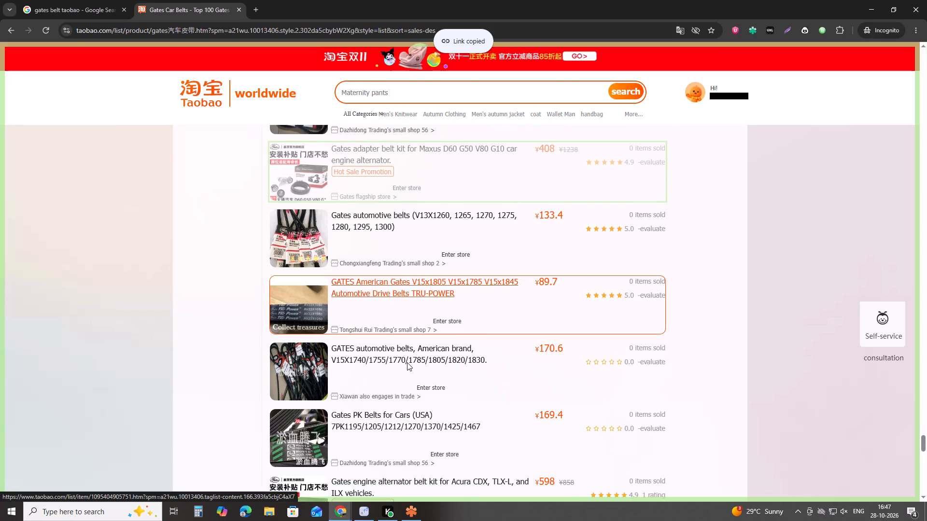
pyautogui.click(415, 315)
pyautogui.hotkey('ctrl', 'v')
# Record the link of the GATES automotive belts, American brand, V15X1740/1755/1770 listing in row 82476.
pyautogui.click(413, 324)
pyautogui.hotkey('alt', 'Tab')
pyautogui.scroll(-1, 279, 330)
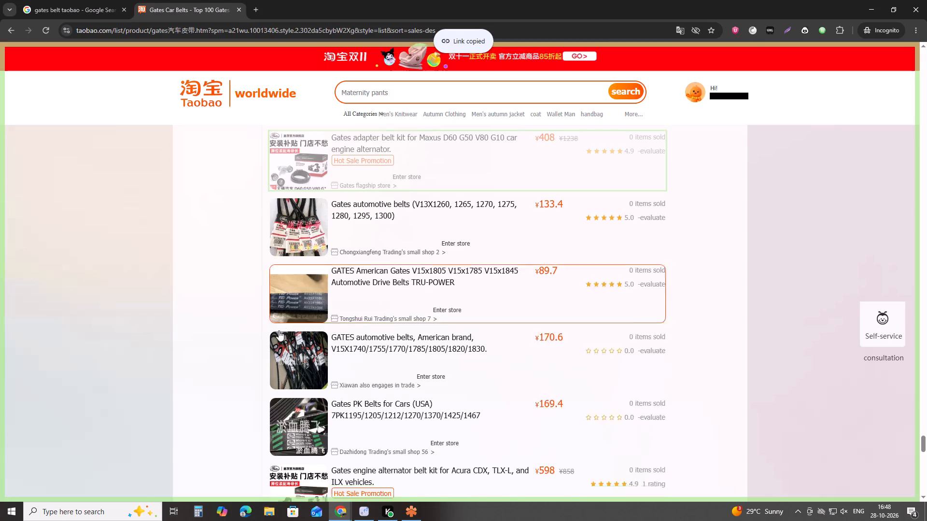
pyautogui.rightClick(367, 314)
pyautogui.moveTo(420, 394); pyautogui.dragTo(420, 399)
pyautogui.hotkey('alt', 'Tab')
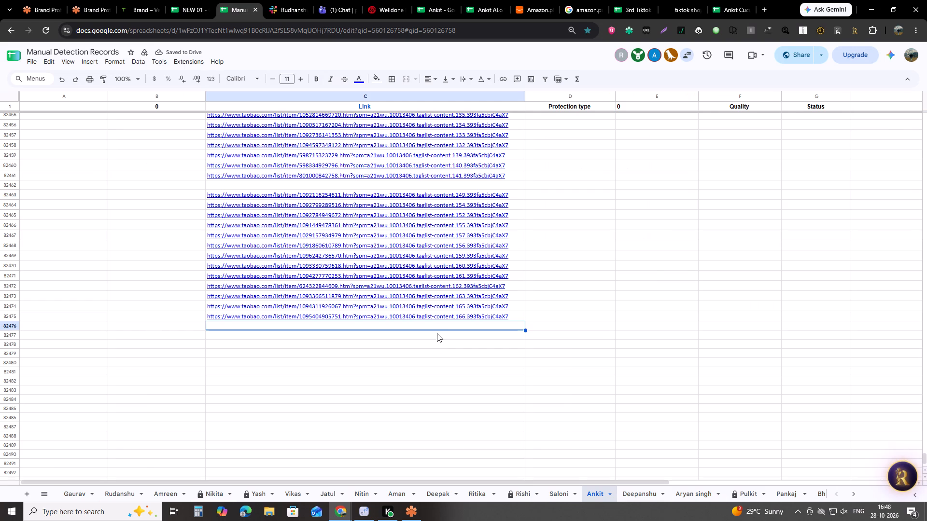
pyautogui.hotkey('ctrl', 'v')
# Record the link of the Gates PK Belts for Cars 7PK1195/1205/1212/1270 listing in row 82477.
pyautogui.click(437, 334)
pyautogui.hotkey('alt', 'Tab')
pyautogui.scroll(-2, 404, 346)
pyautogui.rightClick(374, 323)
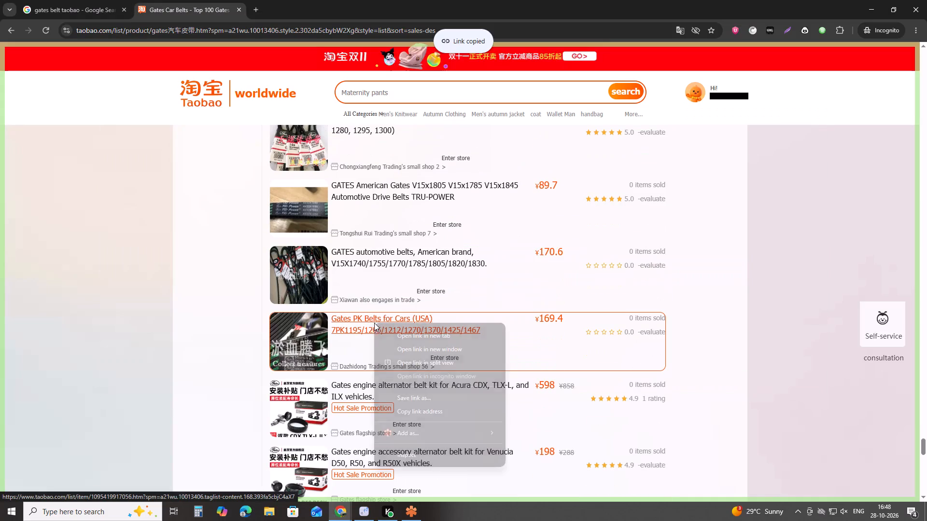
pyautogui.moveTo(430, 418); pyautogui.dragTo(430, 413)
pyautogui.hotkey('alt', 'Tab')
pyautogui.hotkey('ctrl', 'v')
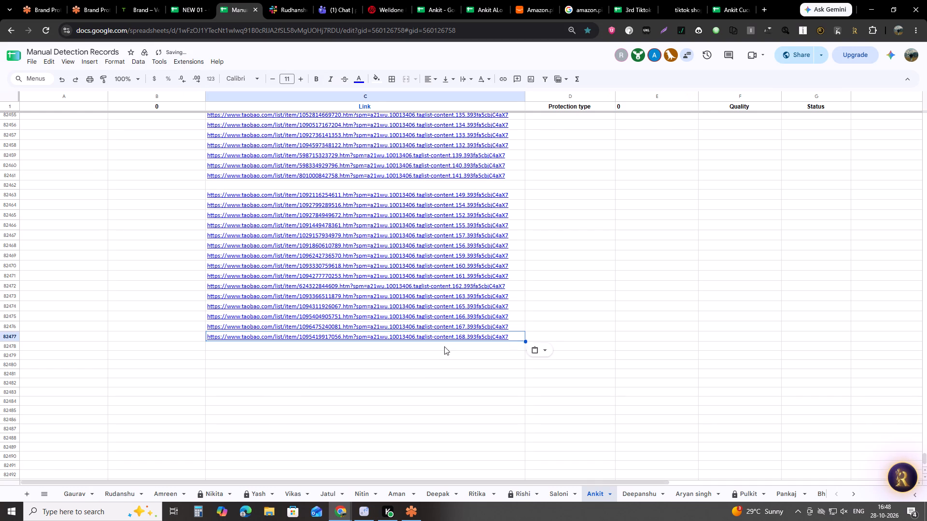
# Record the link of the GATES V15x1535 automotive belt 8PK2025 V20X2155 TRU-POWER listing in row 82478.
pyautogui.click(444, 346)
pyautogui.hotkey('alt', 'Tab')
pyautogui.scroll(-2, 206, 395)
pyautogui.scroll(-5, 250, 375)
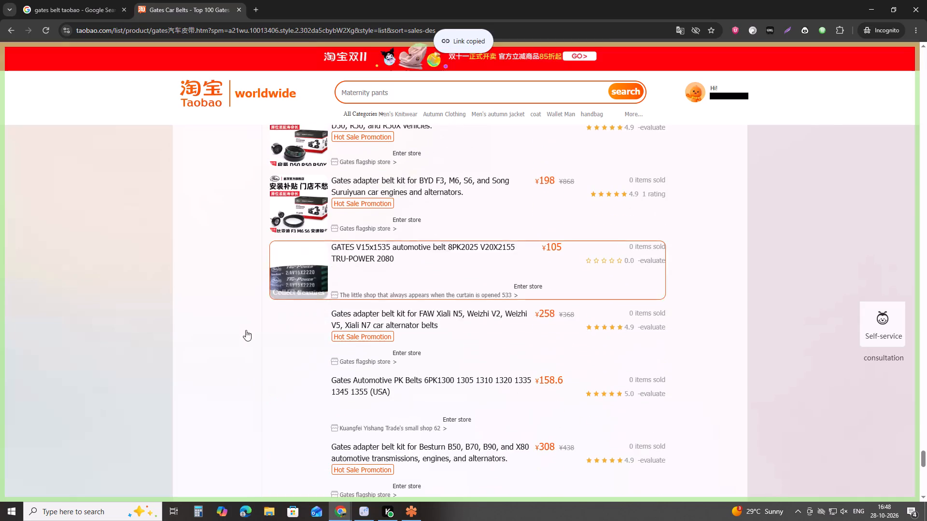
pyautogui.rightClick(387, 248)
pyautogui.click(427, 342)
pyautogui.rightClick(427, 342)
pyautogui.hotkey('alt', 'Tab')
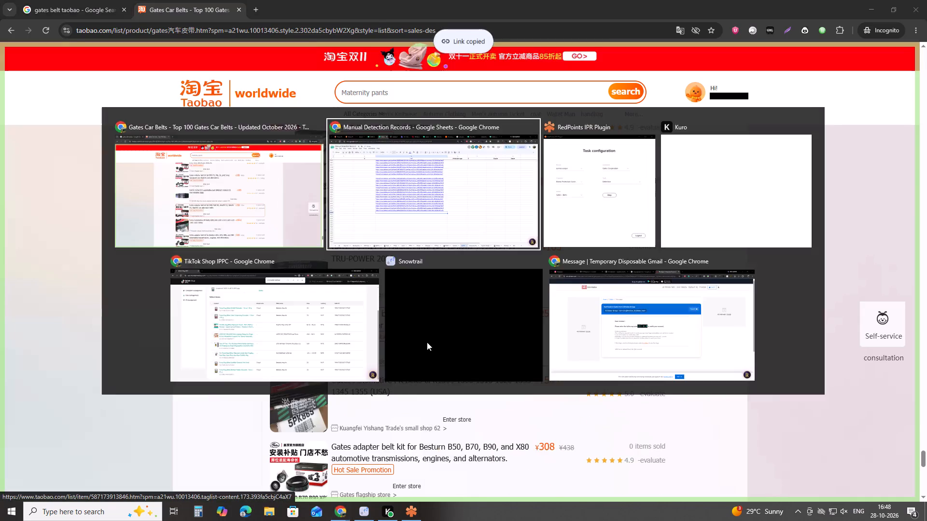
pyautogui.hotkey('ctrl', 'v')
pyautogui.click(427, 354)
pyautogui.hotkey('alt', 'Tab')
pyautogui.scroll(-1, 273, 315)
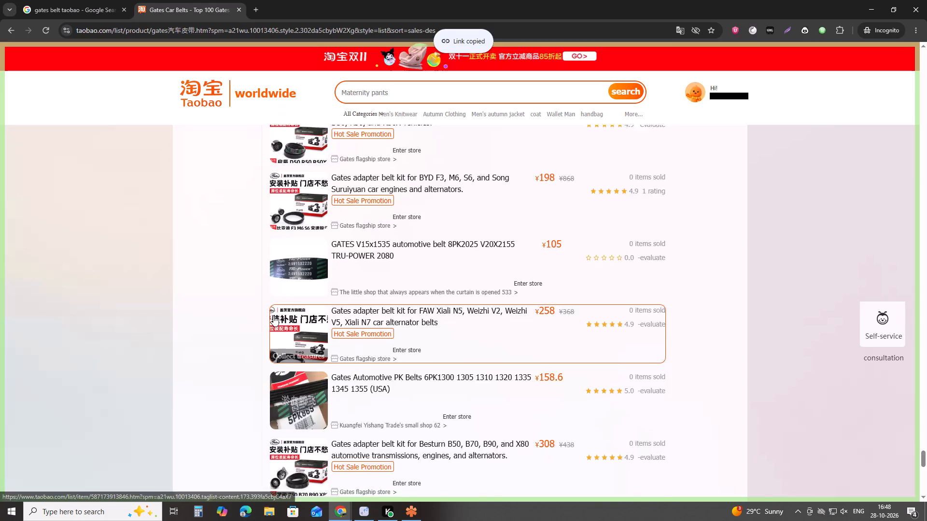
pyautogui.scroll(-2, 273, 315)
pyautogui.rightClick(391, 240)
pyautogui.moveTo(420, 320); pyautogui.dragTo(422, 328)
pyautogui.hotkey('alt', 'Tab')
pyautogui.hotkey('ctrl', 'v')
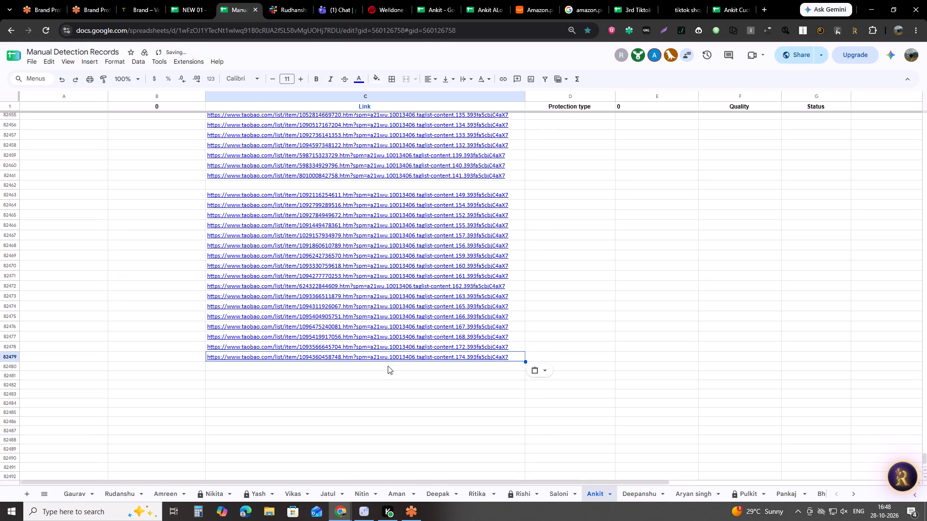
# Record the link of the ¥121.2 Gates automotive belts (5PK, 910, 915, 925) listing in row 82480.
pyautogui.click(388, 366)
pyautogui.hotkey('alt', 'Tab')
pyautogui.scroll(-2, 256, 340)
pyautogui.rightClick(352, 274)
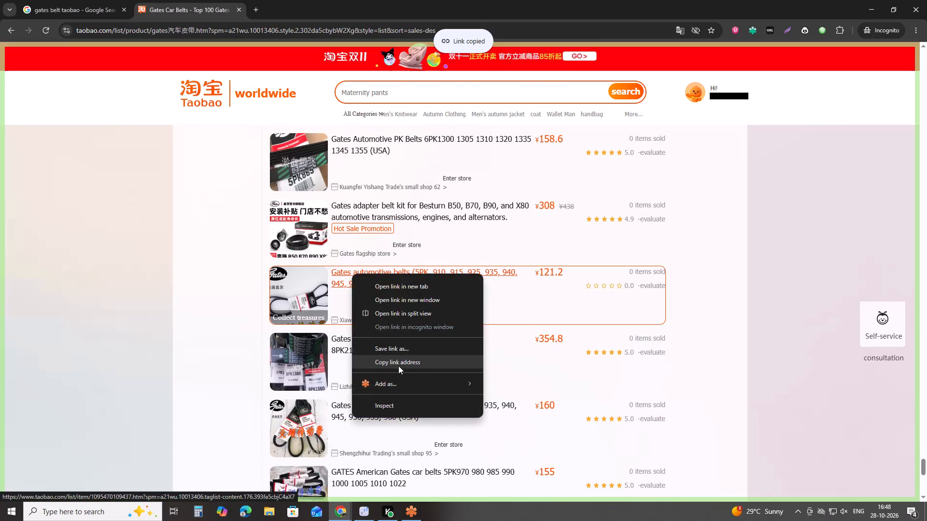
pyautogui.click(398, 366)
pyautogui.hotkey('alt', 'Tab')
pyautogui.hotkey('ctrl', 'v')
# Record the link of the Gates PK Belts for Cars 8PK2175/2200/2230/2250 listing in row 82481.
pyautogui.click(399, 373)
pyautogui.hotkey('alt', 'Tab')
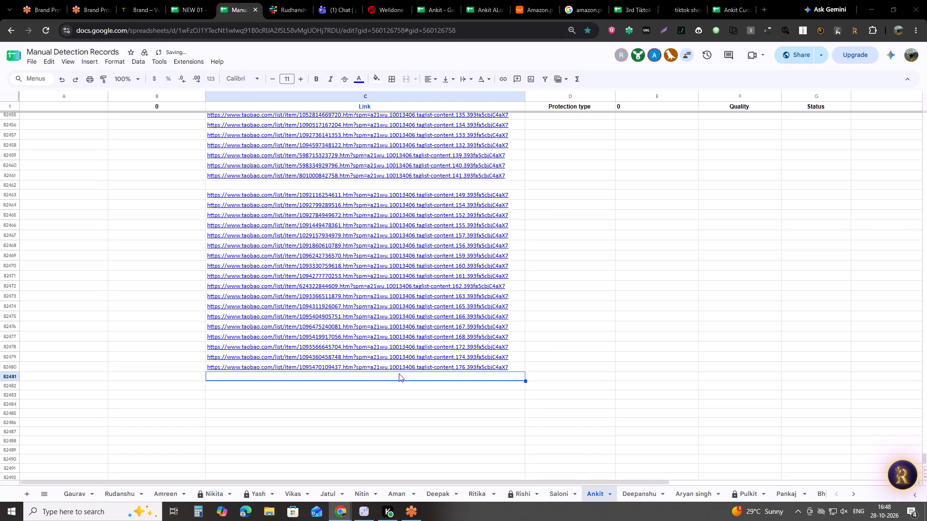
pyautogui.scroll(-3, 276, 344)
pyautogui.rightClick(362, 254)
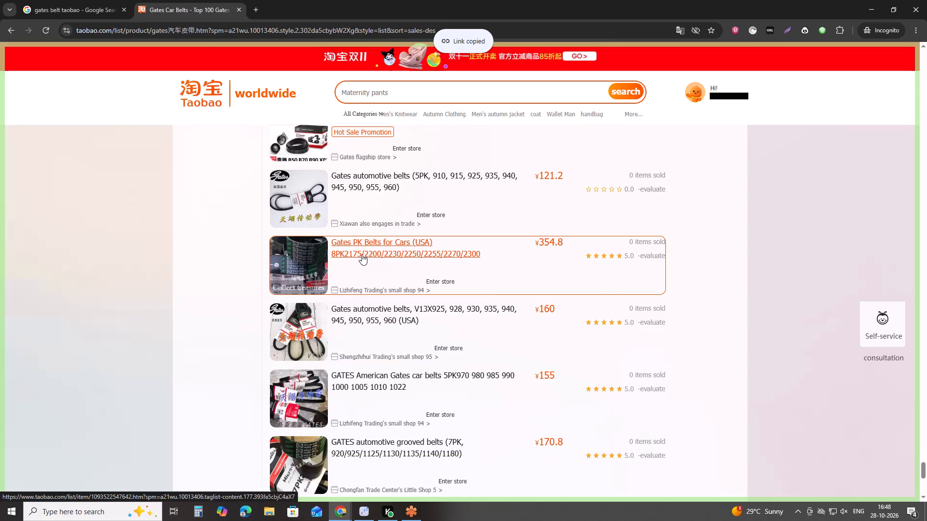
pyautogui.click(409, 338)
pyautogui.hotkey('alt', 'Tab')
pyautogui.hotkey('ctrl', 'v')
# Record the link of the ¥160 Gates automotive belts V13X925, 928, 930, 935 listing in row 82482.
pyautogui.click(412, 337)
pyautogui.hotkey('alt', 'Tab')
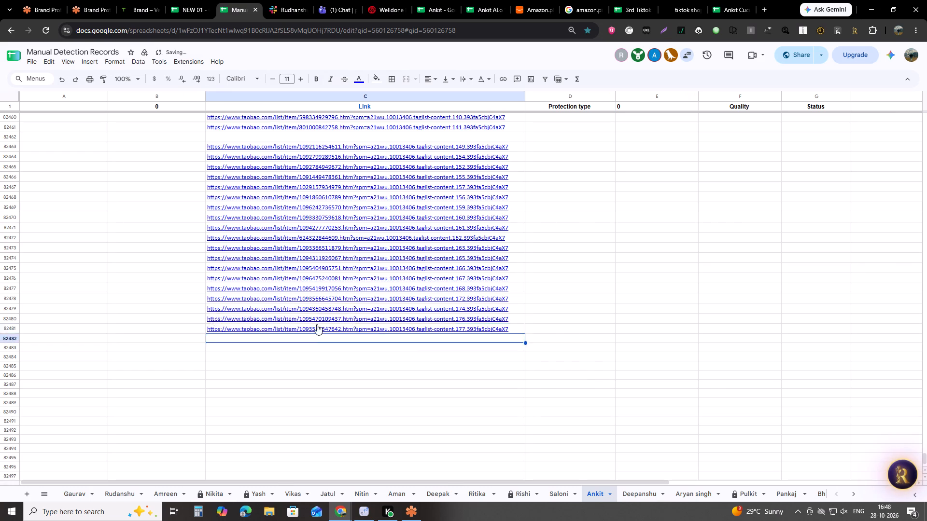
pyautogui.rightClick(337, 311)
pyautogui.click(383, 394)
pyautogui.hotkey('alt', 'Tab')
pyautogui.hotkey('ctrl', 'v')
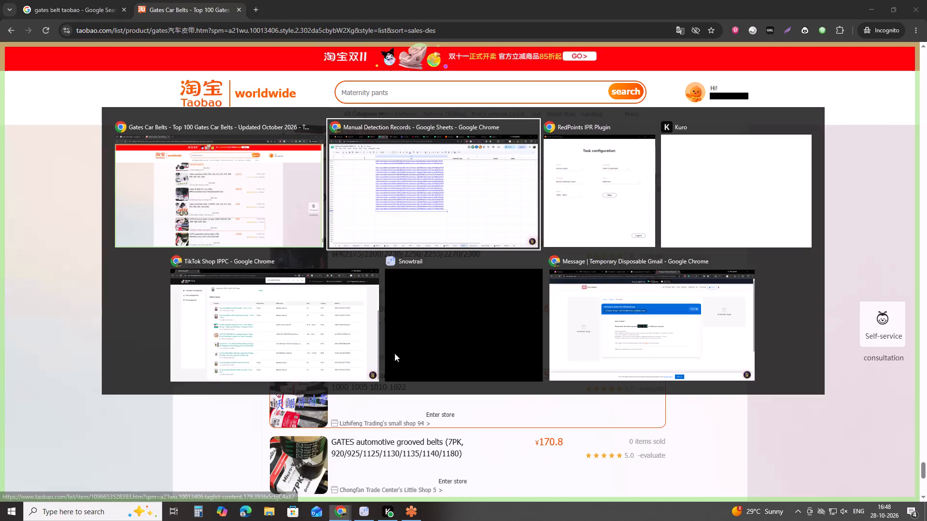
pyautogui.click(394, 345)
pyautogui.hotkey('alt', 'Tab')
pyautogui.scroll(-2, 297, 352)
pyautogui.rightClick(357, 285)
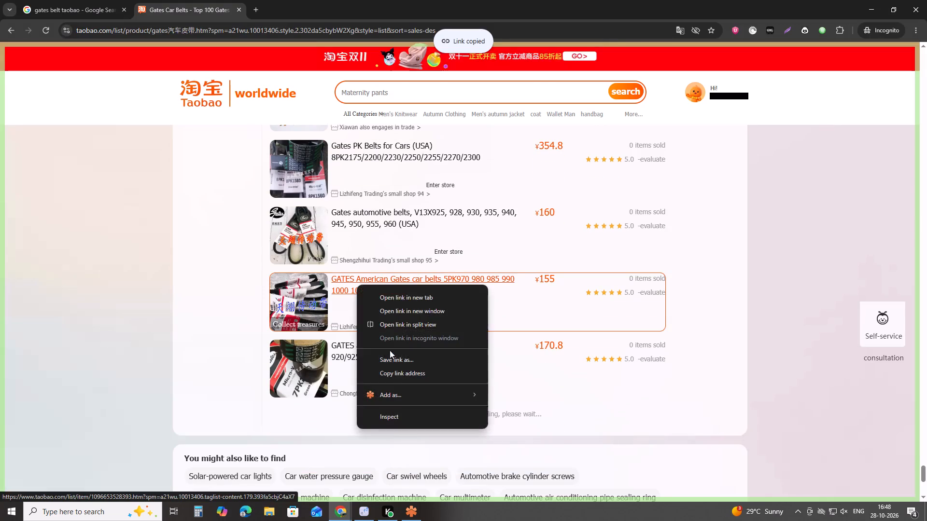
pyautogui.click(398, 372)
pyautogui.hotkey('alt', 'Tab')
pyautogui.hotkey('ctrl', 'v')
# Record the link of the ¥170.8 GATES automotive grooved belts (7PK, 920/925/1125) listing in row 82484.
pyautogui.click(403, 356)
pyautogui.hotkey('alt', 'Tab')
pyautogui.scroll(-2, 341, 354)
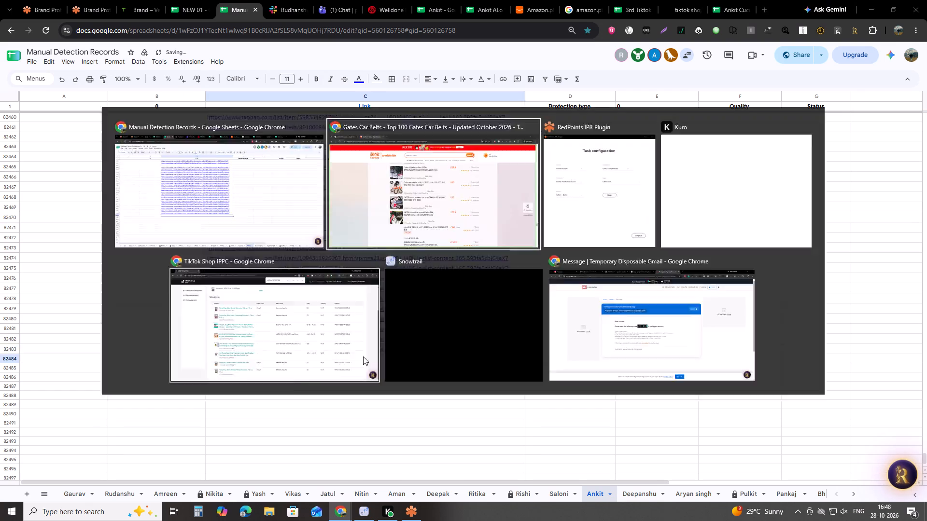
pyautogui.rightClick(377, 255)
pyautogui.click(416, 345)
pyautogui.hotkey('alt', 'Tab')
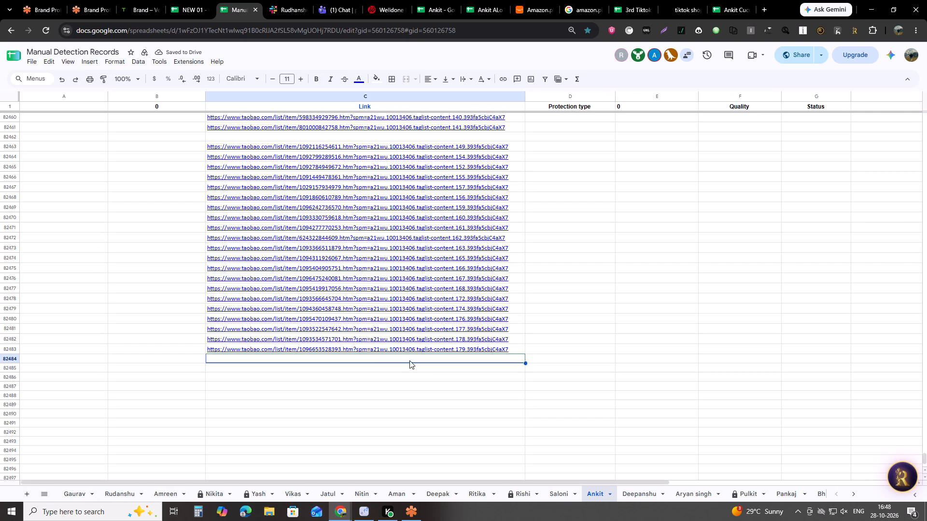
pyautogui.hotkey('ctrl', 'v')
# Record the link of the ¥130.9 Gates PK car belts (4PK 1355/1365/1375/1385) listing in row 82485.
pyautogui.click(412, 368)
pyautogui.hotkey('alt', 'Tab')
pyautogui.scroll(-2, 291, 322)
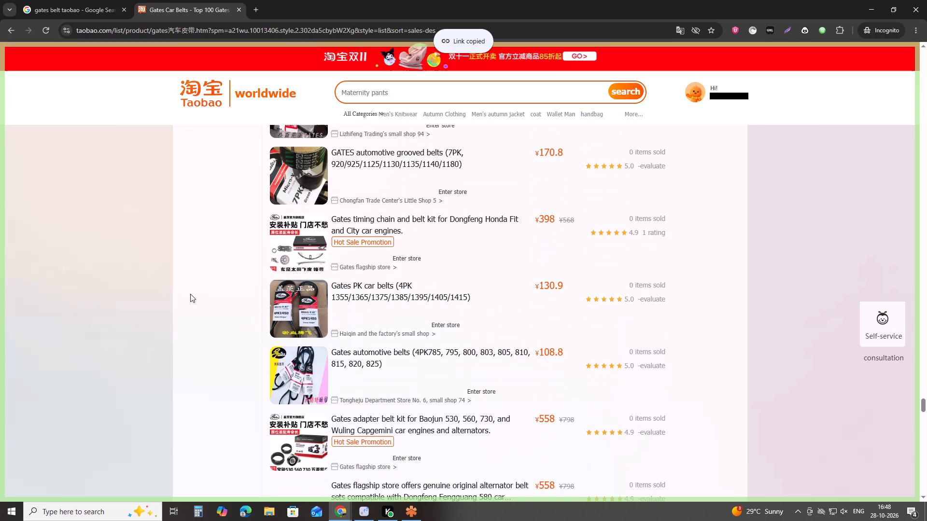
pyautogui.rightClick(358, 291)
pyautogui.moveTo(400, 372); pyautogui.dragTo(400, 376)
pyautogui.hotkey('alt', 'Tab')
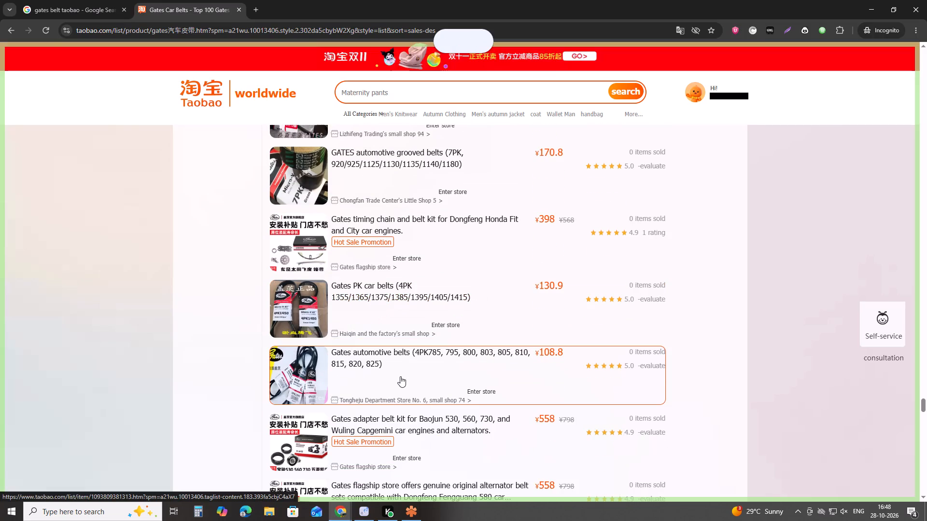
pyautogui.hotkey('ctrl', 'v')
# Record the link of the ¥108.8 Gates automotive belts (4PK785, 795, 800, 803) listing in row 82486.
pyautogui.click(407, 380)
pyautogui.hotkey('alt', 'Tab')
pyautogui.scroll(-2, 354, 351)
pyautogui.rightClick(357, 256)
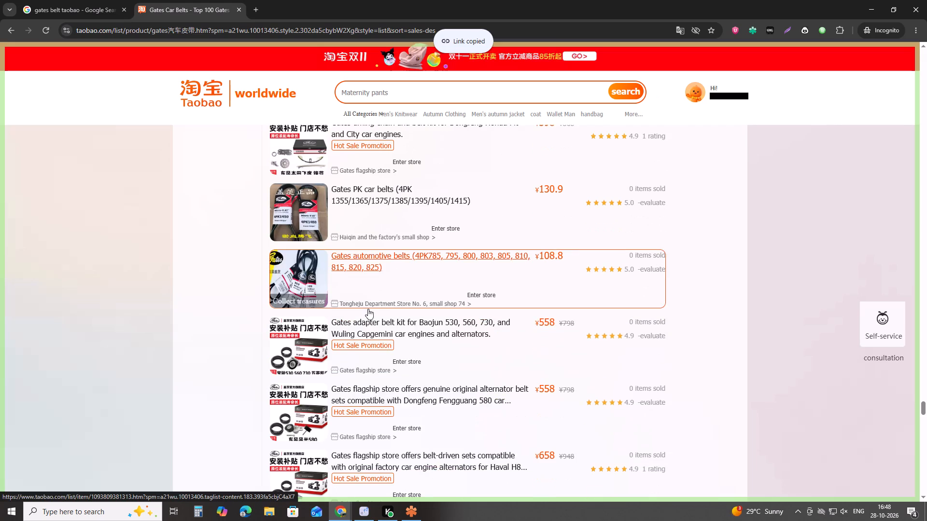
pyautogui.click(402, 346)
pyautogui.hotkey('alt', 'Tab')
pyautogui.hotkey('ctrl', 'v')
# Record the link of the ¥125.2 Gates automotive belts (5PK910/915/925/935) listing in row 82487.
pyautogui.click(426, 391)
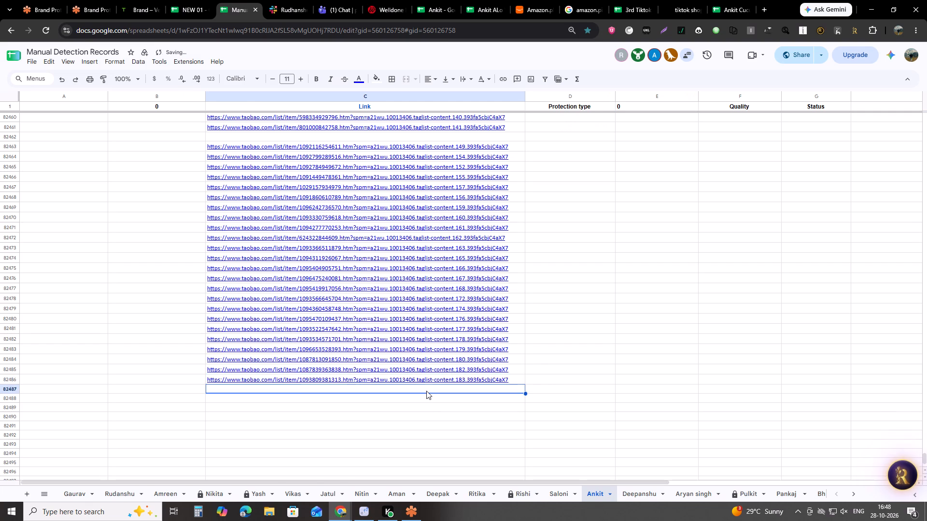
pyautogui.hotkey('alt', 'Tab')
pyautogui.scroll(-7, 323, 345)
pyautogui.scroll(-1, 279, 335)
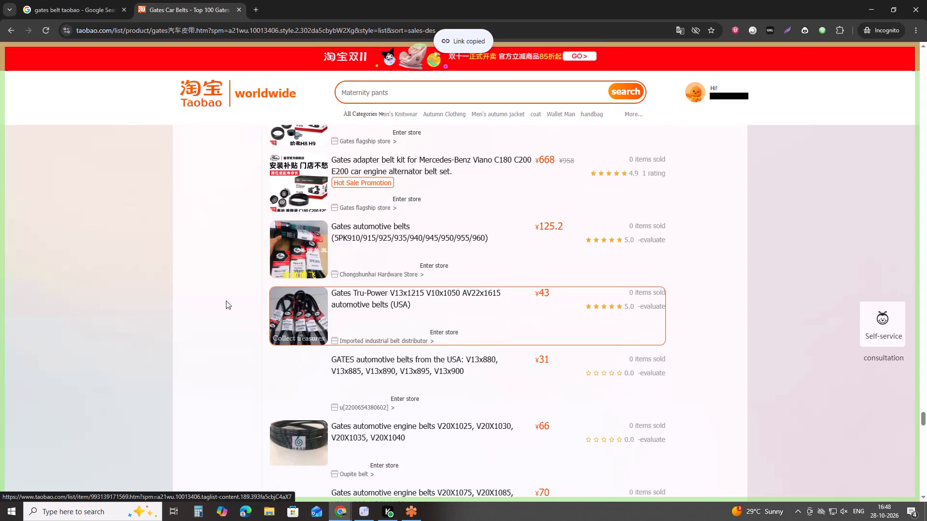
pyautogui.rightClick(391, 200)
pyautogui.click(434, 289)
pyautogui.hotkey('alt', 'Tab')
pyautogui.hotkey('ctrl', 'v')
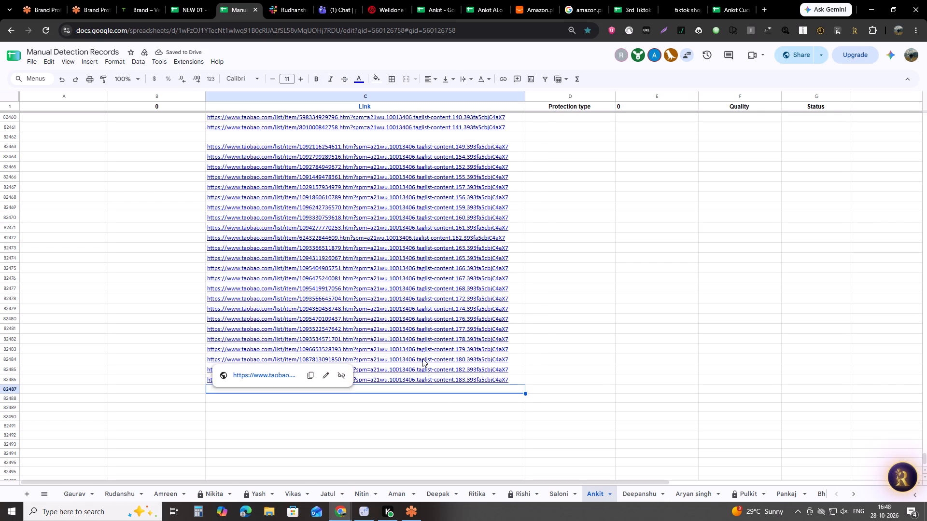
pyautogui.click(440, 398)
pyautogui.hotkey('alt', 'Tab')
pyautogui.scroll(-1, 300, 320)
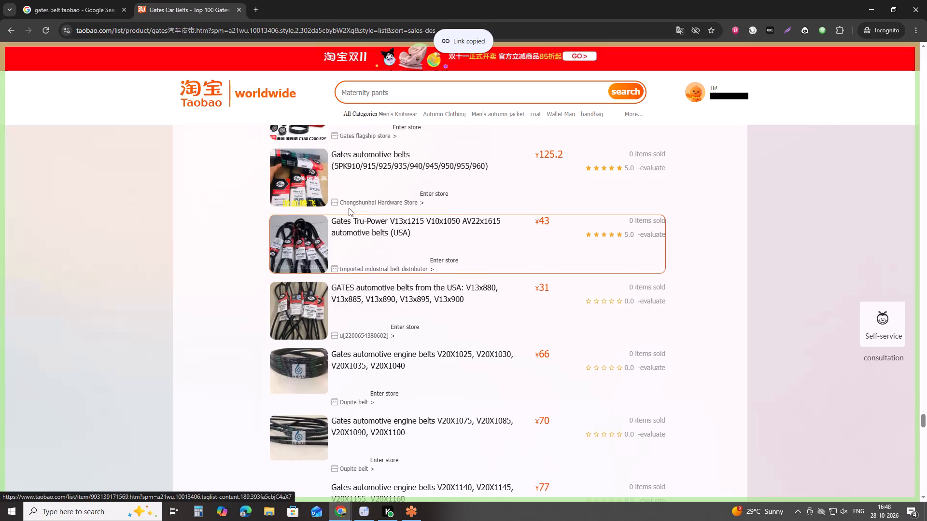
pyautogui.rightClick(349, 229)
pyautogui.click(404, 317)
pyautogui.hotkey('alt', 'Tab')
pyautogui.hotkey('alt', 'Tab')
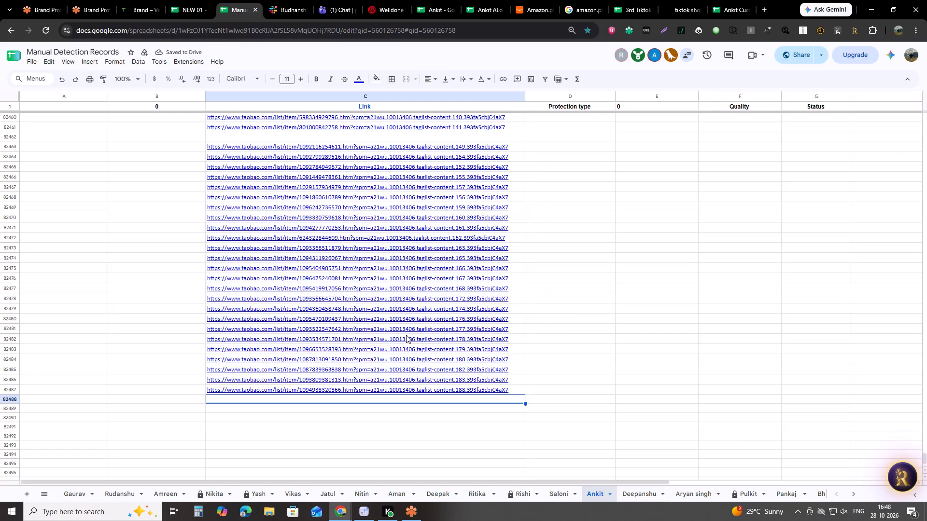
# Record the link of the ¥66 Gates automotive engine belts V20X1025, V20X1030, V20X1035, V20X1040 listing in row 82488.
pyautogui.scroll(6, 365, 301)
pyautogui.scroll(-6, 370, 303)
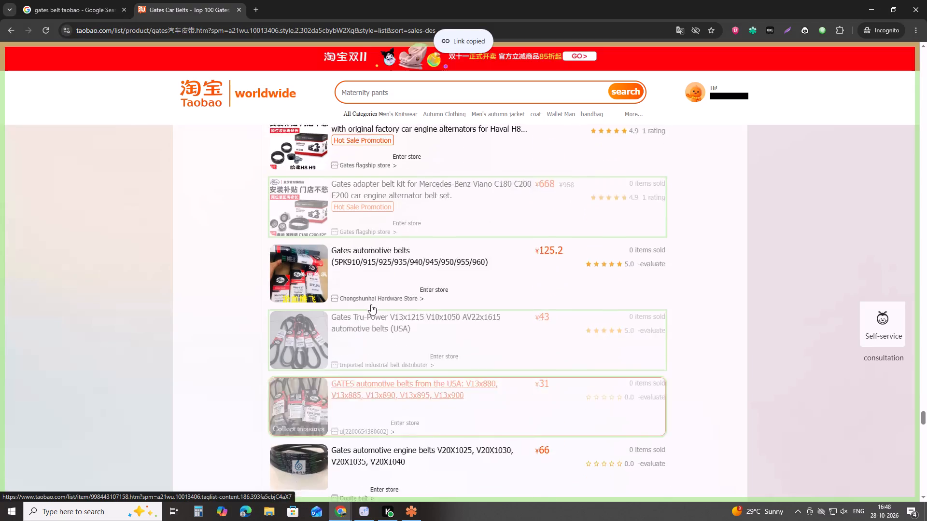
pyautogui.scroll(-3, 371, 304)
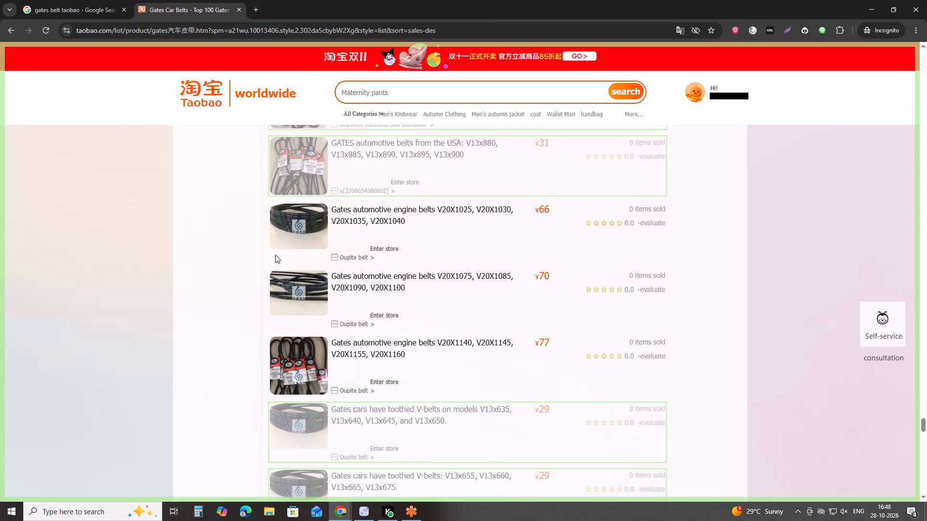
pyautogui.rightClick(367, 214)
pyautogui.click(409, 305)
pyautogui.hotkey('alt', 'Tab')
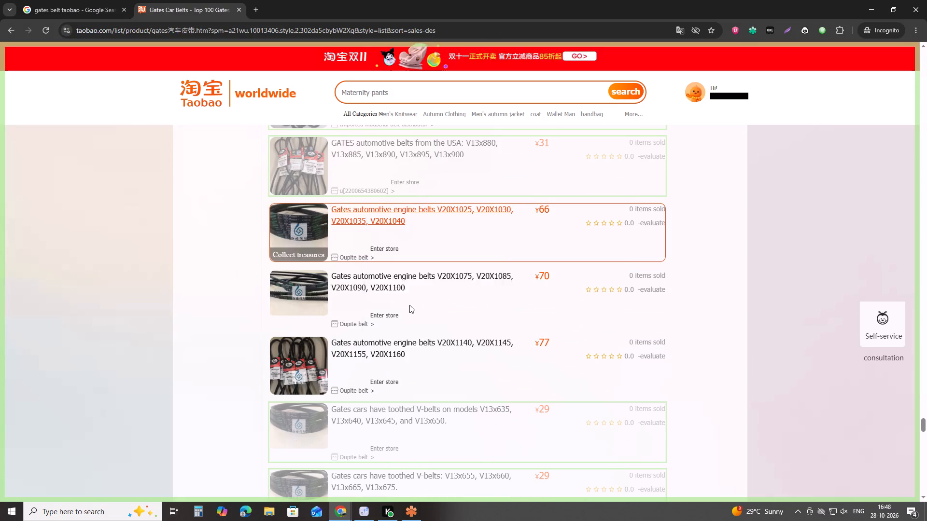
pyautogui.hotkey('ctrl', 'v')
# Record the link of the ¥77 Gates automotive engine belts V20X1140, V20X1145, V20X1155, V20X1160 listing in row 82489.
pyautogui.click(436, 407)
pyautogui.scroll(-3, 437, 347)
pyautogui.hotkey('alt', 'Tab')
pyautogui.scroll(-1, 290, 311)
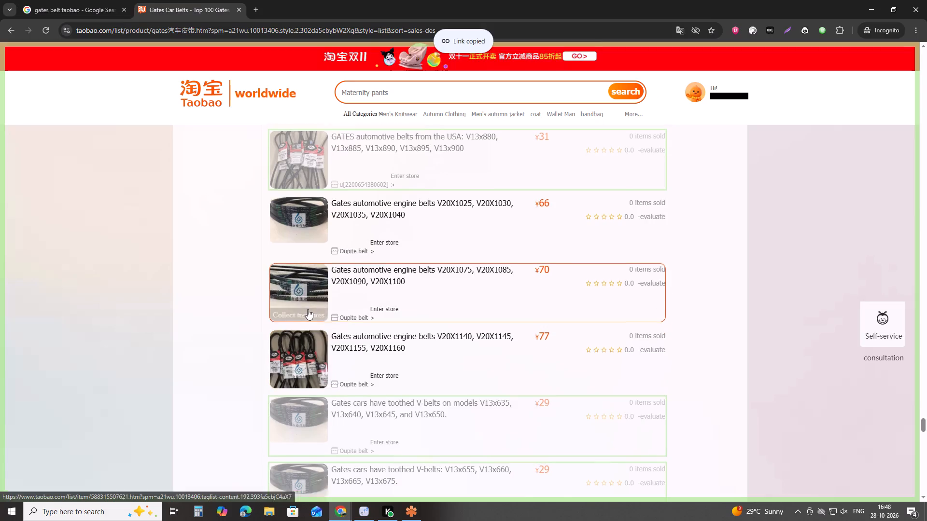
pyautogui.rightClick(360, 294)
pyautogui.click(397, 383)
pyautogui.hotkey('alt', 'Tab')
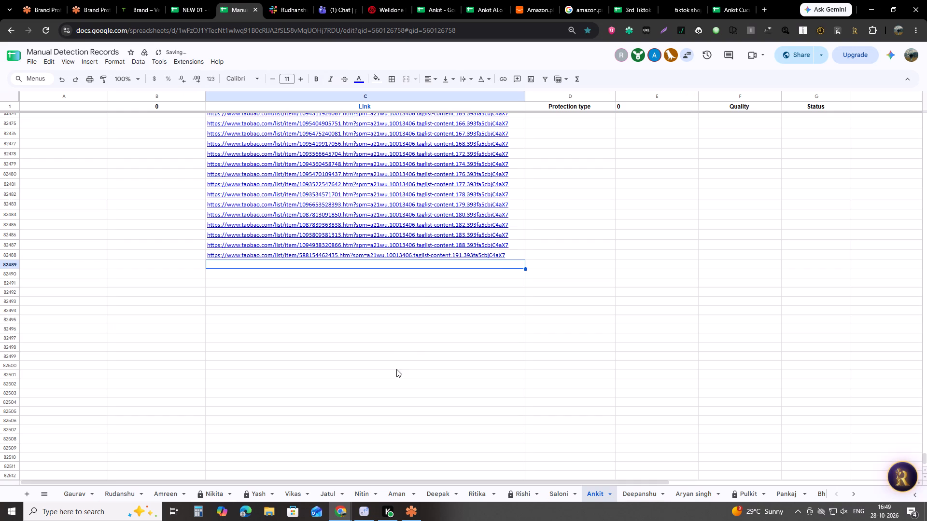
pyautogui.hotkey('ctrl', 'v')
# Record the link of the ¥233 GATES automotive belts, American brand, V15X2250/2265/2275 listing in row 82490.
pyautogui.hotkey('alt', 'Tab')
pyautogui.scroll(-9, 378, 320)
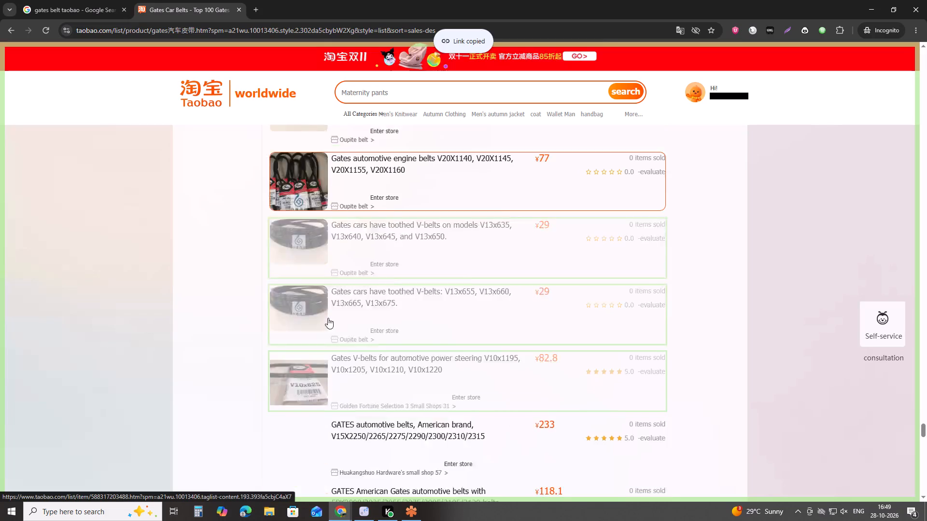
pyautogui.scroll(2, 327, 318)
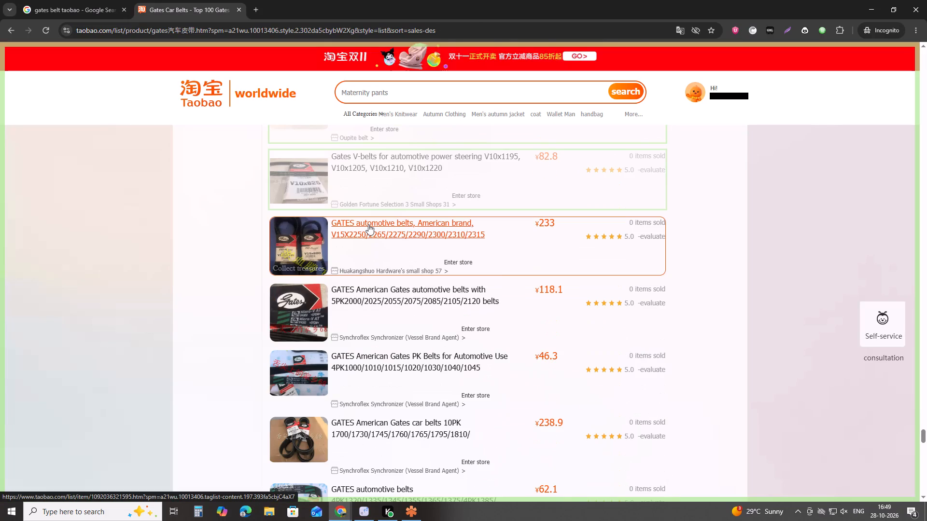
pyautogui.rightClick(368, 224)
pyautogui.click(386, 308)
pyautogui.hotkey('alt', 'Tab')
pyautogui.hotkey('ctrl', 'v')
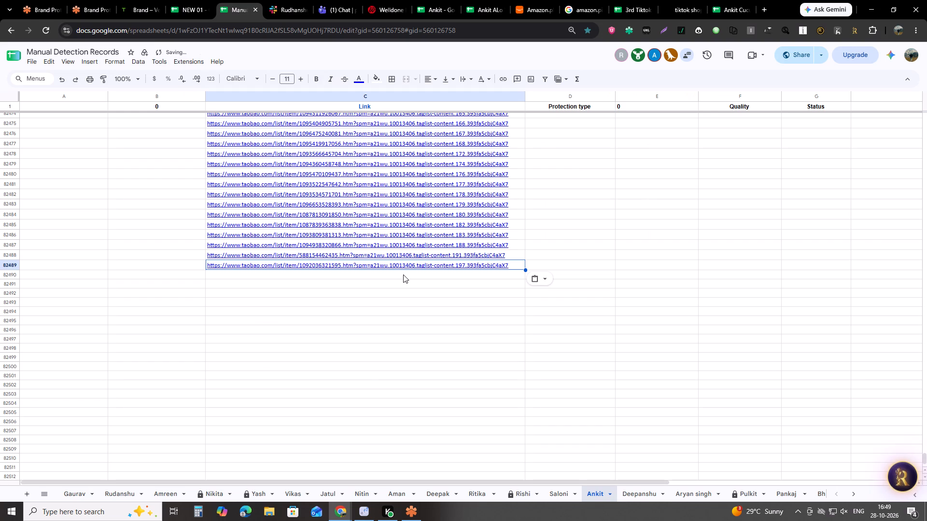
pyautogui.hotkey('ctrl', 'z')
pyautogui.click(403, 274)
pyautogui.hotkey('ctrl', 'v')
# Record the link of the ¥118.1 GATES American Gates automotive belts 5PK2000/2025/2055 listing in row 82491.
pyautogui.click(403, 283)
pyautogui.hotkey('alt', 'Tab')
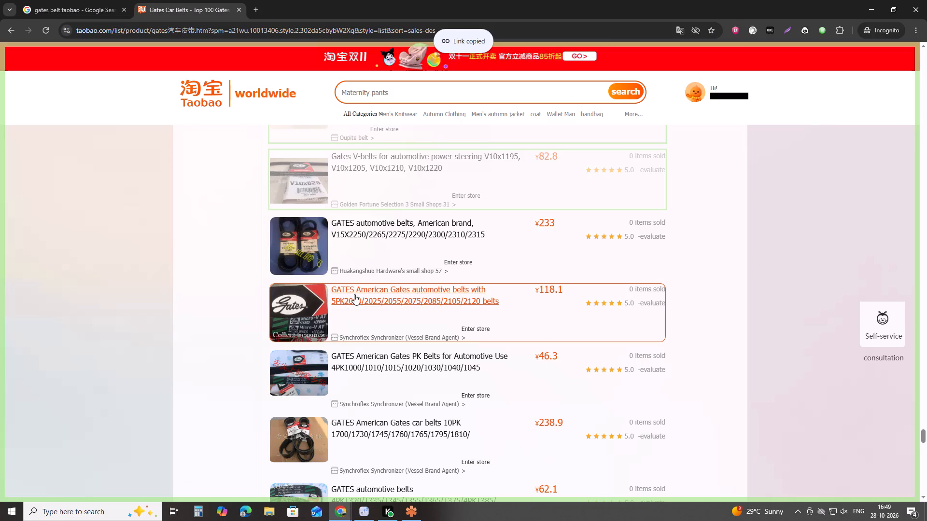
pyautogui.rightClick(384, 296)
pyautogui.click(414, 388)
pyautogui.hotkey('alt', 'Tab')
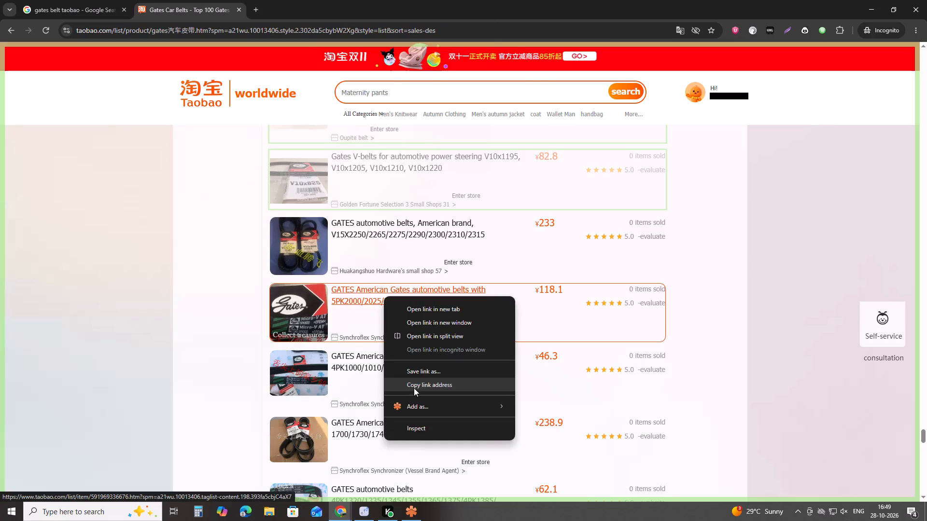
pyautogui.hotkey('ctrl', 'v')
# Record the link of the ¥46.3 GATES American Gates PK Belts for Automotive Use 4PK1000/1010/1015 listing in row 82492.
pyautogui.click(426, 293)
pyautogui.hotkey('alt', 'Tab')
pyautogui.scroll(-1, 316, 336)
pyautogui.rightClick(354, 308)
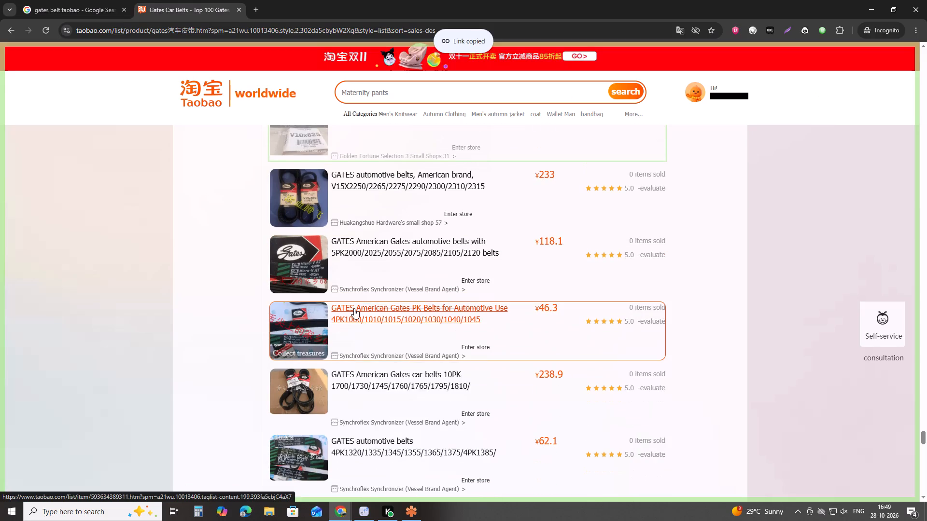
pyautogui.click(401, 393)
pyautogui.hotkey('alt', 'Tab')
pyautogui.hotkey('ctrl', 'v')
# Record the link of the ¥238.9 GATES American Gates car belts 10PK 1700/1730/1745 listing in row 82493.
pyautogui.click(424, 308)
pyautogui.hotkey('alt', 'Tab')
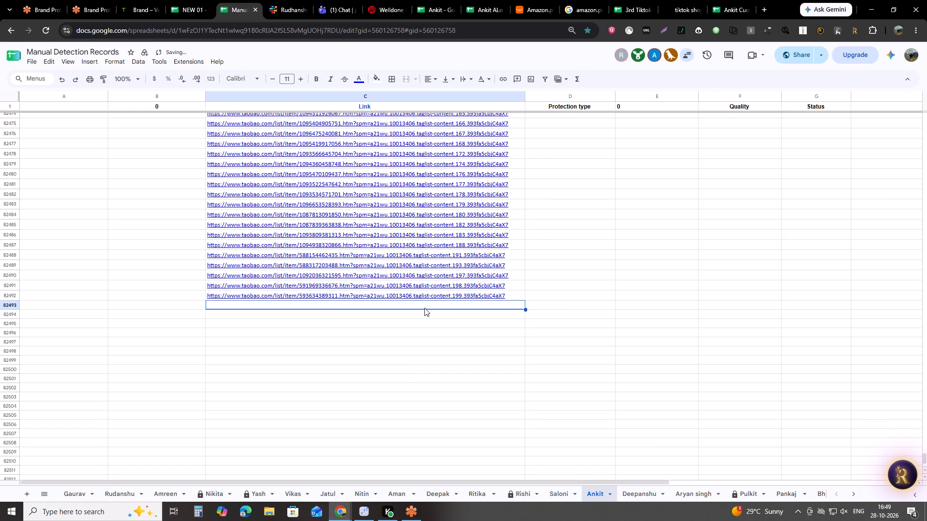
pyautogui.scroll(-1, 402, 324)
pyautogui.rightClick(378, 329)
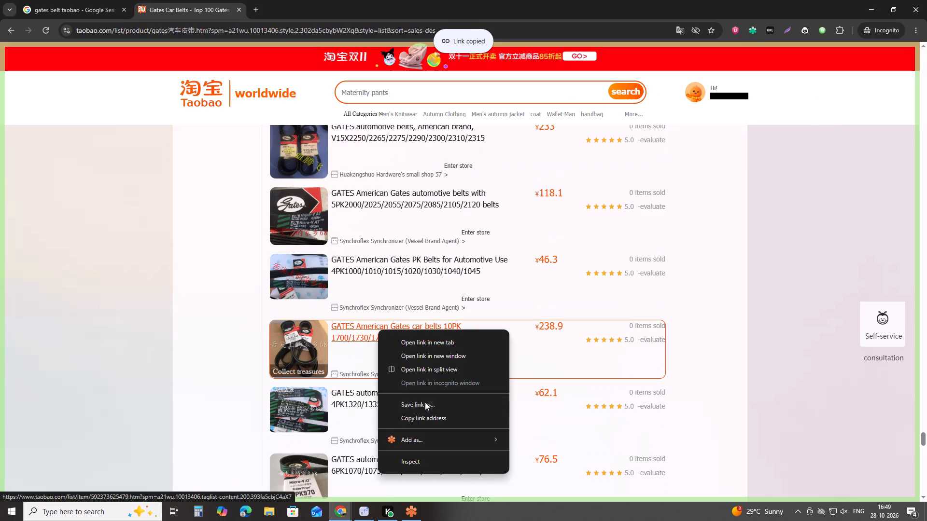
pyautogui.click(429, 412)
pyautogui.hotkey('alt', 'Tab')
pyautogui.hotkey('ctrl', 'v')
# Record the link of the ¥62.1 GATES automotive belts 4PK1320/1335/1345/1355 listing in row 82494.
pyautogui.click(435, 315)
pyautogui.hotkey('alt', 'Tab')
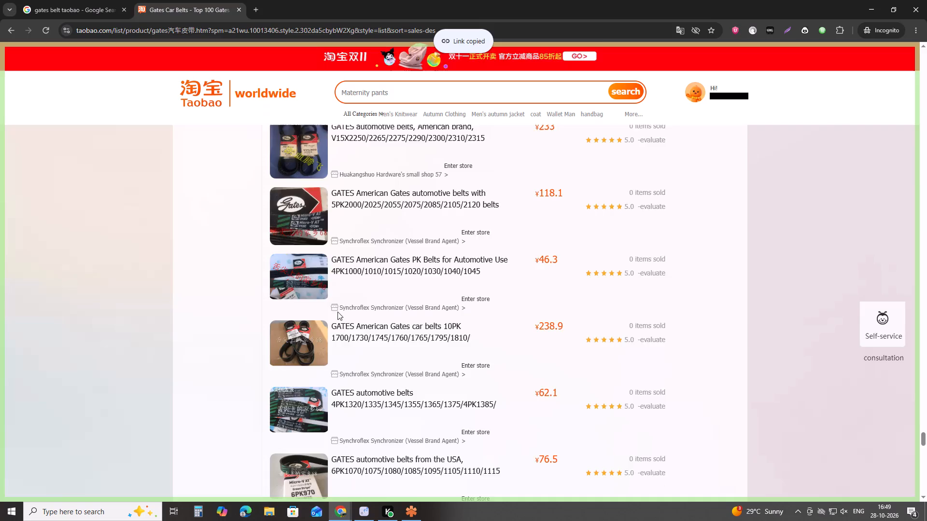
pyautogui.scroll(-2, 336, 312)
pyautogui.rightClick(364, 296)
pyautogui.click(413, 390)
pyautogui.hotkey('alt', 'Tab')
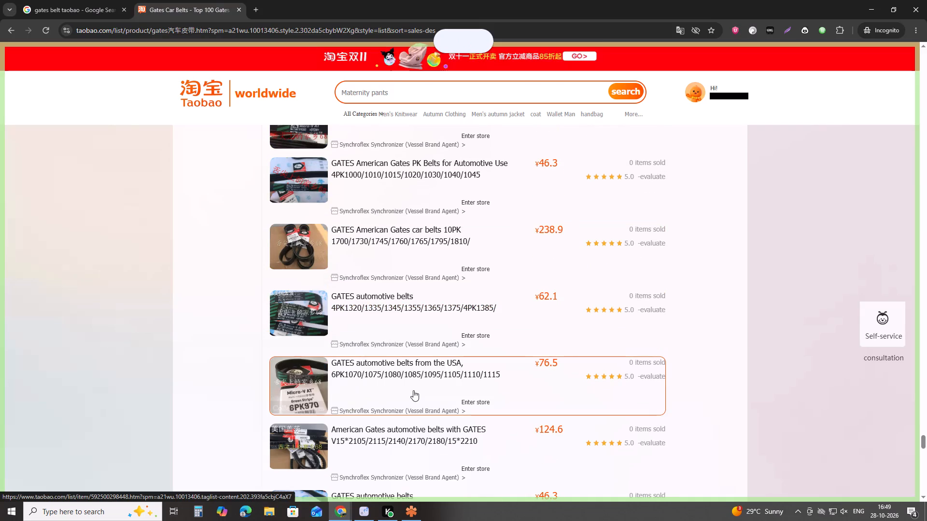
pyautogui.hotkey('ctrl', 'v')
# Record the link of the ¥76.5 GATES automotive belts from the USA, 6PK1070/1075/1080 listing in row 82495.
pyautogui.click(427, 321)
pyautogui.hotkey('alt', 'Tab')
pyautogui.scroll(-1, 368, 340)
pyautogui.rightClick(362, 315)
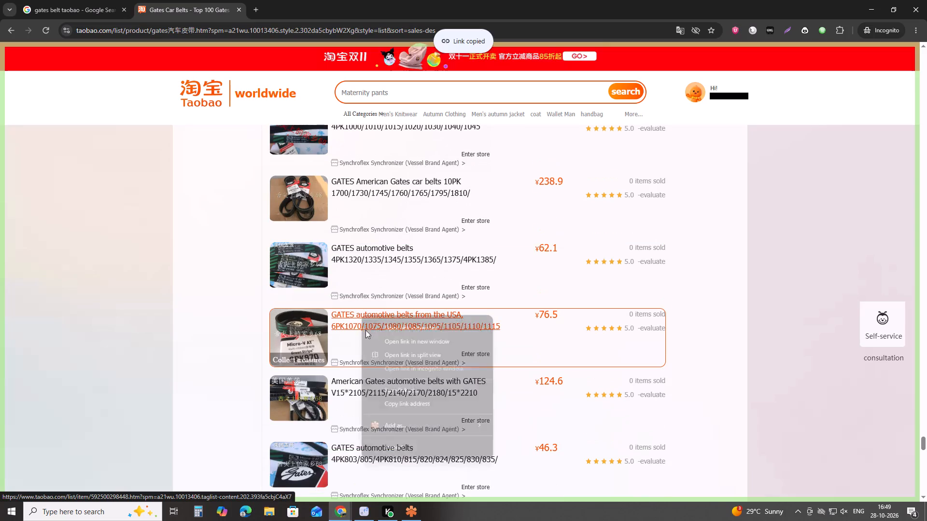
pyautogui.click(422, 398)
pyautogui.hotkey('alt', 'Tab')
pyautogui.click(439, 326)
pyautogui.hotkey('ctrl', 'v')
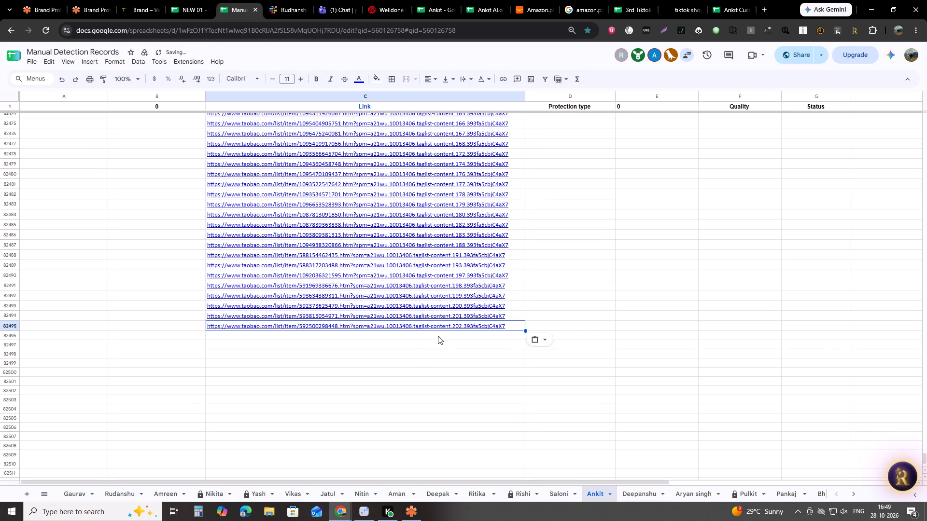
# Record the link of the ¥124.6 American Gates automotive belts V15*2105/2115/2140/2170 listing in row 82496.
pyautogui.click(437, 336)
pyautogui.hotkey('alt', 'Tab')
pyautogui.scroll(-1, 363, 357)
pyautogui.rightClick(372, 334)
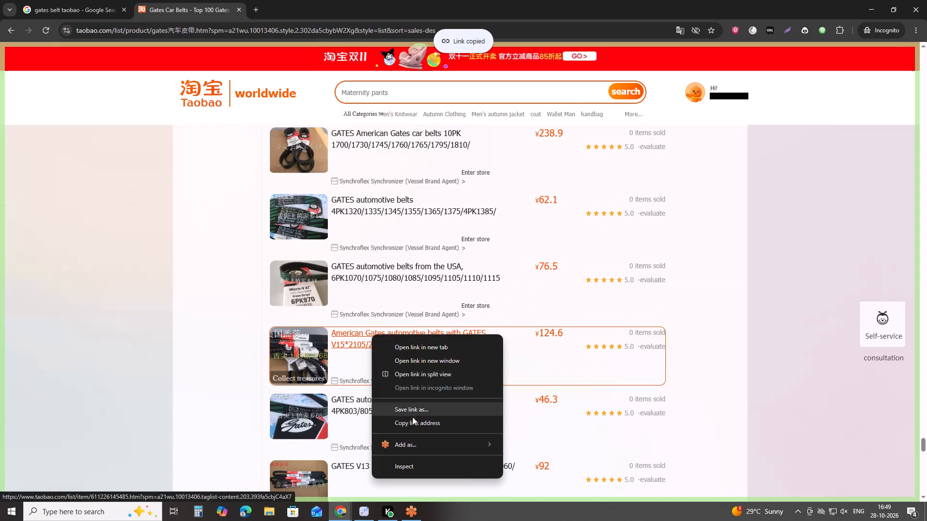
pyautogui.click(414, 422)
pyautogui.hotkey('alt', 'Tab')
pyautogui.hotkey('ctrl', 'v')
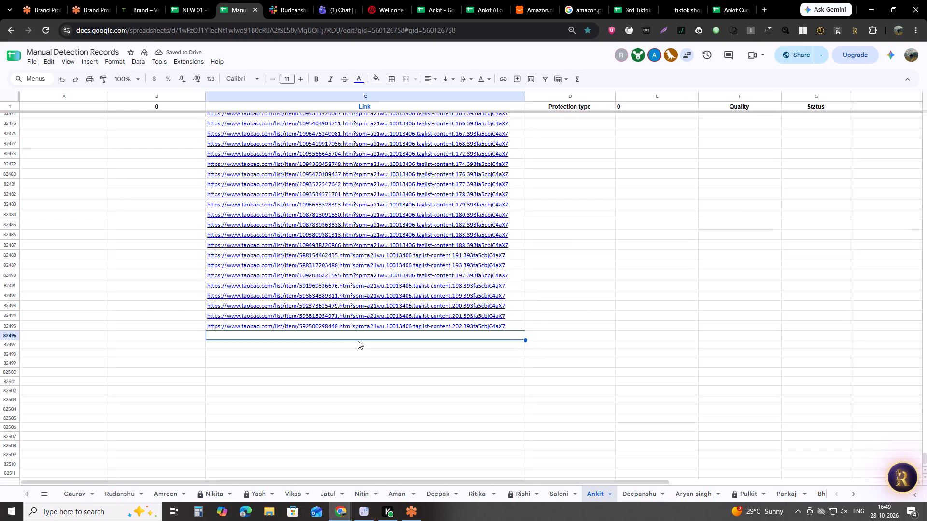
# Record the link of the ¥46.3 GATES automotive belts 4PK803/805/4PK810/815 listing in row 82497.
pyautogui.click(361, 343)
pyautogui.hotkey('alt', 'Tab')
pyautogui.scroll(-2, 239, 343)
pyautogui.rightClick(394, 310)
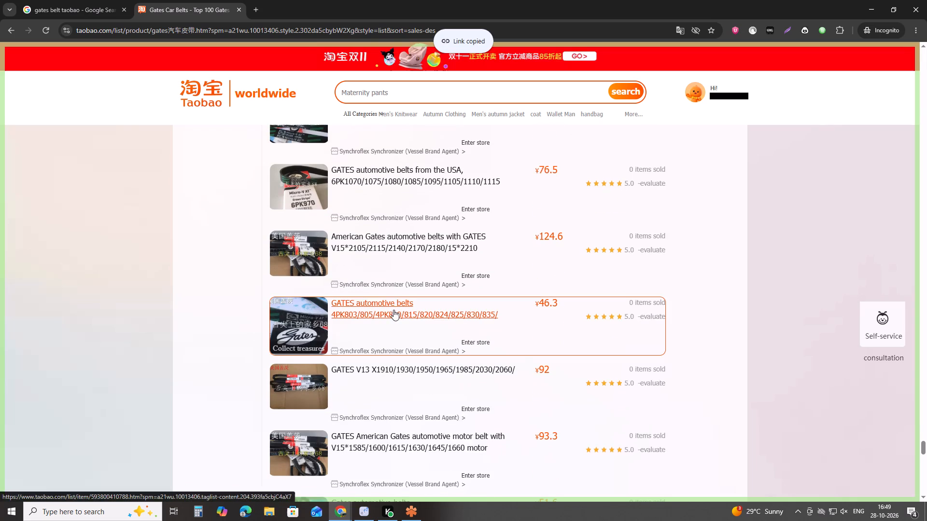
pyautogui.click(435, 395)
pyautogui.hotkey('alt', 'Tab')
pyautogui.hotkey('ctrl', 'v')
# Record the link of the ¥93.3 GATES American Gates automotive motor belt V15*1585/1600/1615 listing in row 82498.
pyautogui.click(426, 355)
pyautogui.hotkey('alt', 'Tab')
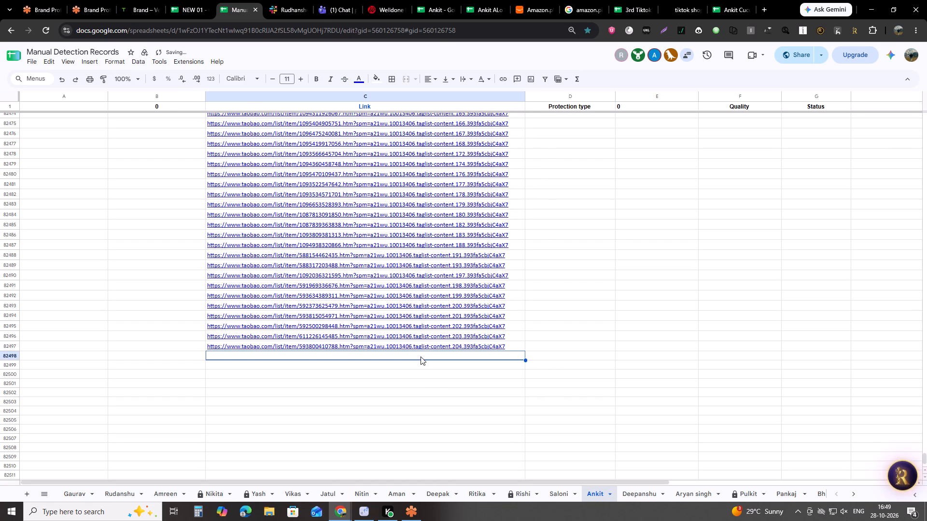
pyautogui.scroll(-2, 411, 363)
pyautogui.rightClick(388, 342)
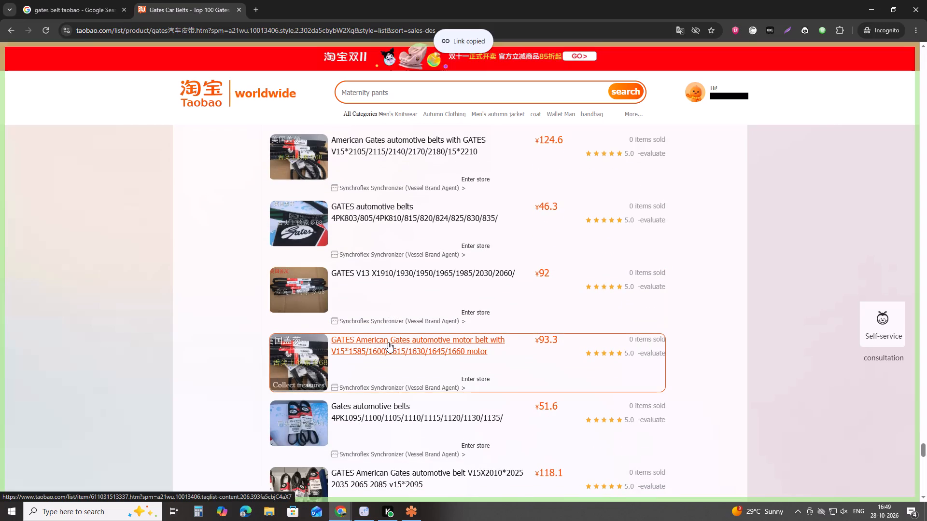
pyautogui.click(434, 425)
pyautogui.hotkey('alt', 'Tab')
pyautogui.hotkey('ctrl', 'v')
# Record the link of the ¥51.6 Gates automotive belts 4PK1095/1100/1105/1110 listing in row 82499.
pyautogui.click(425, 367)
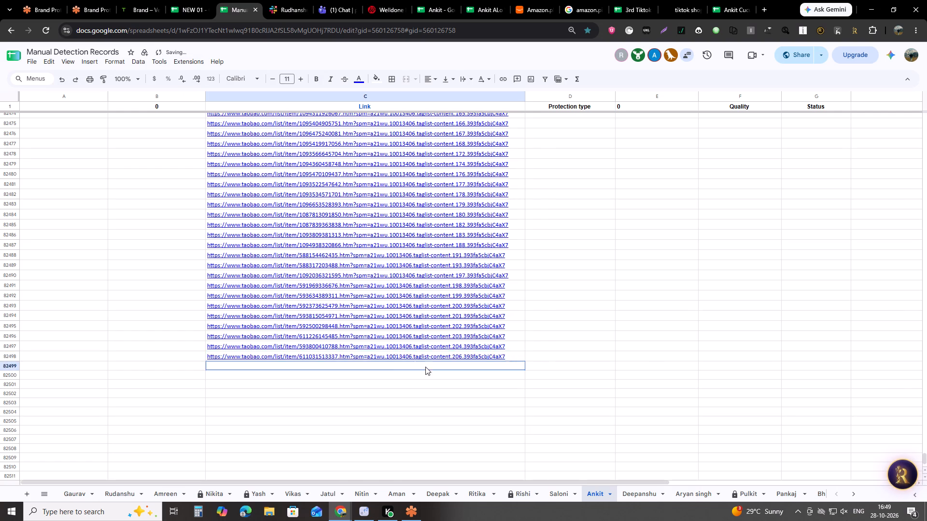
pyautogui.hotkey('alt', 'Tab')
pyautogui.scroll(-2, 307, 354)
pyautogui.rightClick(384, 317)
pyautogui.click(428, 400)
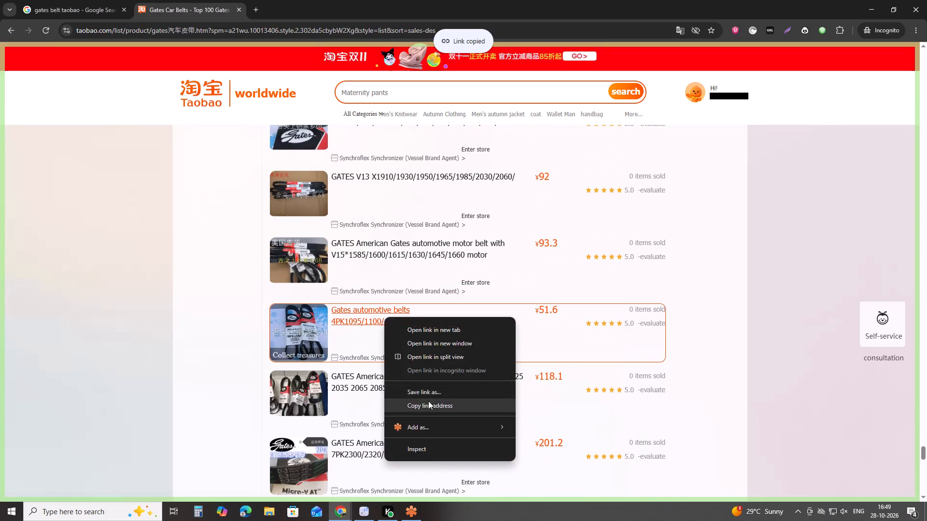
pyautogui.hotkey('alt', 'Tab')
pyautogui.hotkey('ctrl', 'v')
pyautogui.click(431, 376)
pyautogui.hotkey('alt', 'Tab')
pyautogui.scroll(-1, 360, 368)
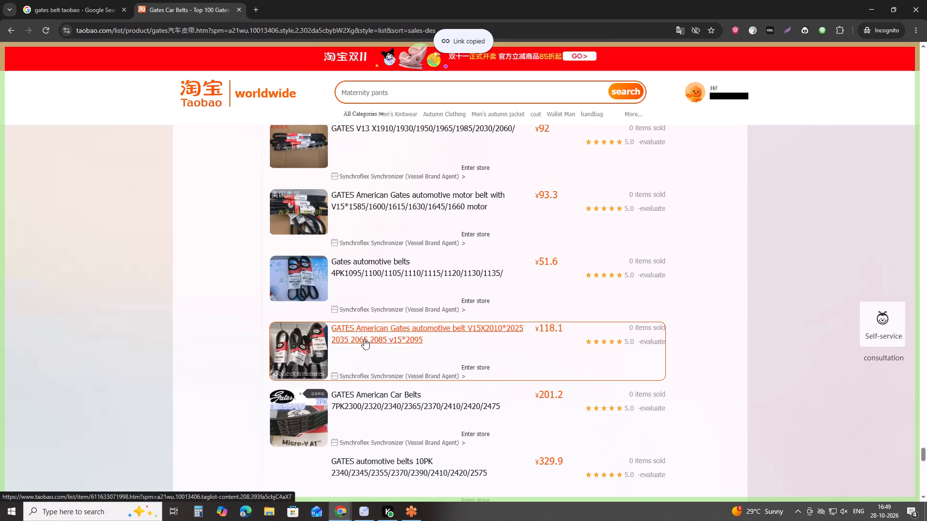
pyautogui.rightClick(366, 333)
pyautogui.click(402, 417)
pyautogui.hotkey('alt', 'Tab')
pyautogui.hotkey('ctrl', 'v')
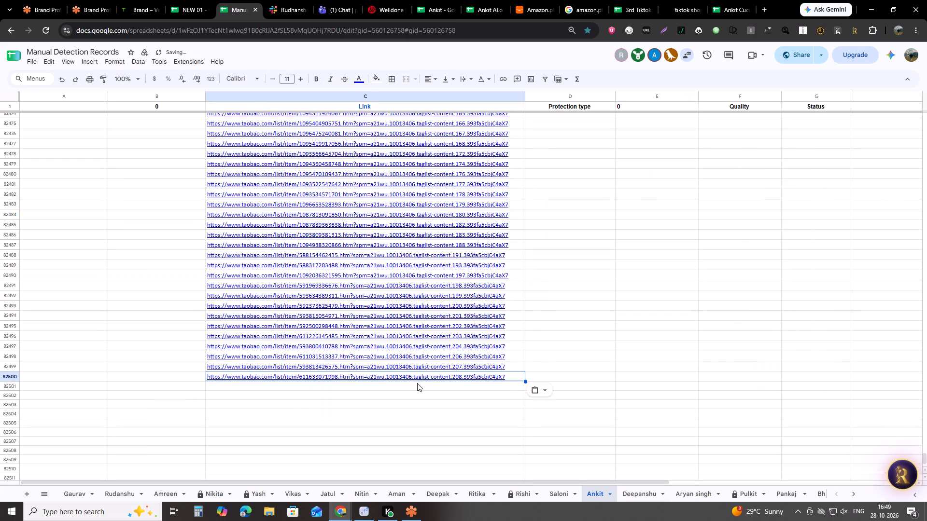
# Record the link of the ¥201.2 GATES American Car Belts 7PK2300/2320/2340/2365 listing in row 82501.
pyautogui.click(417, 383)
pyautogui.hotkey('alt', 'Tab')
pyautogui.scroll(-2, 314, 377)
pyautogui.rightClick(371, 301)
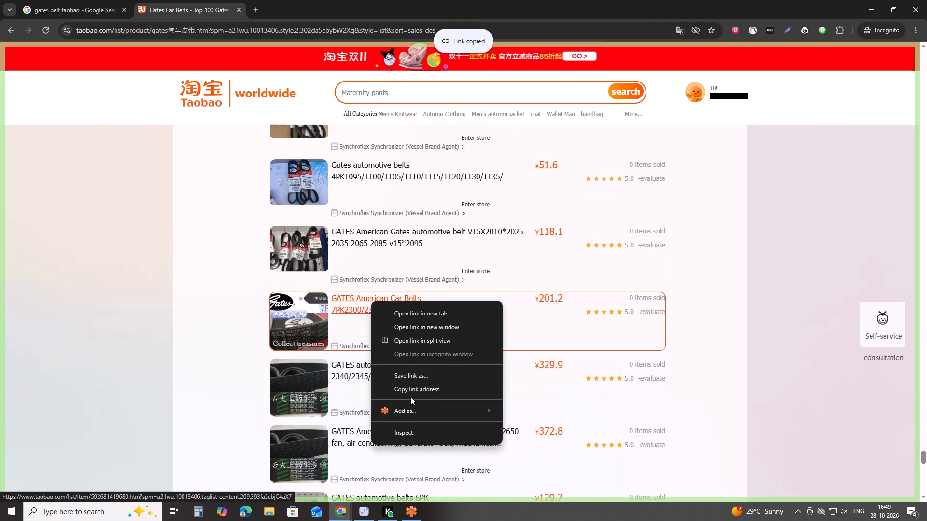
pyautogui.moveTo(411, 397); pyautogui.dragTo(412, 390)
pyautogui.hotkey('alt', 'Tab')
pyautogui.hotkey('ctrl', 'v')
# Record the link of the ¥329.9 GATES automotive belts 10PK 2340/2345/2355/2370 listing in row 82502.
pyautogui.click(442, 398)
pyautogui.hotkey('alt', 'Tab')
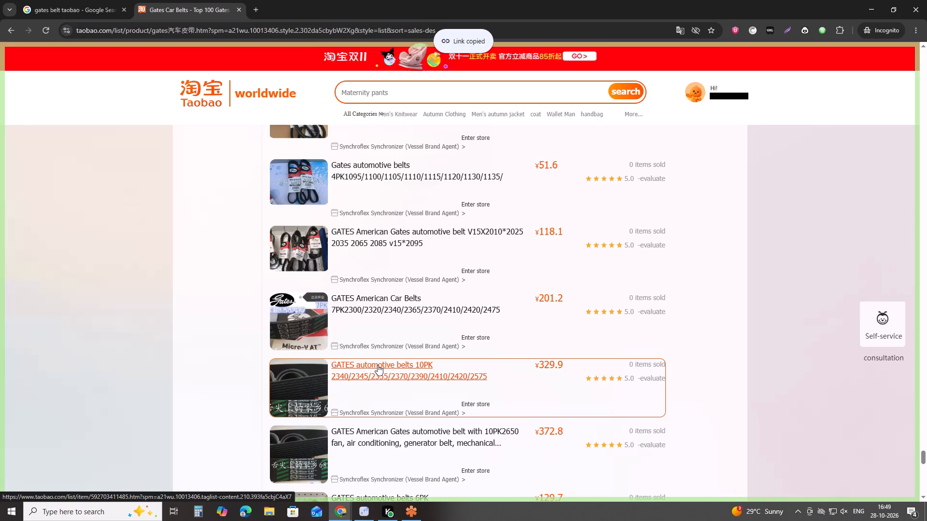
pyautogui.scroll(-2, 377, 364)
pyautogui.rightClick(375, 277)
pyautogui.moveTo(411, 358); pyautogui.dragTo(412, 366)
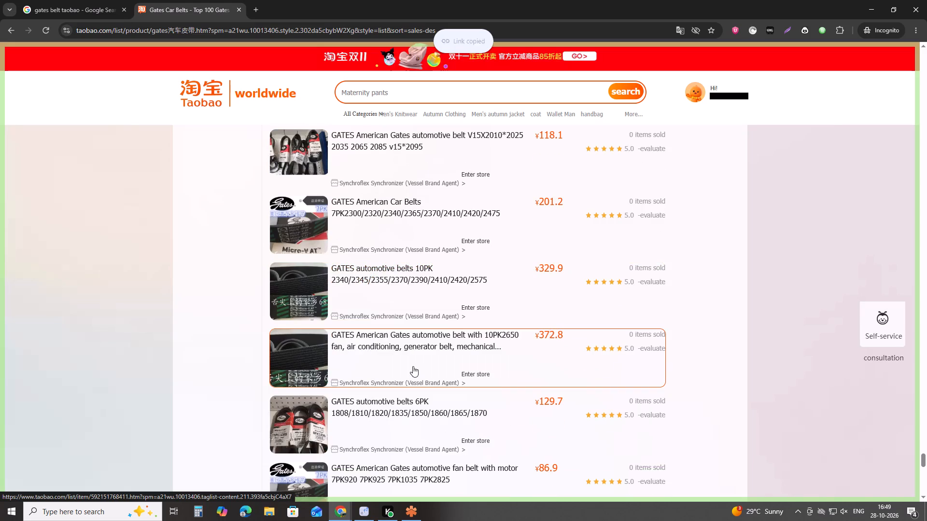
pyautogui.hotkey('alt', 'Tab')
pyautogui.hotkey('ctrl', 'v')
# Record the link of the ¥372.8 GATES American Gates automotive belt with 10PK2650 fan listing in row 82503.
pyautogui.click(429, 409)
pyautogui.hotkey('alt', 'Tab')
pyautogui.scroll(-1, 190, 316)
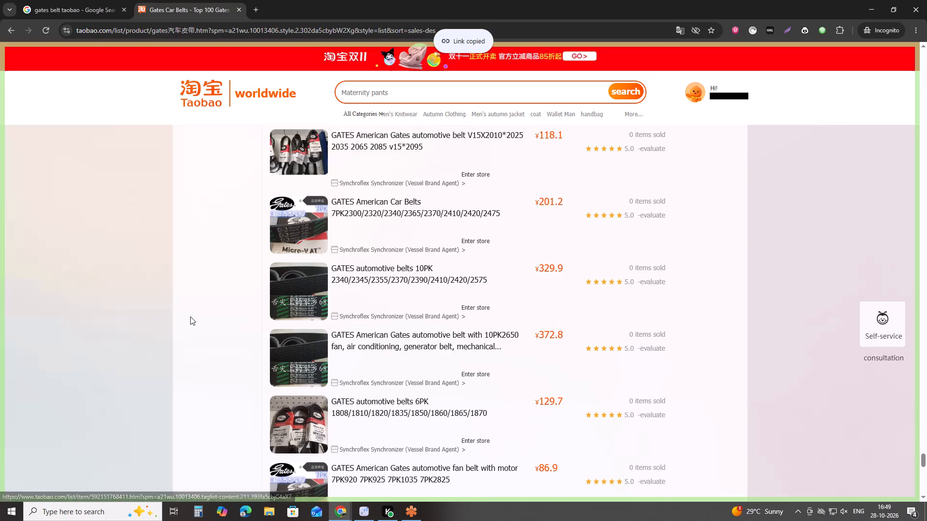
pyautogui.rightClick(370, 289)
pyautogui.click(415, 379)
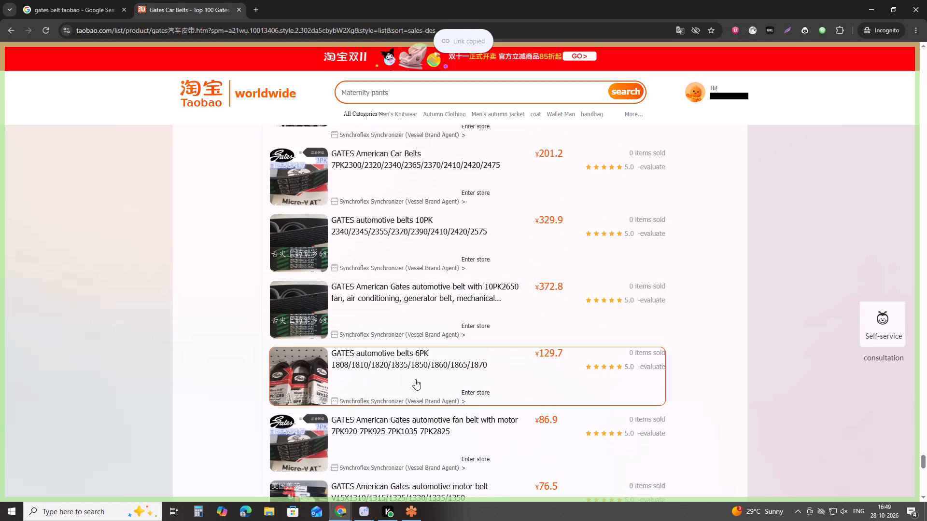
pyautogui.hotkey('alt', 'Tab')
pyautogui.hotkey('ctrl', 'v')
# Record the link of the ¥129.7 GATES automotive belts 6PK 1808/1810/1820/1835 listing in row 82504.
pyautogui.click(416, 418)
pyautogui.hotkey('alt', 'Tab')
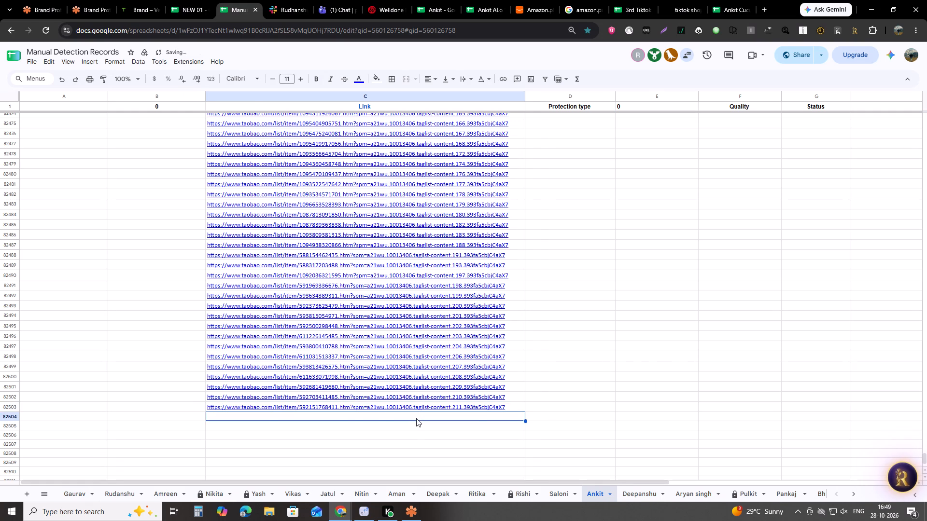
pyautogui.scroll(-1, 300, 362)
pyautogui.rightClick(374, 303)
pyautogui.moveTo(421, 398); pyautogui.dragTo(421, 387)
pyautogui.hotkey('alt', 'Tab')
pyautogui.hotkey('ctrl', 'v')
pyautogui.hotkey('ctrl', 'space')
# Record the link of the ¥86.9 GATES American Gates automotive fan belt 7PK920 7PK925 7PK1035 listing in row 82505.
pyautogui.click(425, 425)
pyautogui.hotkey('alt', 'Tab')
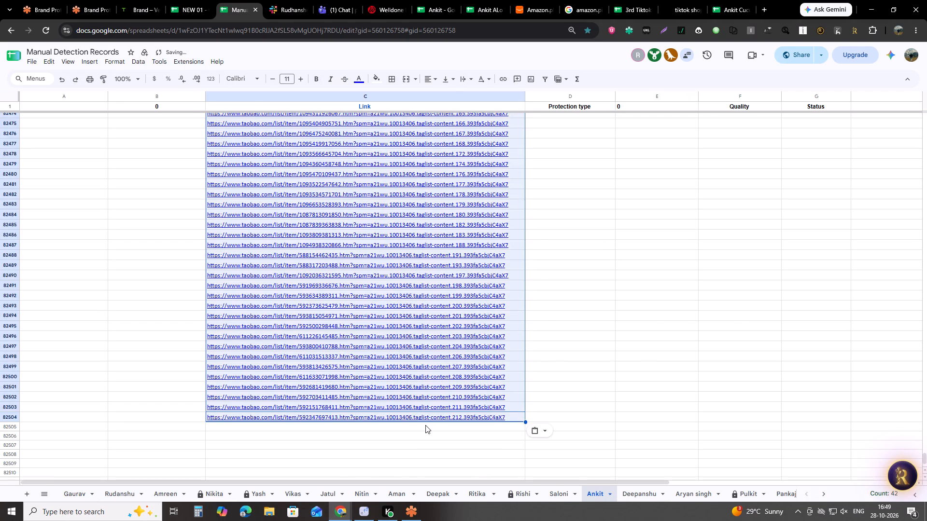
pyautogui.scroll(-1, 348, 362)
pyautogui.rightClick(375, 337)
pyautogui.click(420, 424)
pyautogui.hotkey('alt', 'Tab')
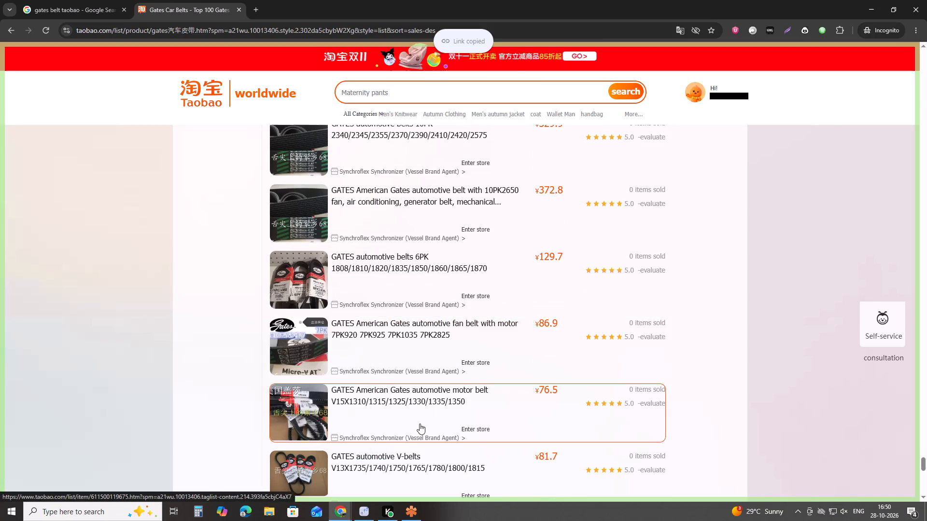
pyautogui.hotkey('ctrl', 'v')
# Record the link of the ¥76.5 GATES American Gates automotive motor belt V15X1310/1315/1325/1330 listing in row 82506.
pyautogui.scroll(-2, 445, 368)
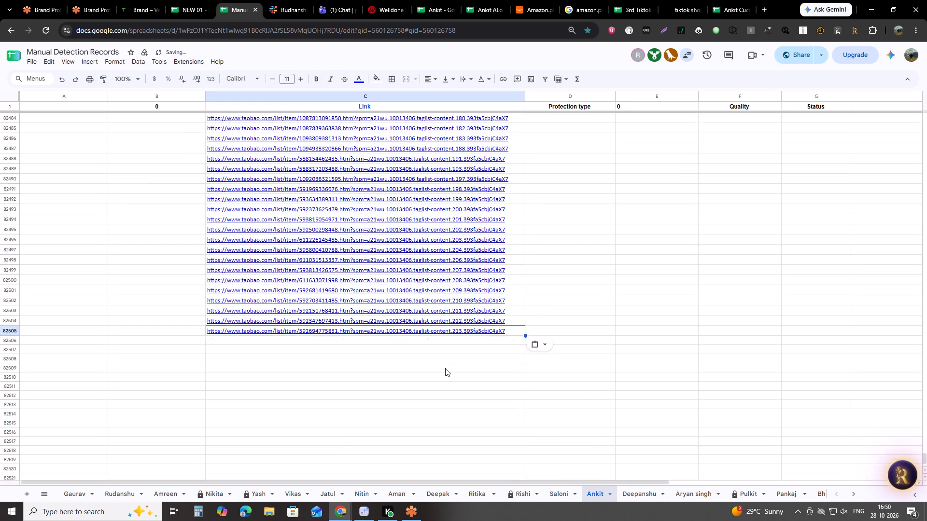
pyautogui.scroll(-1, 445, 368)
pyautogui.hotkey('alt', 'Tab')
pyautogui.scroll(-2, 371, 369)
pyautogui.rightClick(365, 299)
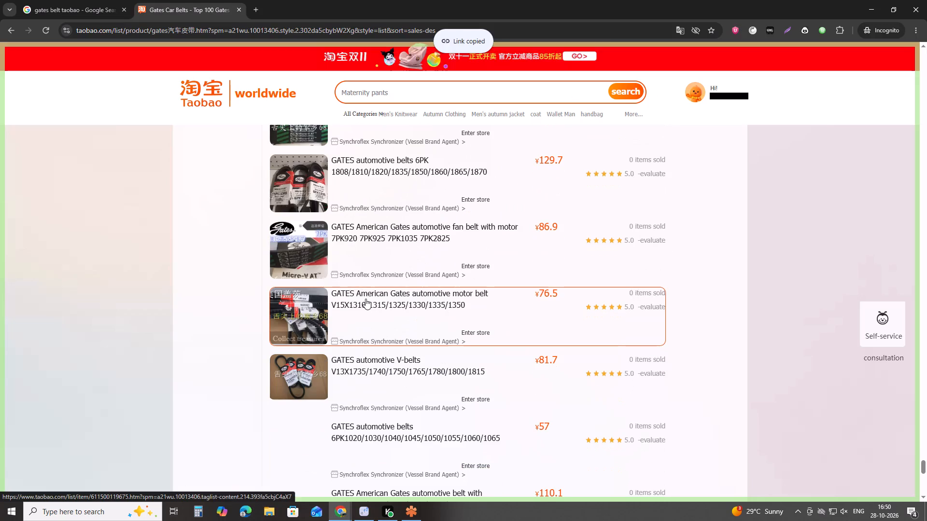
pyautogui.click(418, 389)
pyautogui.hotkey('alt', 'Tab')
pyautogui.click(435, 297)
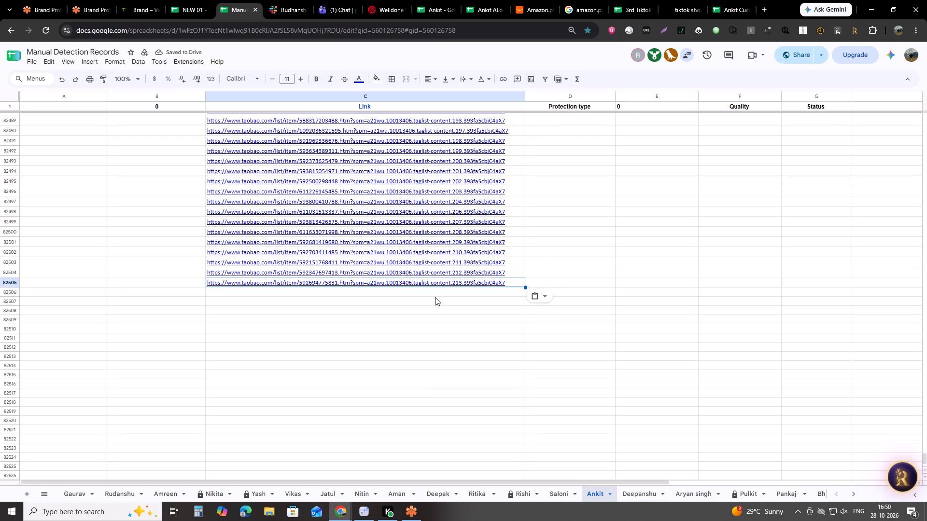
pyautogui.hotkey('ctrl', 'v')
# Record the link of the ¥81.7 GATES automotive V-belts V13X1735/1740/1750/1765 listing in row 82507.
pyautogui.click(436, 304)
pyautogui.hotkey('alt', 'Tab')
pyautogui.scroll(-2, 376, 336)
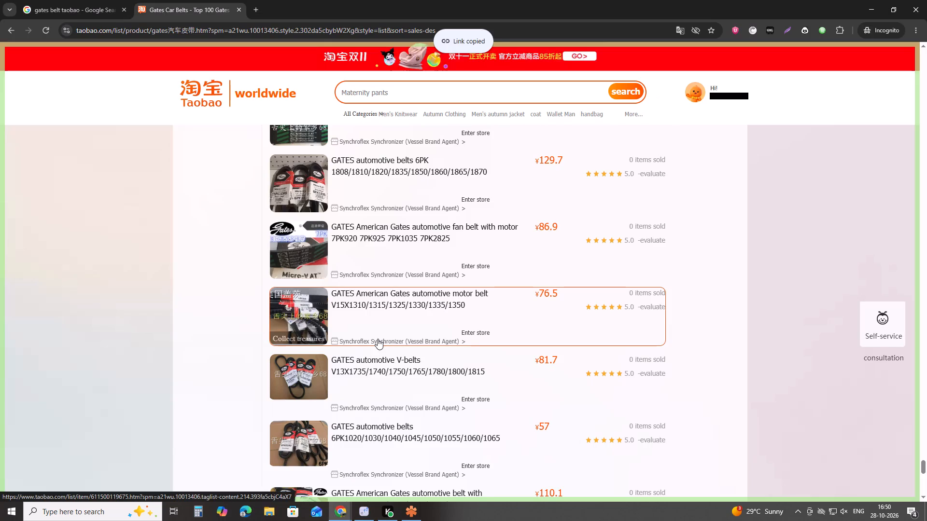
pyautogui.rightClick(368, 270)
pyautogui.click(419, 358)
pyautogui.hotkey('alt', 'Tab')
pyautogui.hotkey('ctrl', 'v')
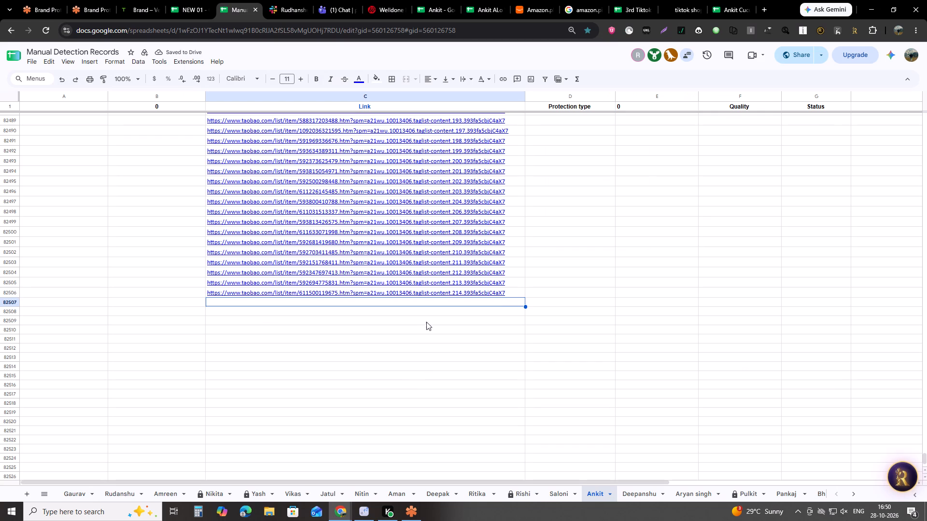
# Record the link of the ¥110.1 GATES American Gates automotive belt V15*1875/1895/1905/1910 listing in row 82508.
pyautogui.click(426, 311)
pyautogui.hotkey('alt', 'Tab')
pyautogui.scroll(-1, 403, 332)
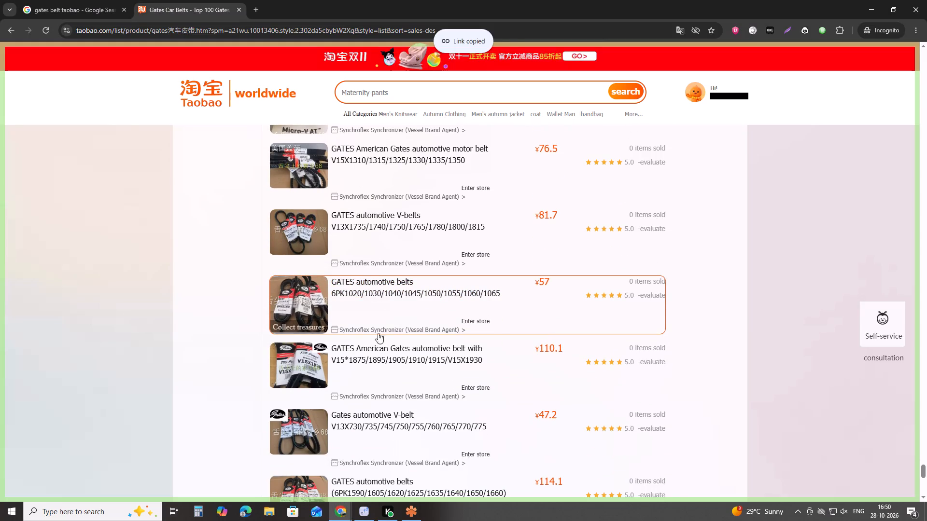
pyautogui.rightClick(369, 356)
pyautogui.click(414, 446)
pyautogui.hotkey('alt', 'Tab')
pyautogui.hotkey('ctrl', 'v')
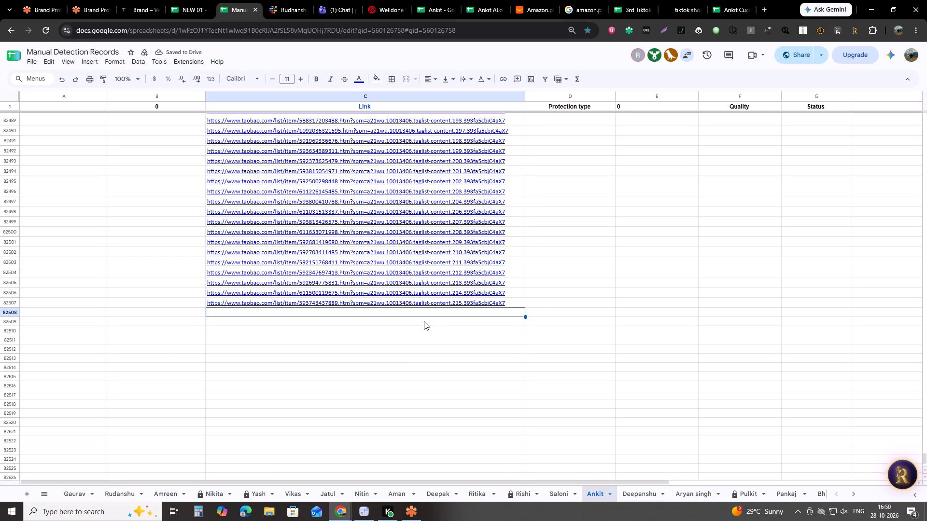
# Record the link of the ¥47.2 Gates automotive V-belt V13X730/735/745/750 listing in row 82509.
pyautogui.click(425, 319)
pyautogui.hotkey('alt', 'Tab')
pyautogui.scroll(-2, 374, 365)
pyautogui.rightClick(351, 322)
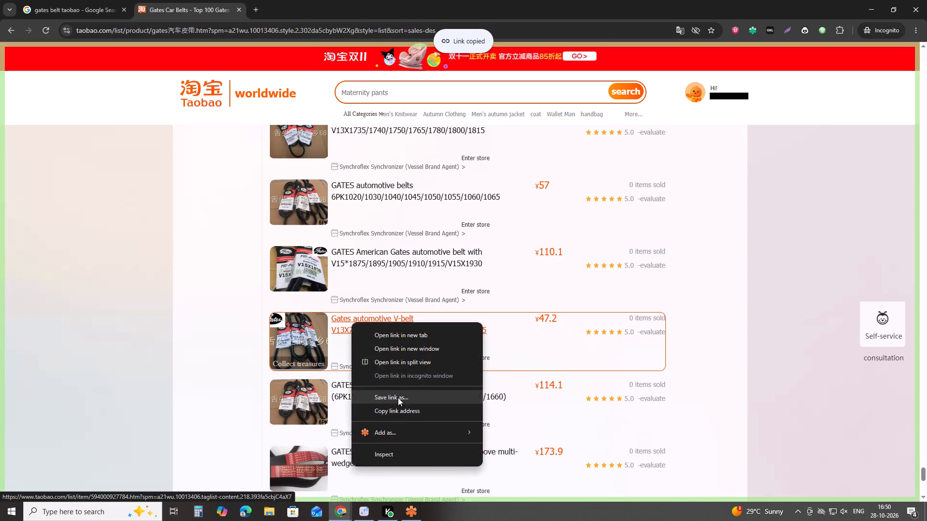
pyautogui.click(404, 416)
pyautogui.hotkey('alt', 'Tab')
pyautogui.hotkey('ctrl', 'v')
# Record the link of the ¥114.1 GATES automotive belts 6PK1590/1605/1620/1625 listing in row 82510.
pyautogui.click(432, 334)
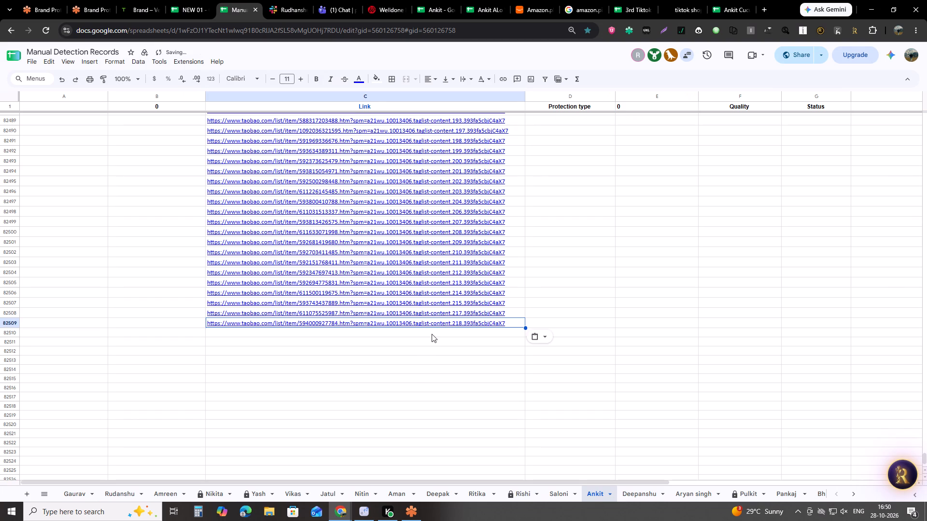
pyautogui.hotkey('alt', 'Tab')
pyautogui.scroll(-2, 392, 360)
pyautogui.rightClick(380, 297)
pyautogui.click(421, 392)
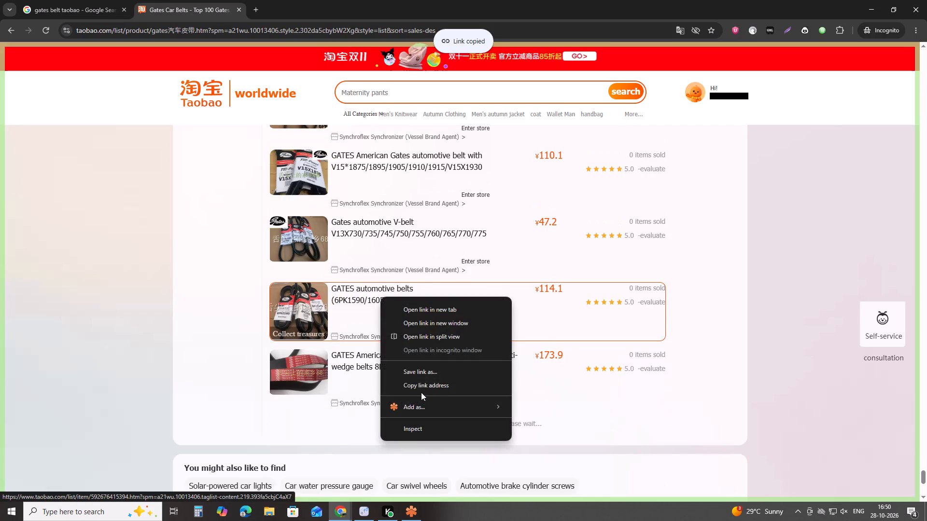
pyautogui.hotkey('alt', 'Tab')
pyautogui.hotkey('ctrl', 'v')
# Record the link of the ¥173.9 GATES American Gates multi-groove multi-wedge belts 8PK1490 8PK1525 8PK1620 listing in row 82511.
pyautogui.click(417, 339)
pyautogui.hotkey('alt', 'Tab')
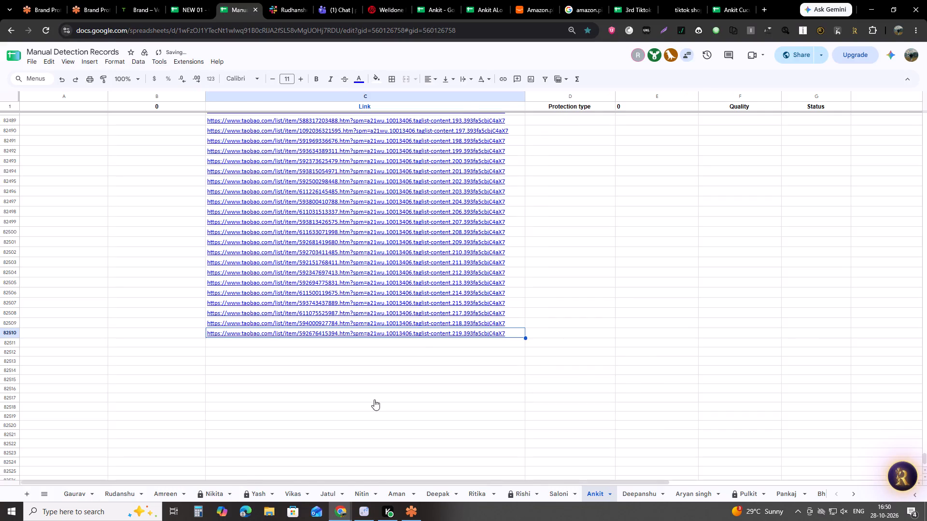
pyautogui.rightClick(296, 366)
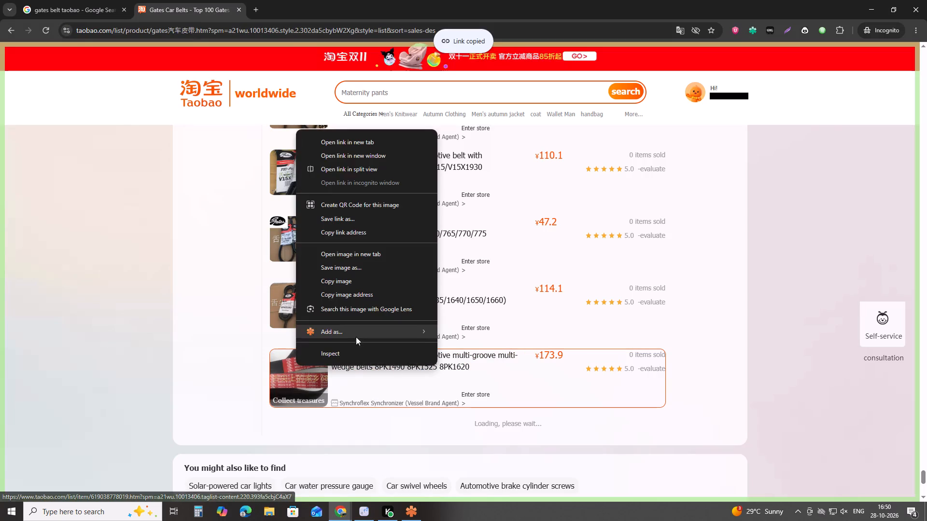
pyautogui.rightClick(453, 359)
pyautogui.click(478, 304)
pyautogui.hotkey('alt', 'Tab')
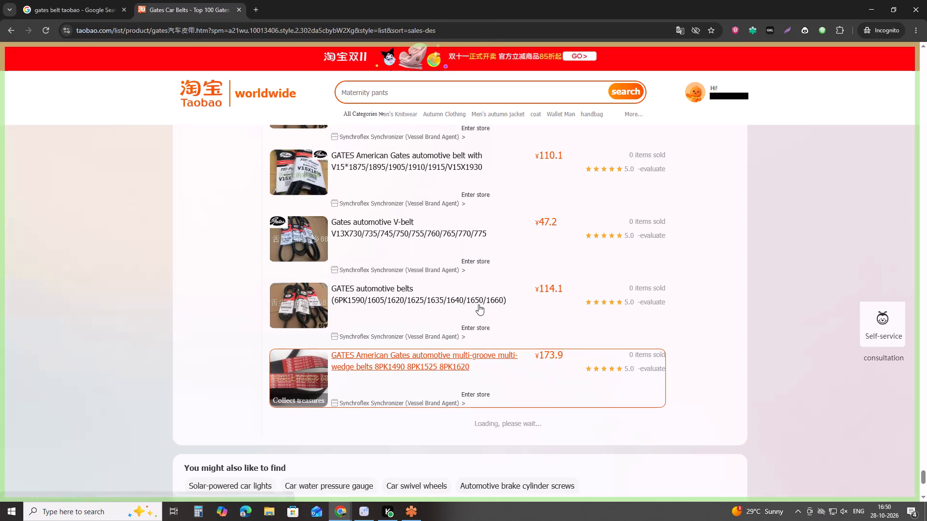
pyautogui.click(438, 342)
pyautogui.hotkey('ctrl', 'v')
pyautogui.click(438, 351)
# Rerun the listing-highlighting extension on the newly loaded Gates belt listings.
pyautogui.hotkey('alt', 'Tab')
pyautogui.scroll(-3, 415, 378)
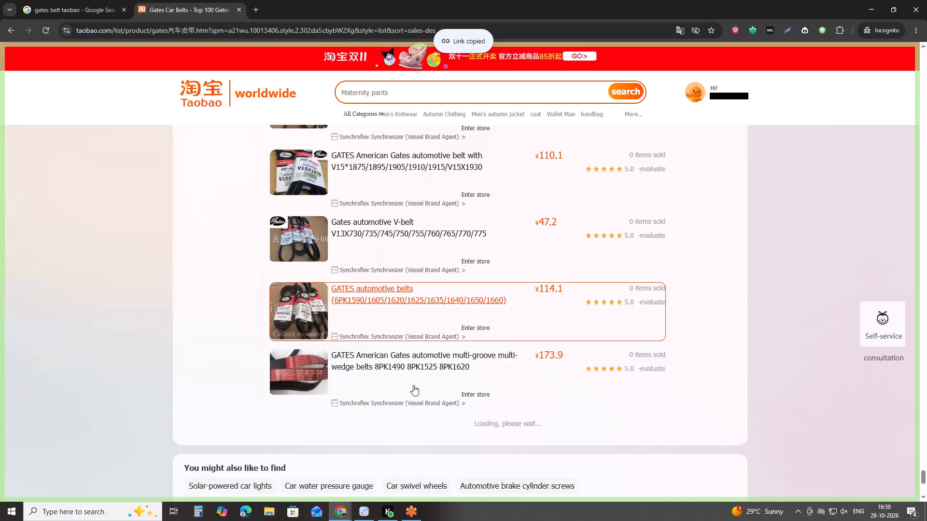
pyautogui.scroll(-2, 428, 342)
pyautogui.scroll(1, 428, 342)
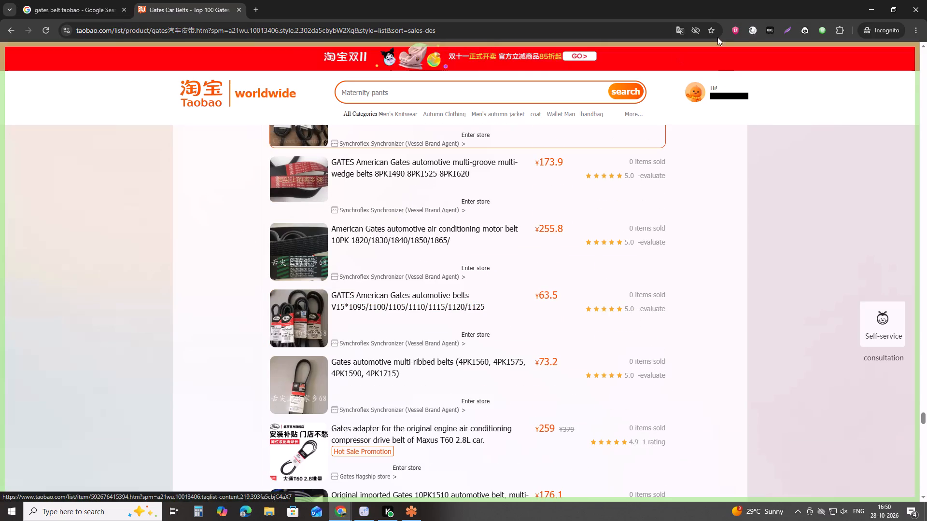
pyautogui.click(753, 30)
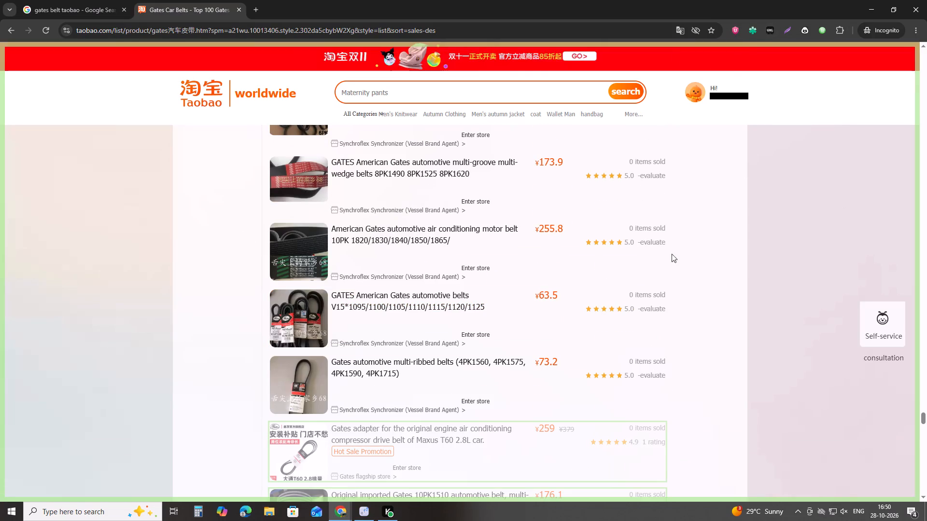
pyautogui.scroll(-1, 147, 313)
pyautogui.click(149, 288)
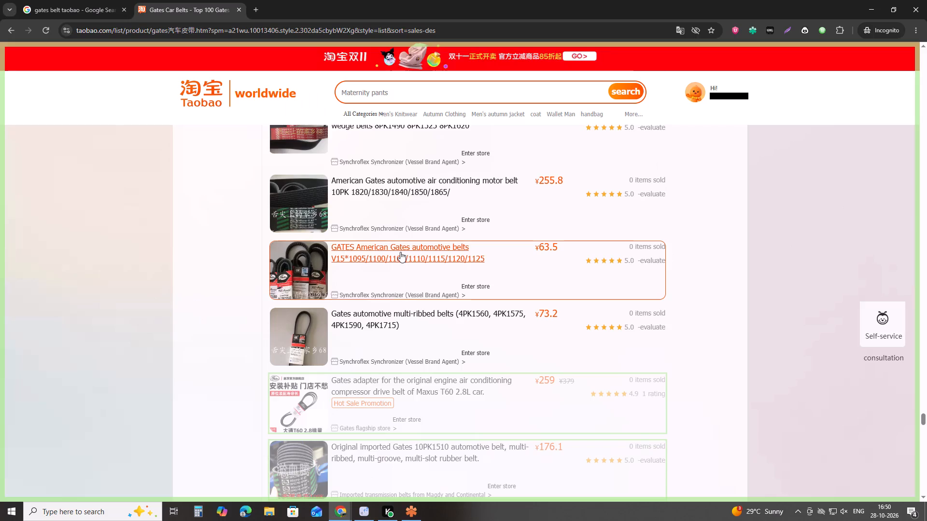
# Record the link of the ¥63.5 GATES American Gates automotive belts V15*1095/1100/1105/1110 listing in row 82512.
pyautogui.rightClick(400, 250)
pyautogui.click(437, 334)
pyautogui.hotkey('alt', 'Tab')
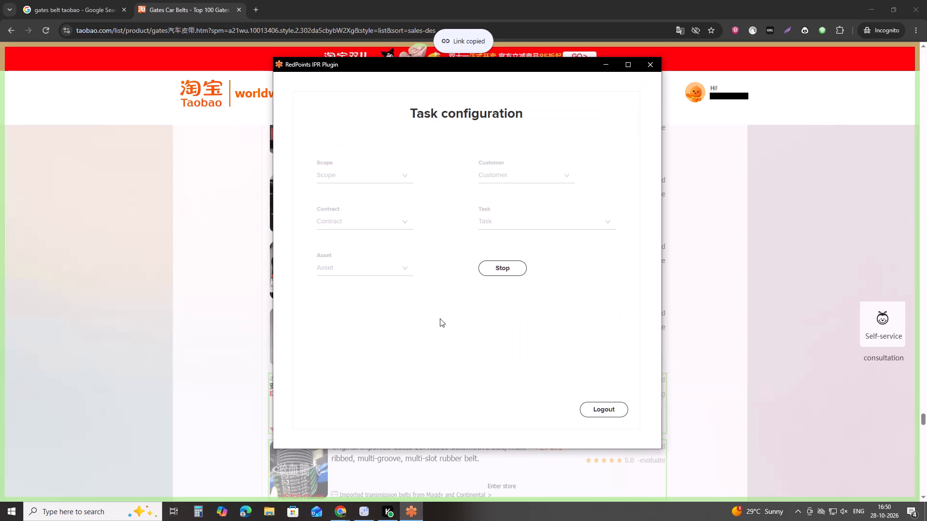
pyautogui.hotkey('alt', 'Tab')
pyautogui.hotkey('alt', 'Tab')
pyautogui.hotkey('ctrl', 'v')
# Record the link of the ¥73.2 Gates automotive multi-ribbed belts 4PK1560, 4PK1575, 4PK1590, 4PK1715 listing in row 82513.
pyautogui.click(434, 365)
pyautogui.hotkey('alt', 'Tab')
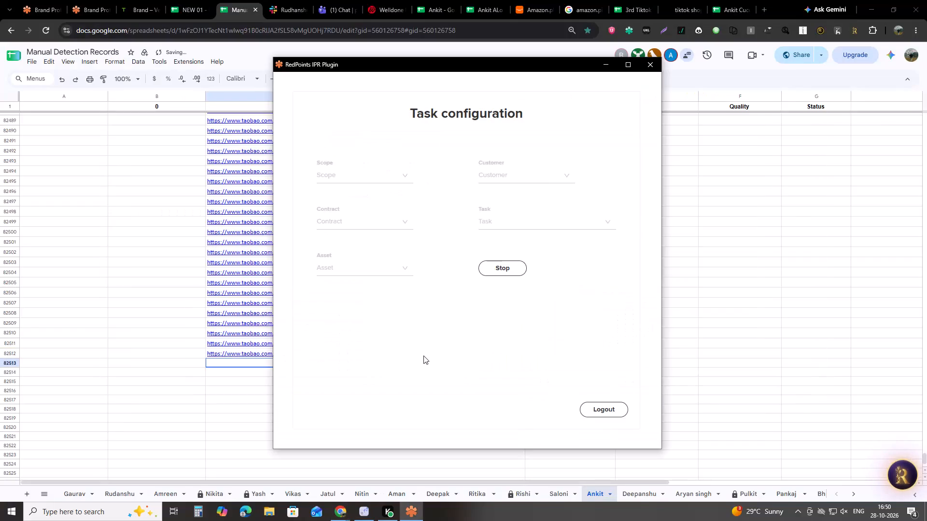
pyautogui.hotkey('alt', 'Tab')
pyautogui.hotkey('alt', 'Tab')
pyautogui.rightClick(376, 322)
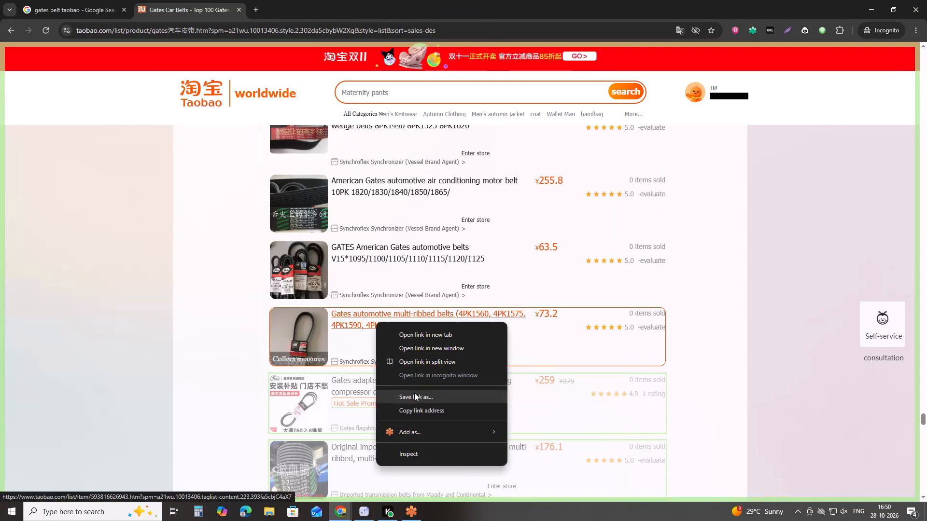
pyautogui.click(418, 408)
pyautogui.hotkey('alt', 'Tab')
pyautogui.hotkey('alt', 'Tab')
pyautogui.hotkey('ctrl', 'v')
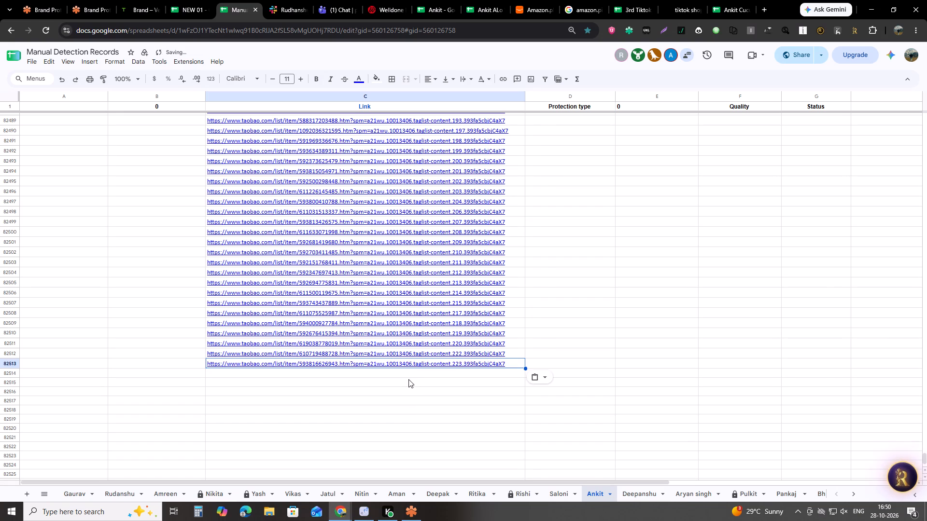
pyautogui.click(408, 379)
pyautogui.hotkey('alt', 'Tab')
pyautogui.scroll(-6, 393, 364)
pyautogui.scroll(-2, 233, 318)
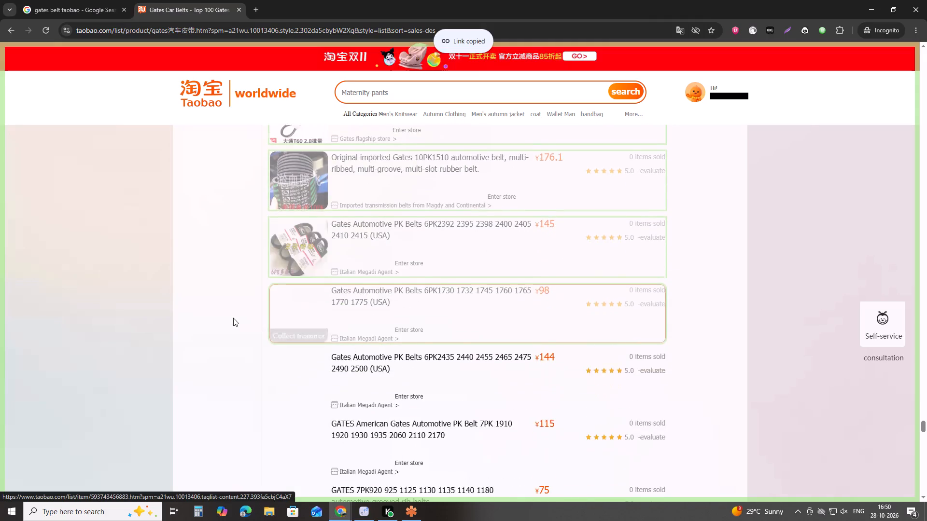
pyautogui.scroll(-1, 233, 318)
pyautogui.rightClick(361, 215)
pyautogui.click(413, 308)
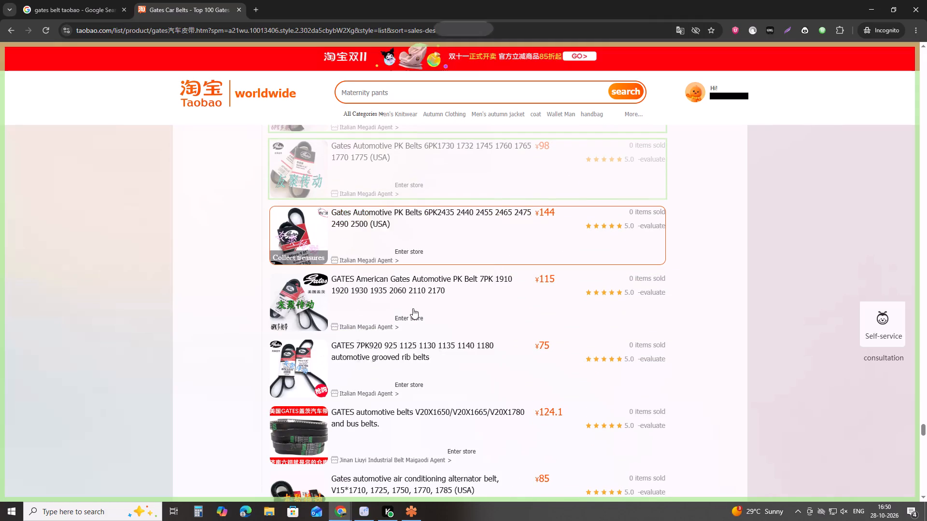
pyautogui.hotkey('alt', 'Tab')
pyautogui.click(428, 374)
pyautogui.hotkey('ctrl', 'v')
pyautogui.click(428, 383)
pyautogui.hotkey('alt', 'Tab')
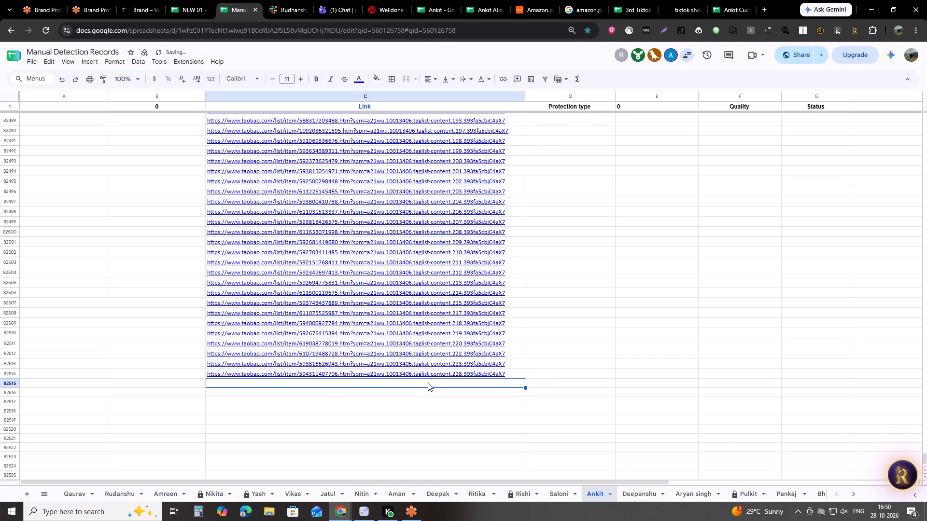
pyautogui.rightClick(376, 280)
pyautogui.click(421, 378)
pyautogui.hotkey('alt', 'Tab')
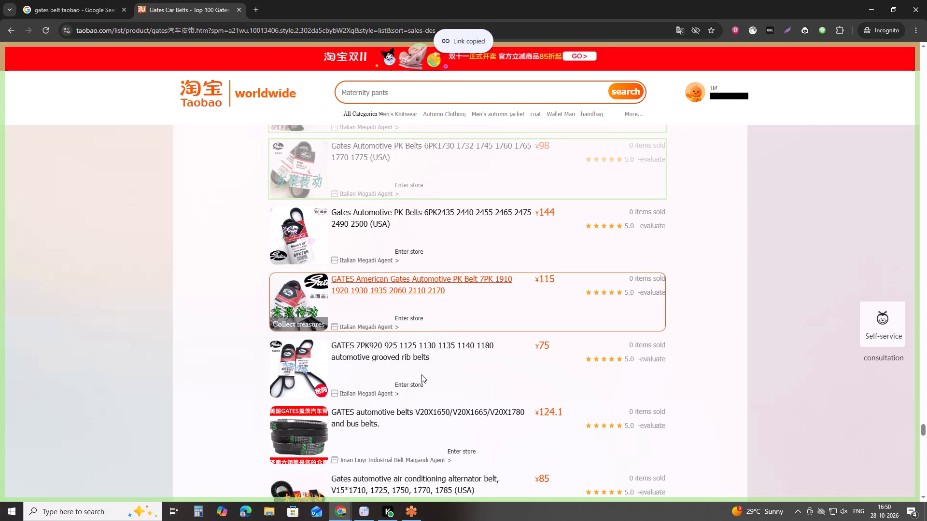
pyautogui.hotkey('ctrl', 'v')
pyautogui.click(433, 395)
pyautogui.hotkey('alt', 'Tab')
pyautogui.rightClick(357, 346)
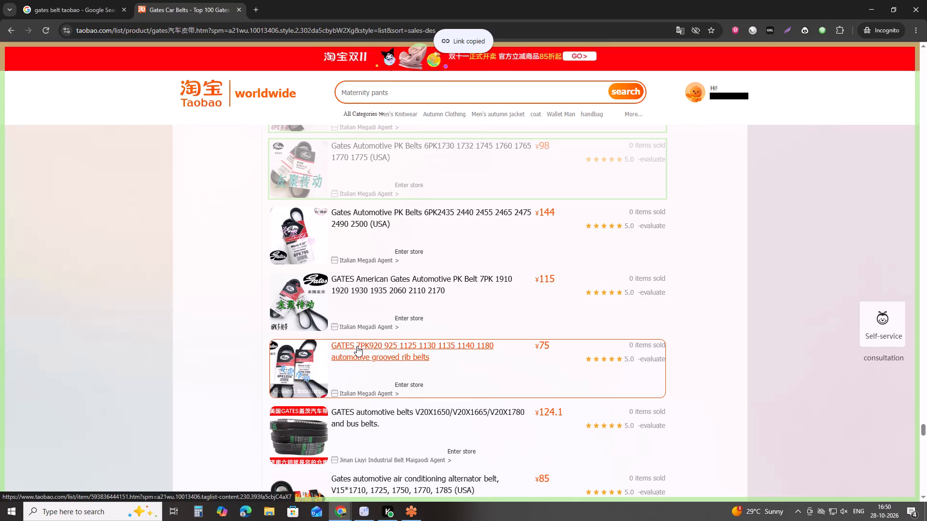
pyautogui.click(411, 435)
pyautogui.hotkey('alt', 'Tab')
pyautogui.hotkey('ctrl', 'v')
# Record the link of the ¥124.1 GATES automotive belts V20X1650/V20X1665/V20X1780 and bus belts listing in row 82517.
pyautogui.click(417, 404)
pyautogui.hotkey('alt', 'Tab')
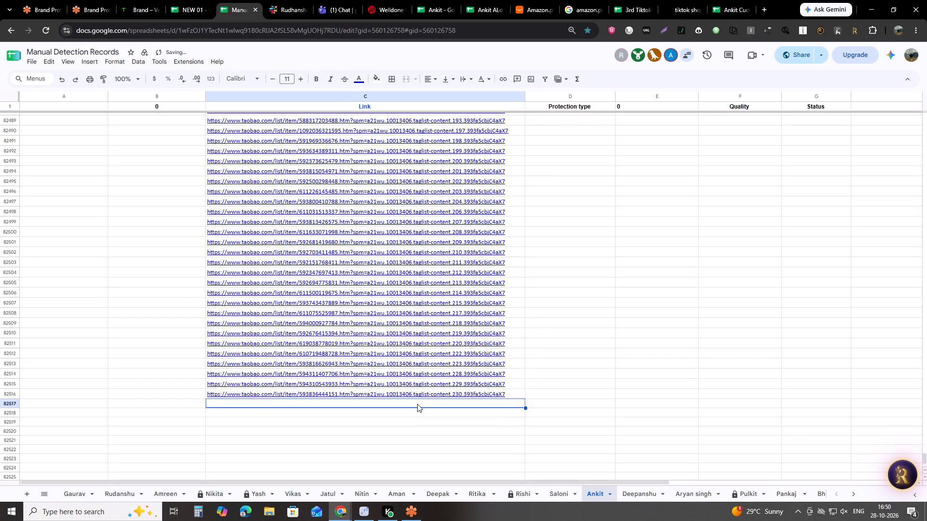
pyautogui.scroll(-3, 354, 370)
pyautogui.rightClick(382, 272)
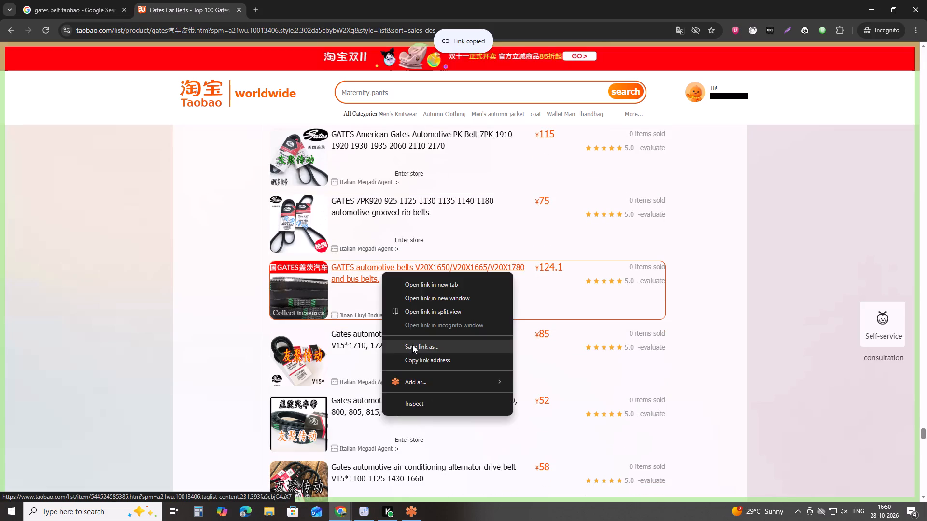
pyautogui.click(419, 358)
pyautogui.hotkey('alt', 'Tab')
pyautogui.hotkey('ctrl', 'v')
# Record the link of the ¥52 Gates automotive belts V15X760, 770, 780, 785 listing in row 82518.
pyautogui.click(442, 413)
pyautogui.hotkey('alt', 'Tab')
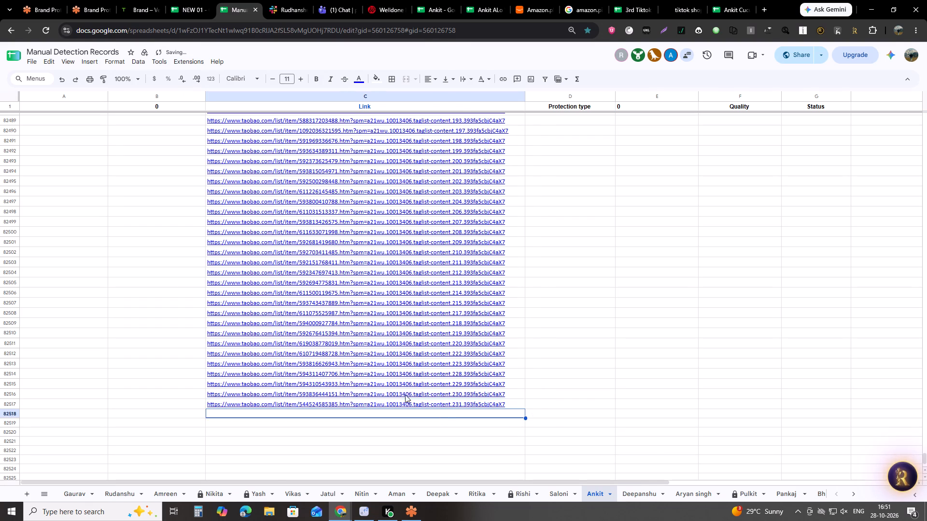
pyautogui.scroll(-2, 283, 353)
pyautogui.scroll(-1, 121, 334)
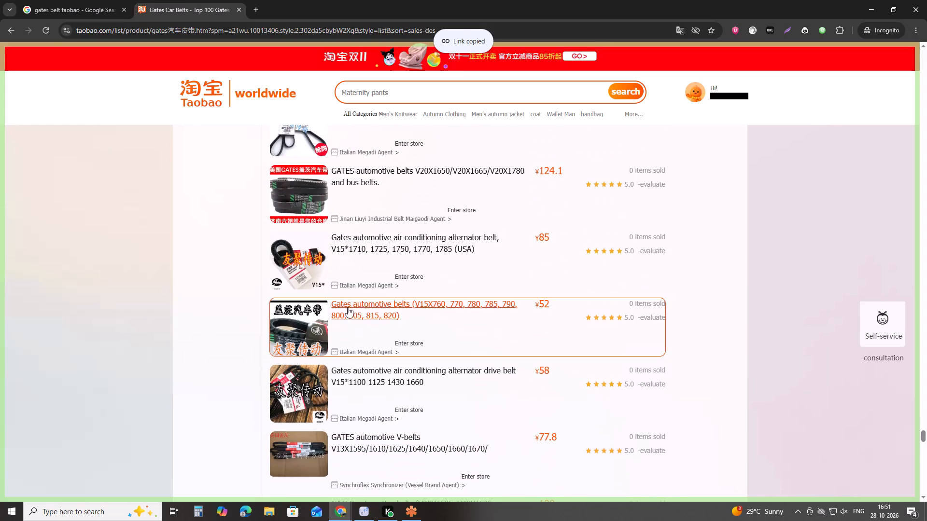
pyautogui.rightClick(364, 305)
pyautogui.click(397, 398)
pyautogui.hotkey('alt', 'Tab')
pyautogui.hotkey('ctrl', 'v')
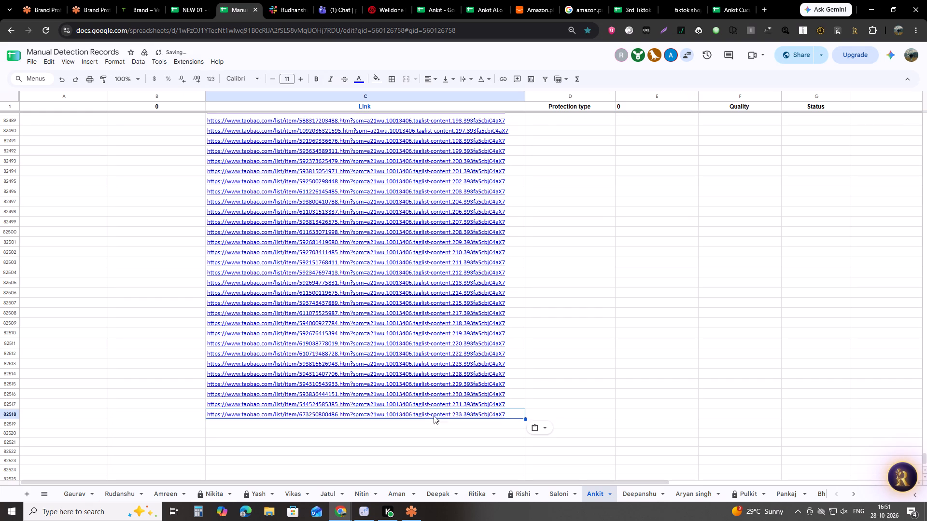
pyautogui.click(433, 422)
pyautogui.hotkey('alt', 'Tab')
pyautogui.rightClick(349, 379)
pyautogui.click(391, 322)
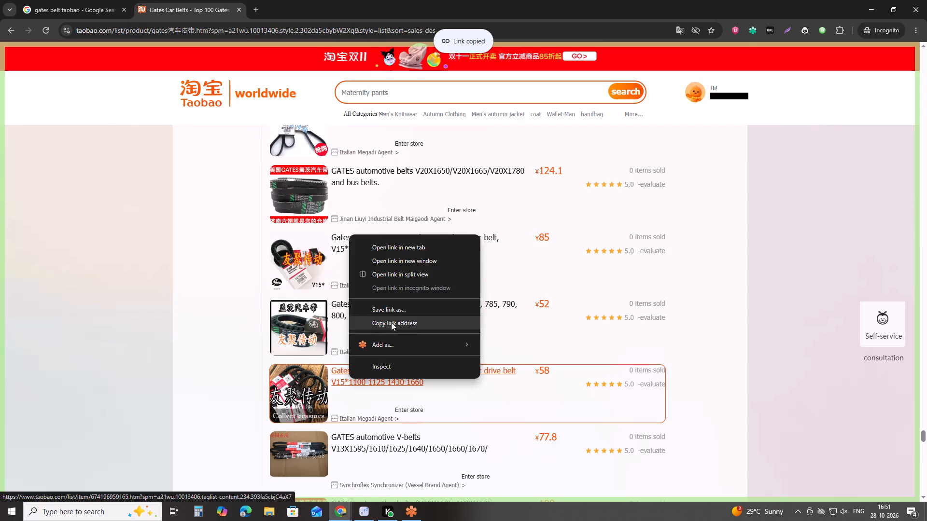
pyautogui.hotkey('alt', 'Tab')
pyautogui.hotkey('ctrl', 'v')
pyautogui.hotkey('ctrl', 'space')
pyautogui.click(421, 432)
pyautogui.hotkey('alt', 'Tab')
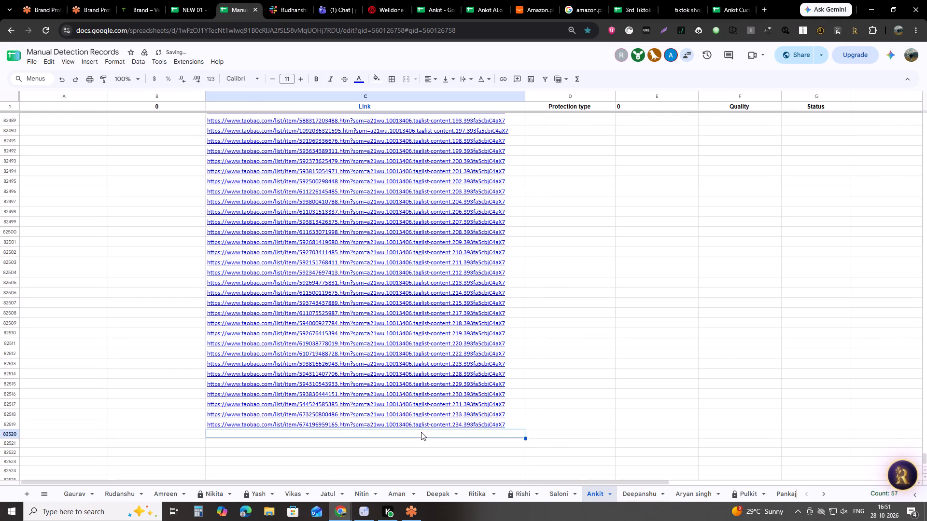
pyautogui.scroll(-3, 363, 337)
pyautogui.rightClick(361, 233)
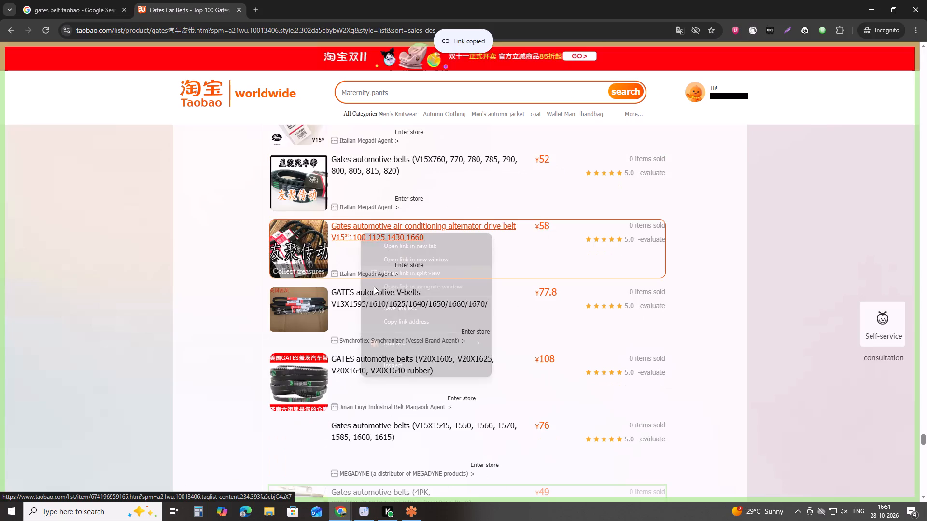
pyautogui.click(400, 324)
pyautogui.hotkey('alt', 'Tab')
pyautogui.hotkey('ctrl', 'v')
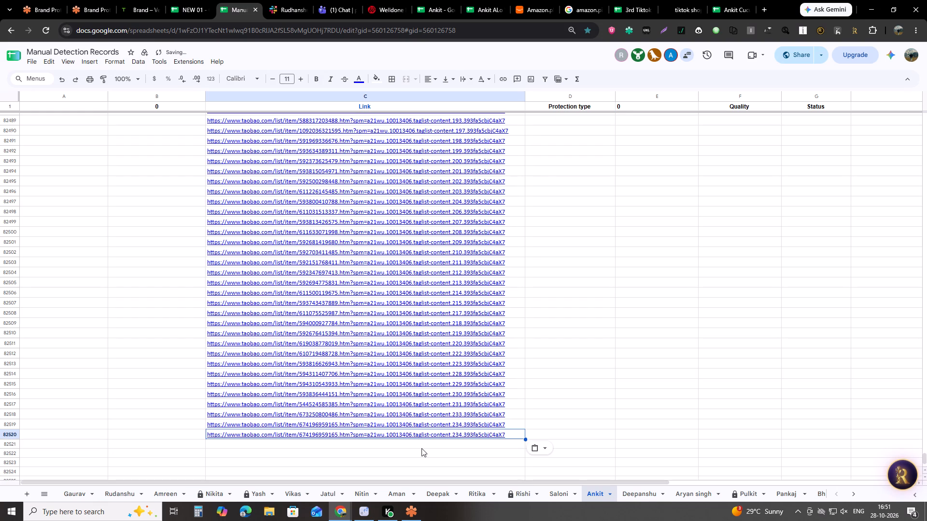
# Replace the duplicate link in row 82520 with the link of the ¥77.8 GATES automotive V-belts V13X1595/1610/1625 listing.
pyautogui.click(421, 448)
pyautogui.hotkey('alt', 'Tab')
pyautogui.rightClick(382, 299)
pyautogui.click(441, 383)
pyautogui.hotkey('alt', 'Tab')
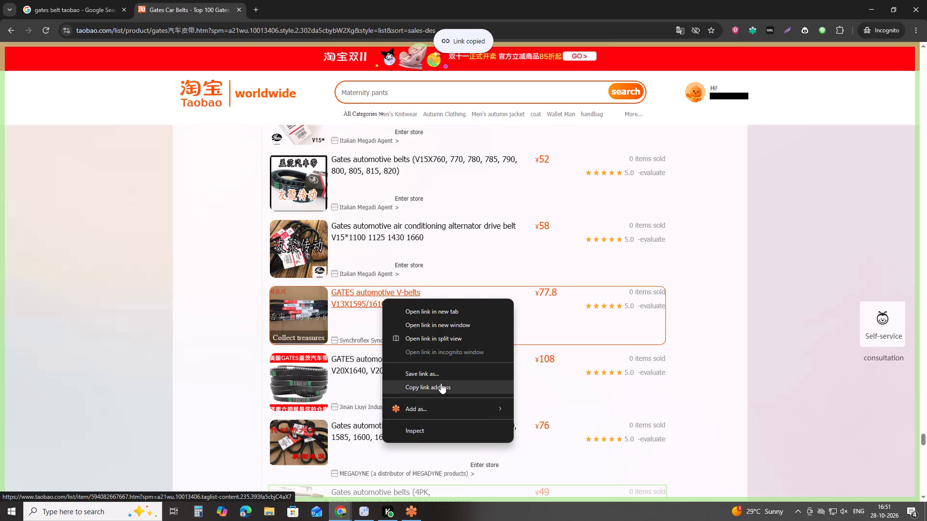
pyautogui.click(420, 434)
pyautogui.hotkey('ctrl', 'v')
# Record the link of the ¥108 GATES automotive belts V20X1605, V20X1625, V20X1640 rubber listing in row 82521.
pyautogui.click(416, 444)
pyautogui.hotkey('alt', 'Tab')
pyautogui.scroll(-1, 357, 301)
pyautogui.rightClick(388, 316)
pyautogui.click(439, 403)
pyautogui.hotkey('alt', 'Tab')
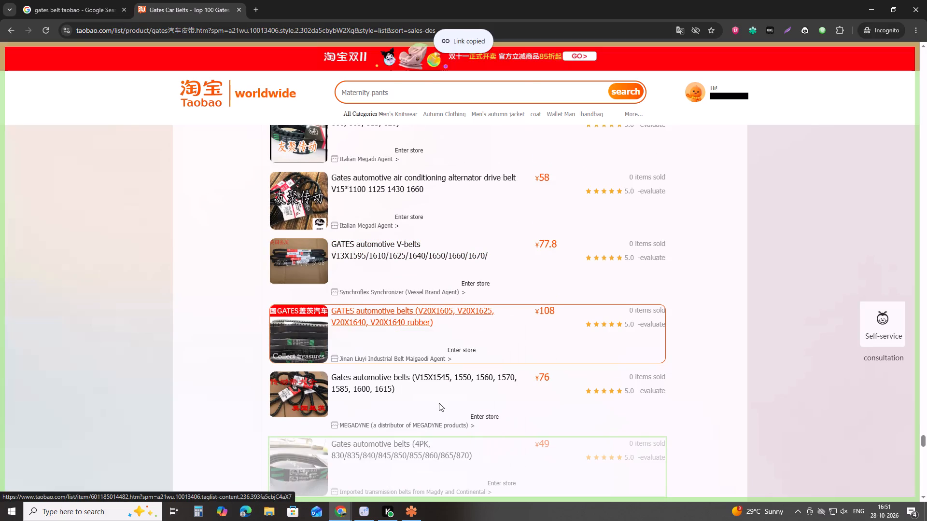
pyautogui.hotkey('ctrl', 'v')
# Record the link of the ¥76 Gates automotive belts V15X1545, 1550, 1560, 1570 listing in row 82522.
pyautogui.click(443, 449)
pyautogui.scroll(-4, 421, 348)
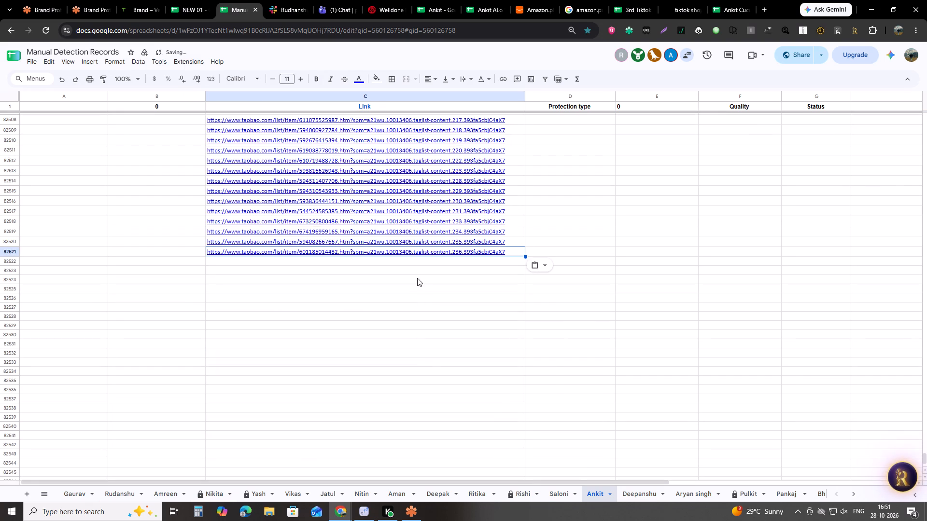
pyautogui.hotkey('alt', 'Tab')
pyautogui.scroll(-2, 330, 340)
pyautogui.rightClick(352, 276)
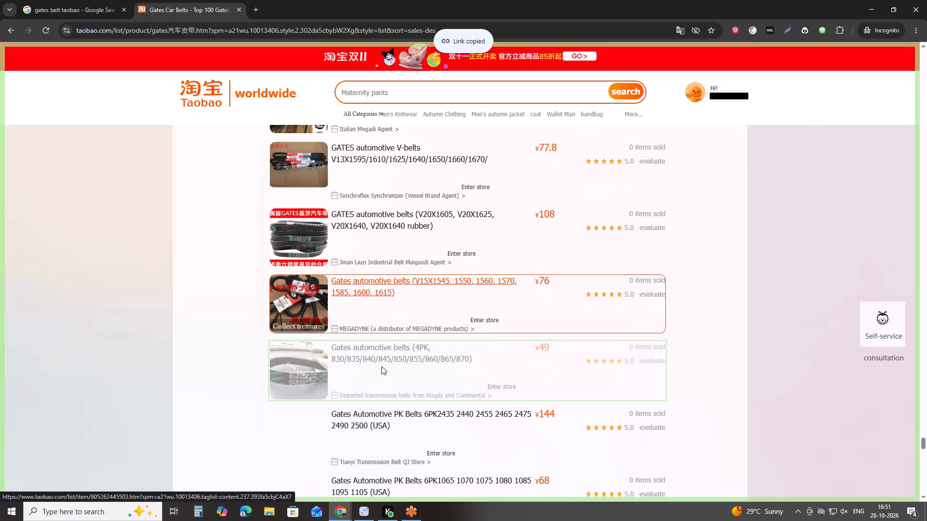
pyautogui.click(389, 368)
pyautogui.hotkey('alt', 'Tab')
pyautogui.click(443, 259)
pyautogui.hotkey('ctrl', 'v')
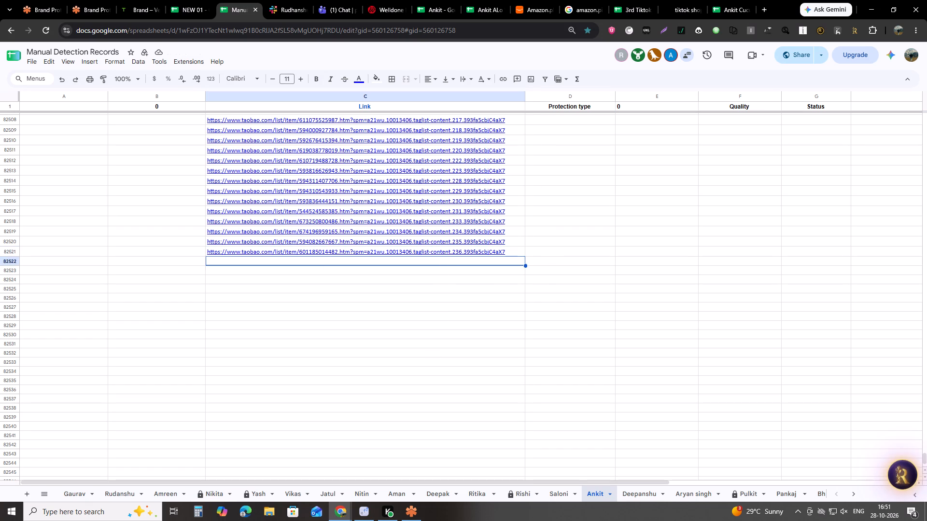
pyautogui.click(443, 270)
pyautogui.hotkey('alt', 'Tab')
pyautogui.scroll(-3, 369, 297)
pyautogui.rightClick(358, 272)
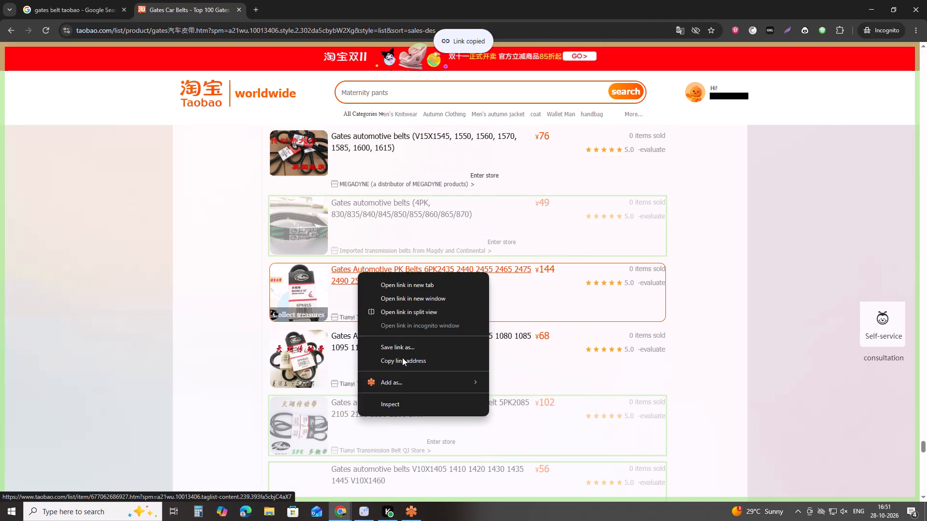
pyautogui.click(403, 357)
pyautogui.hotkey('alt', 'Tab')
pyautogui.hotkey('ctrl', 'v')
pyautogui.click(424, 279)
pyautogui.hotkey('alt', 'Tab')
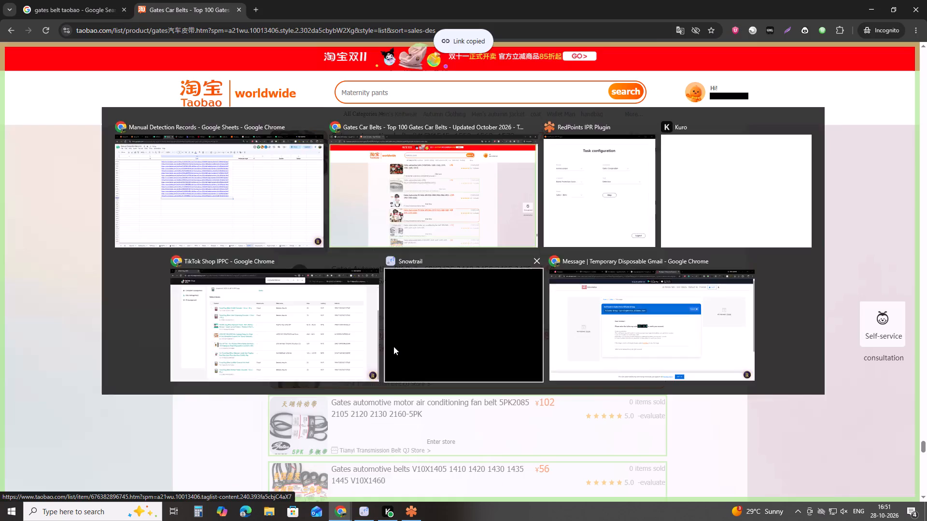
pyautogui.rightClick(365, 342)
pyautogui.click(416, 430)
pyautogui.hotkey('alt', 'Tab')
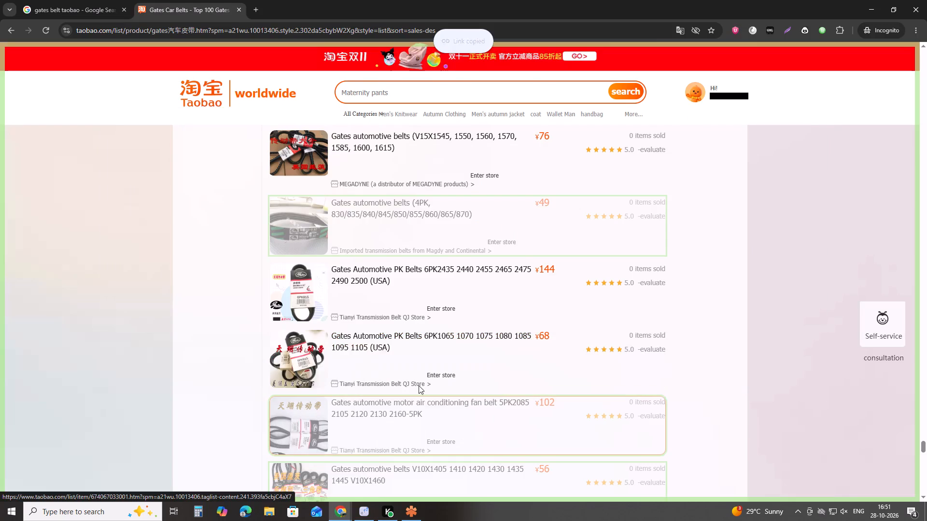
pyautogui.hotkey('ctrl', 'v')
# Record the link of the unhighlighted ¥173 GATES automotive belts 2AV13X1835/1875/1905/1925 listing in row 82525.
pyautogui.click(430, 294)
pyautogui.hotkey('alt', 'Tab')
pyautogui.scroll(-8, 368, 338)
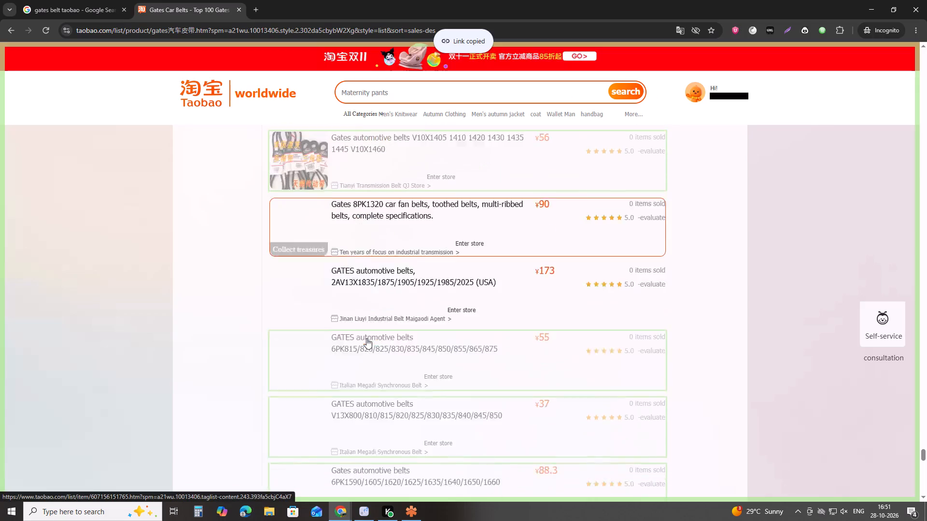
pyautogui.scroll(1, 344, 318)
pyautogui.rightClick(361, 270)
pyautogui.click(402, 359)
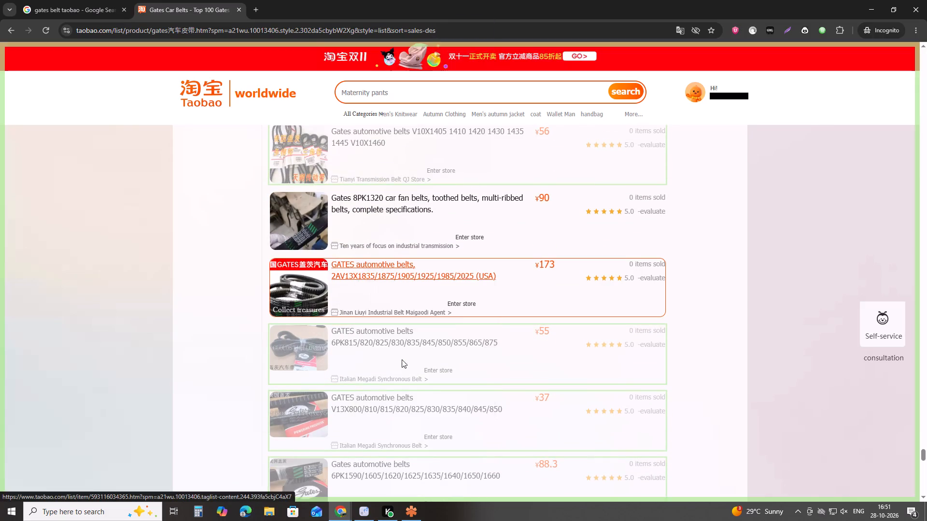
pyautogui.hotkey('alt', 'Tab')
pyautogui.hotkey('ctrl', 'v')
pyautogui.hotkey('ctrl', 'space')
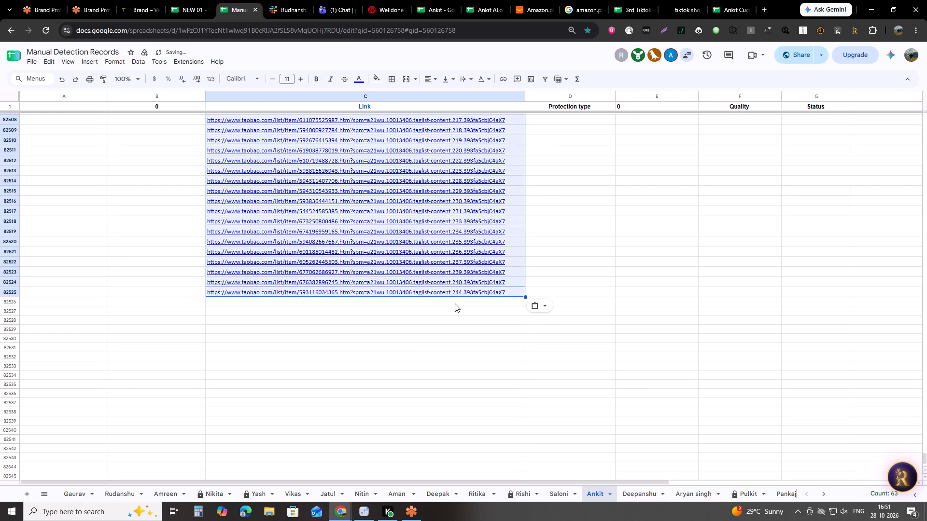
# Record the link of the ¥90 Gates 8PK1320 car fan belts, toothed belts, multi-ribbed belts listing in row 82526.
pyautogui.click(455, 303)
pyautogui.hotkey('alt', 'Tab')
pyautogui.rightClick(375, 206)
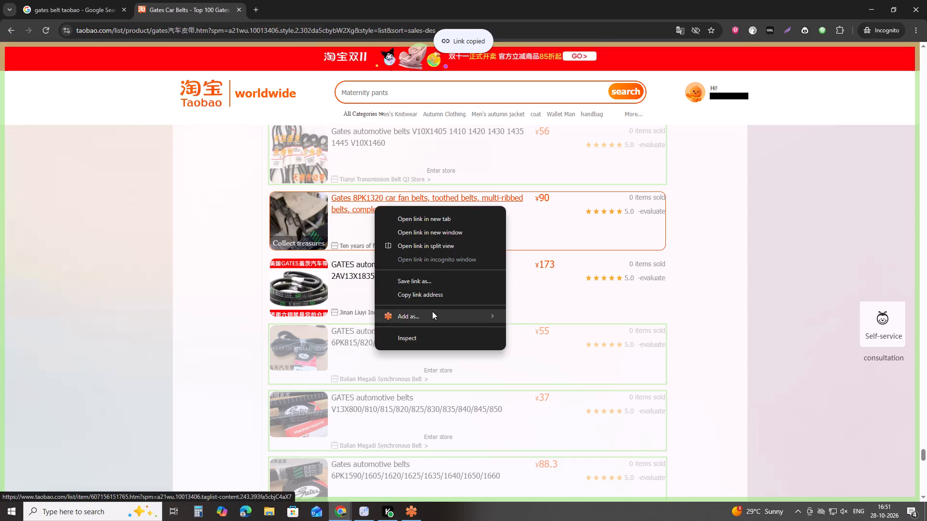
pyautogui.click(429, 300)
pyautogui.hotkey('alt', 'Tab')
pyautogui.hotkey('ctrl', 'v')
# Record the link of the unhighlighted ¥78.2 Genuine Gates automotive belts V13X2060/2090/2110 listing in row 82527.
pyautogui.click(424, 311)
pyautogui.hotkey('alt', 'Tab')
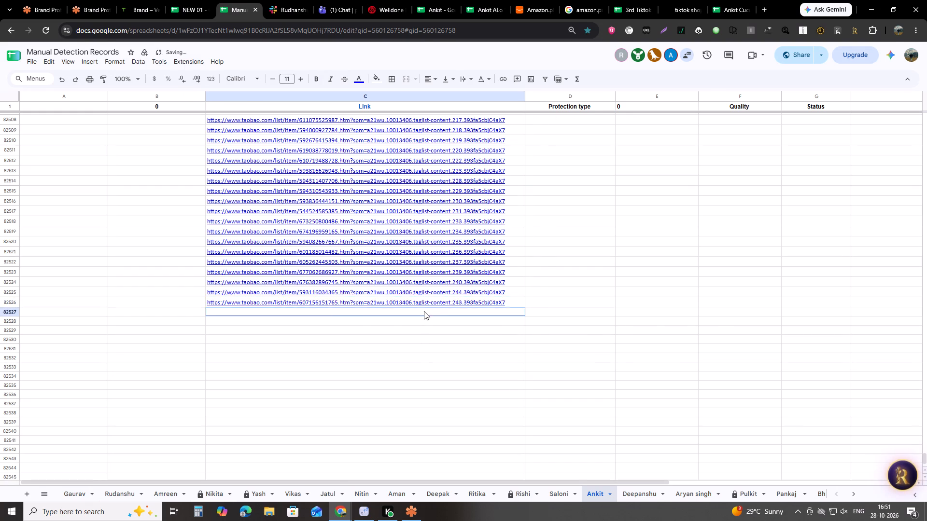
pyautogui.scroll(-4, 344, 359)
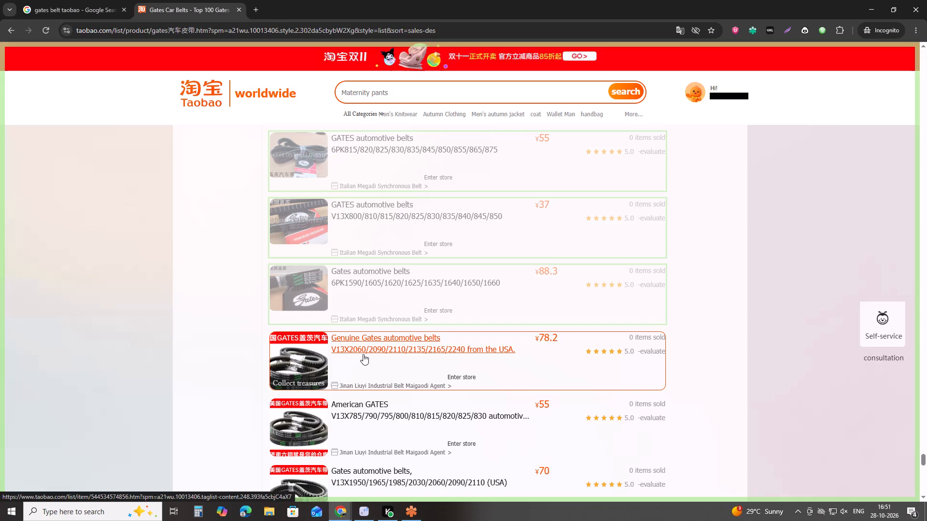
pyautogui.rightClick(363, 351)
pyautogui.click(412, 439)
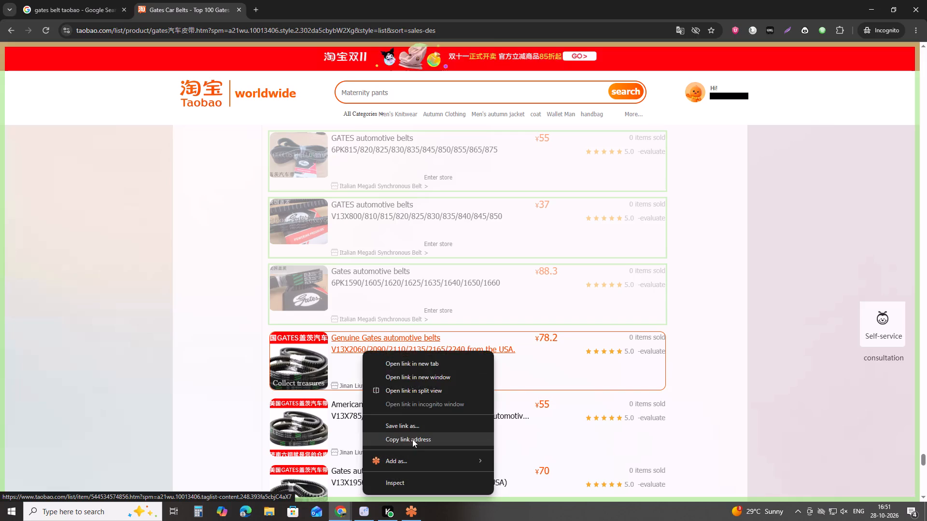
pyautogui.hotkey('alt', 'Tab')
pyautogui.hotkey('ctrl', 'v')
# Record the link of the next unhighlighted Gates belt listing in row 82528.
pyautogui.click(422, 320)
pyautogui.hotkey('alt', 'Tab')
pyautogui.scroll(-1, 377, 353)
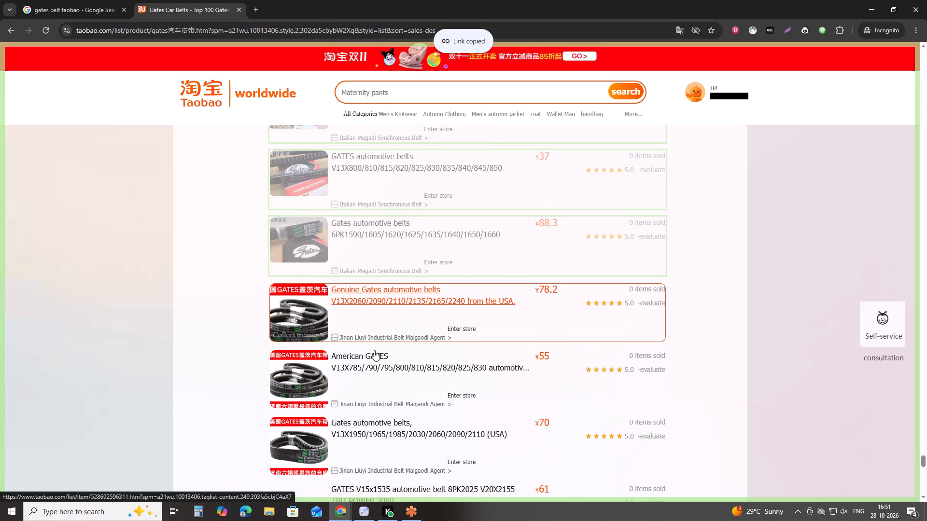
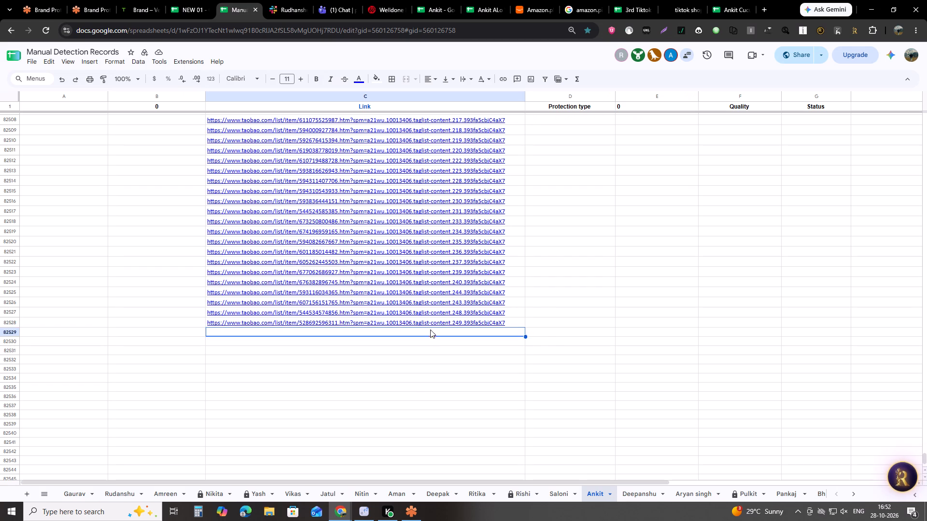
# Record the link of the ¥70 Gates automotive belts V13X1950/1965/1985/2030/2060/2090/2110 listing in row 82529.
pyautogui.hotkey('ctrl', 'v')
pyautogui.click(430, 341)
# Record the link of the ¥61 GATES V15x1535 automotive belt 8PK2025 V20X2155 listing in row 82530.
pyautogui.hotkey('alt', 'Tab')
pyautogui.scroll(-2, 326, 344)
pyautogui.rightClick(357, 302)
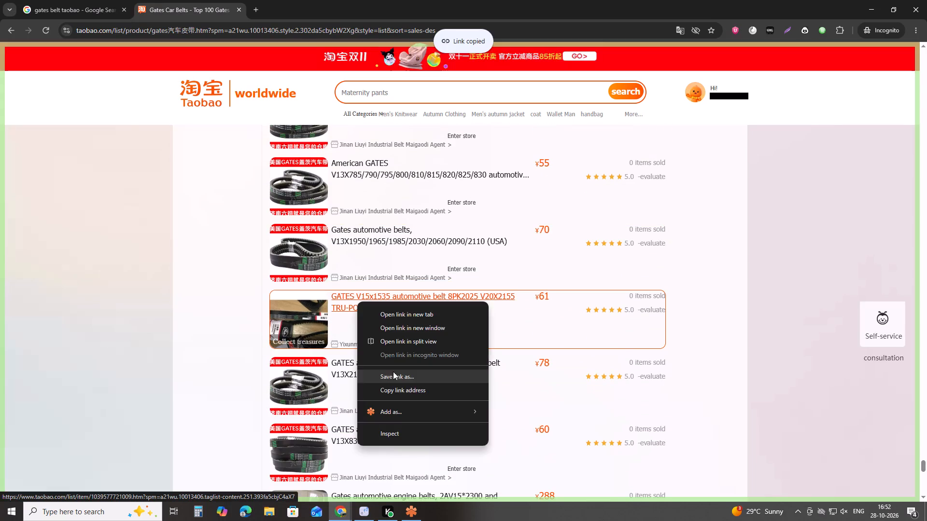
pyautogui.click(396, 384)
pyautogui.hotkey('alt', 'Tab')
pyautogui.hotkey('ctrl', 'v')
pyautogui.hotkey('ctrl', 'space')
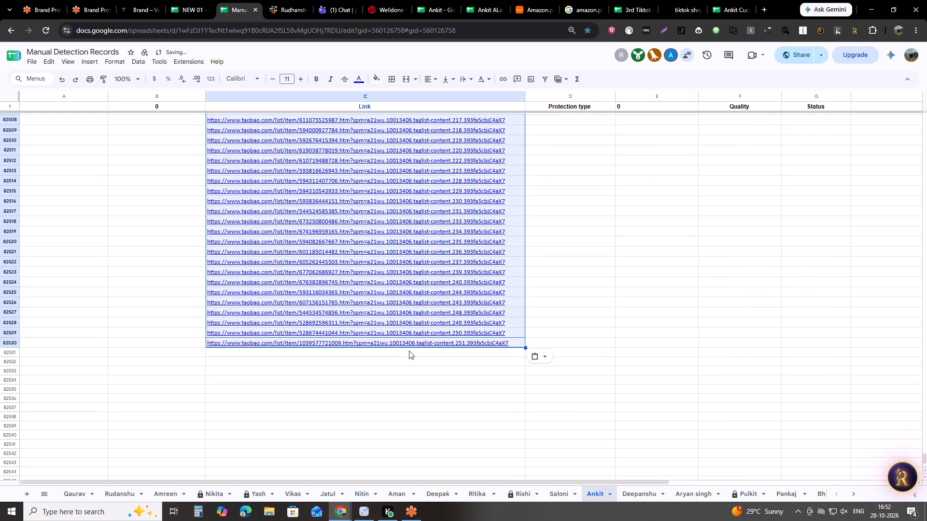
pyautogui.click(409, 351)
# Record the link of the ¥60 GATES automotive belts, American brand, V13X835/840/845/850/855/860/865/870/875 listing in row 82531.
pyautogui.hotkey('alt', 'Tab')
pyautogui.scroll(-2, 391, 353)
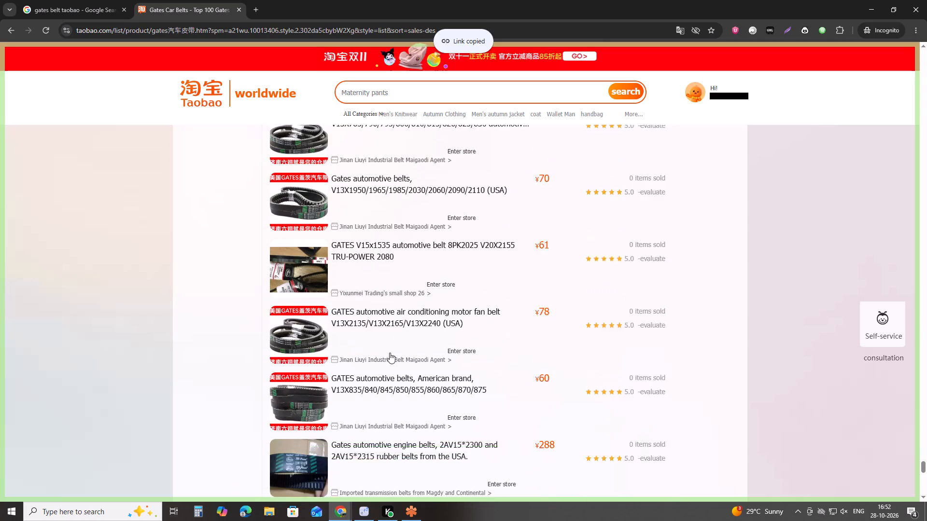
pyautogui.rightClick(368, 353)
pyautogui.rightClick(377, 333)
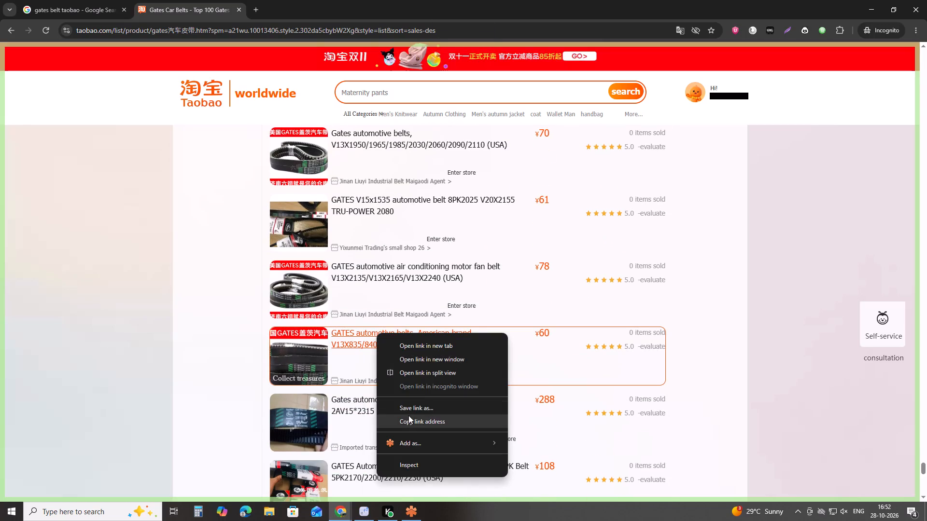
pyautogui.click(415, 426)
pyautogui.hotkey('alt', 'Tab')
pyautogui.hotkey('ctrl', 'v')
pyautogui.click(410, 360)
# Record the link of the ¥288 Gates automotive engine belts 2AV15*2300 and 2AV15*2315 listing in row 82532.
pyautogui.hotkey('alt', 'Tab')
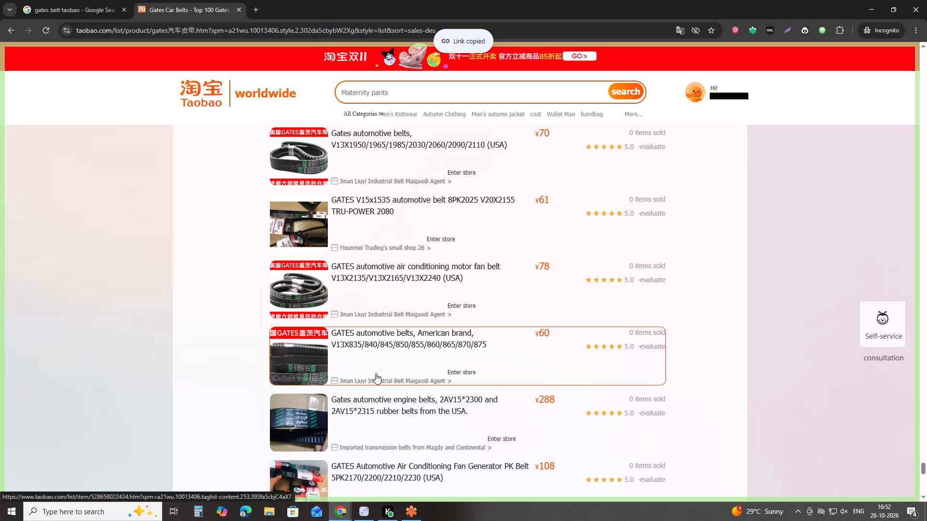
pyautogui.rightClick(369, 406)
pyautogui.click(421, 347)
pyautogui.hotkey('alt', 'Tab')
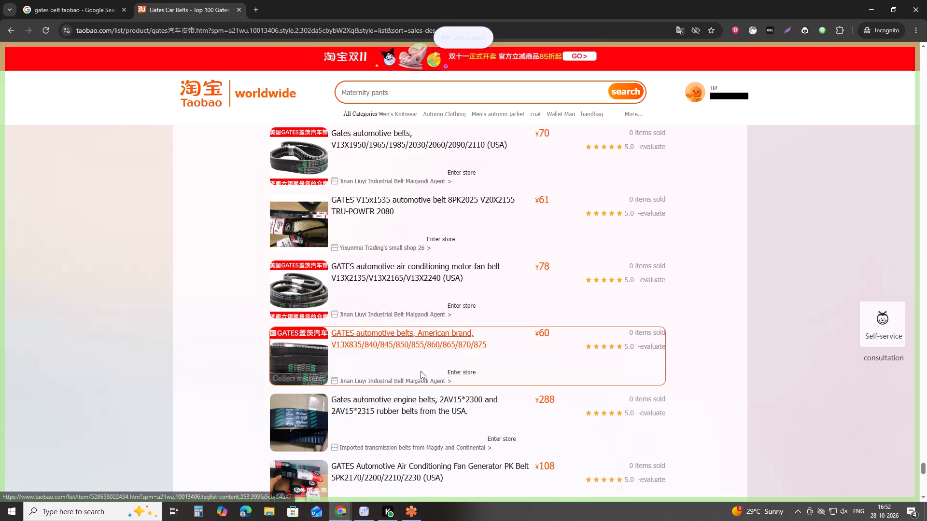
pyautogui.hotkey('ctrl', 'v')
# Review the block of recorded Taobao links in the Link column from its first row onward.
pyautogui.hotkey('ctrl', 'space')
pyautogui.scroll(6, 424, 376)
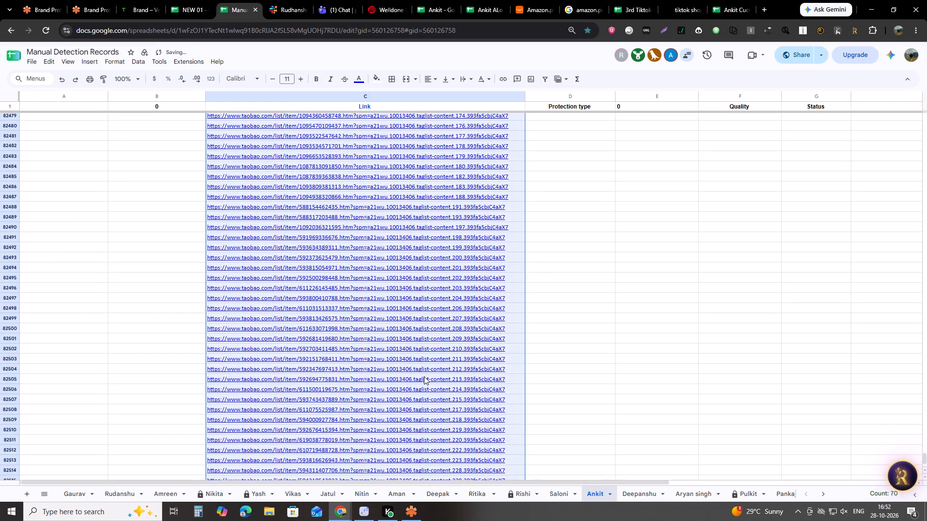
pyautogui.scroll(11, 424, 376)
pyautogui.click(163, 326)
pyautogui.scroll(1, 326, 331)
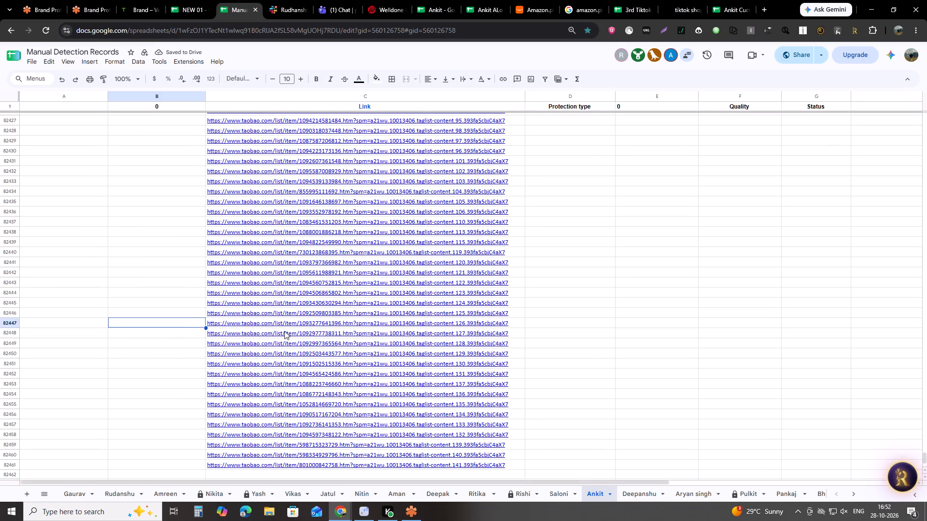
pyautogui.scroll(5, 284, 331)
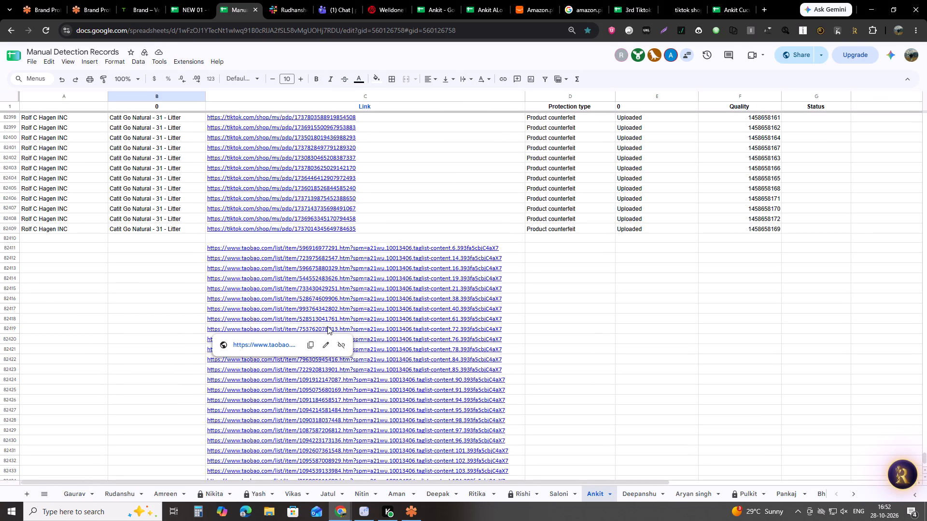
pyautogui.scroll(-6, 327, 325)
pyautogui.scroll(-13, 285, 345)
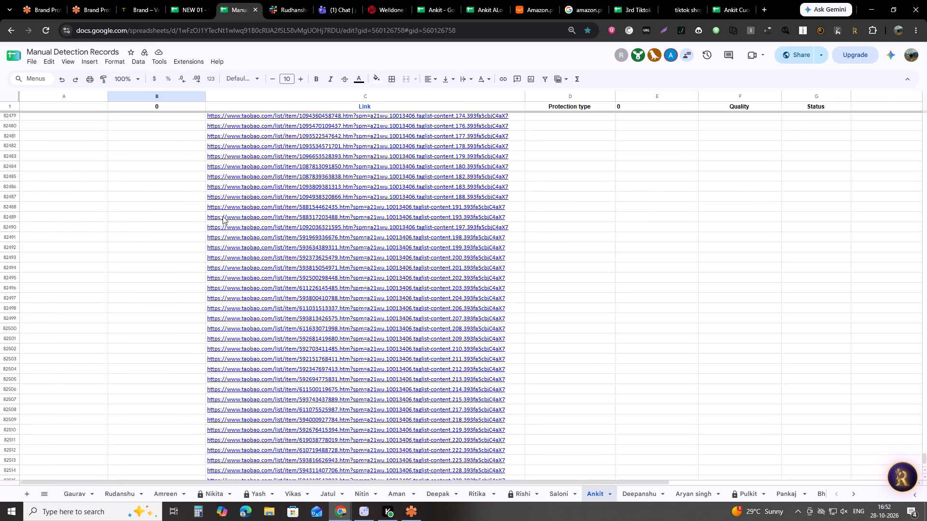
pyautogui.scroll(-2, 223, 216)
# Switch to the TikTok Shop IPPC complaint and enlarge the Fluval Bug Bites Cichlid Granules product image.
pyautogui.click(56, 0)
pyautogui.hotkey('alt', 'Tab')
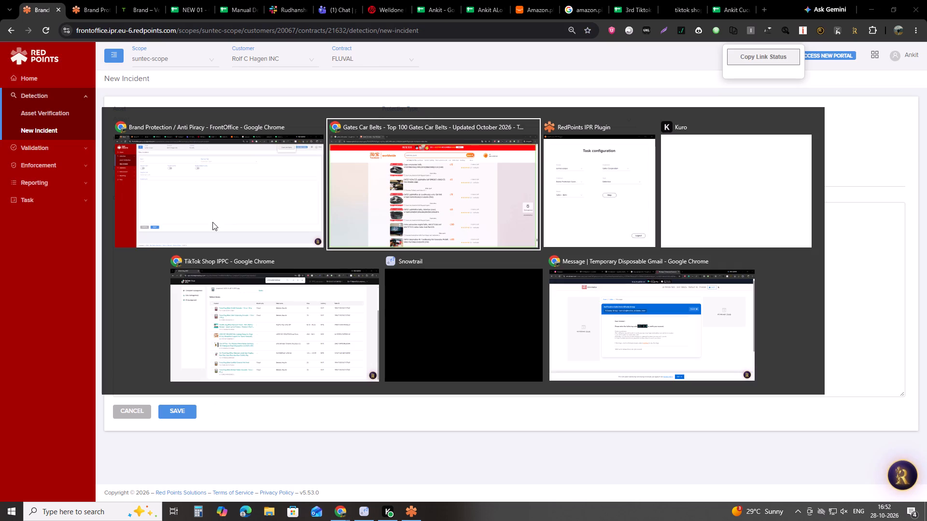
pyautogui.keyDown('alt'); pyautogui.click(235, 335); pyautogui.keyUp('alt')
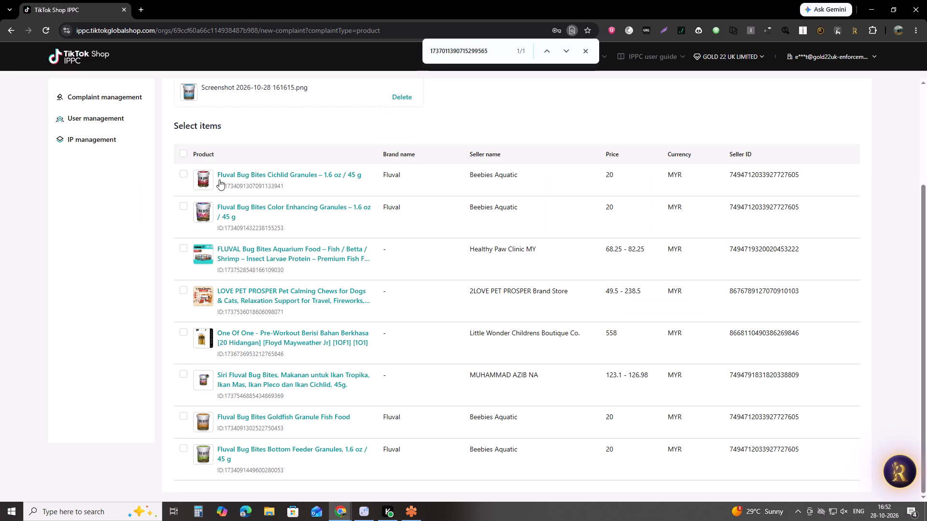
pyautogui.click(196, 174)
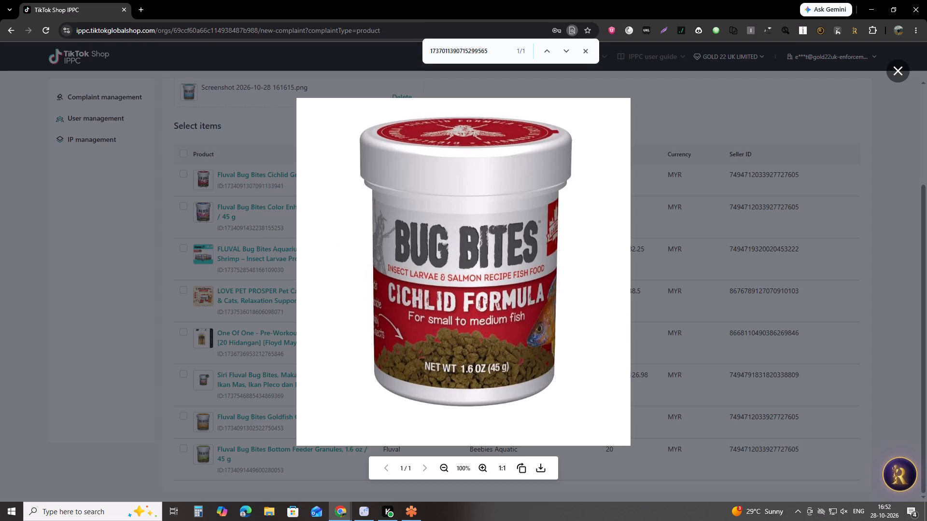
# Open official image Image_023 (Fluval - 31 - Bug Bites) in the Red Points backoffice for comparison with the TikTok product image.
pyautogui.hotkey('alt', 'Tab')
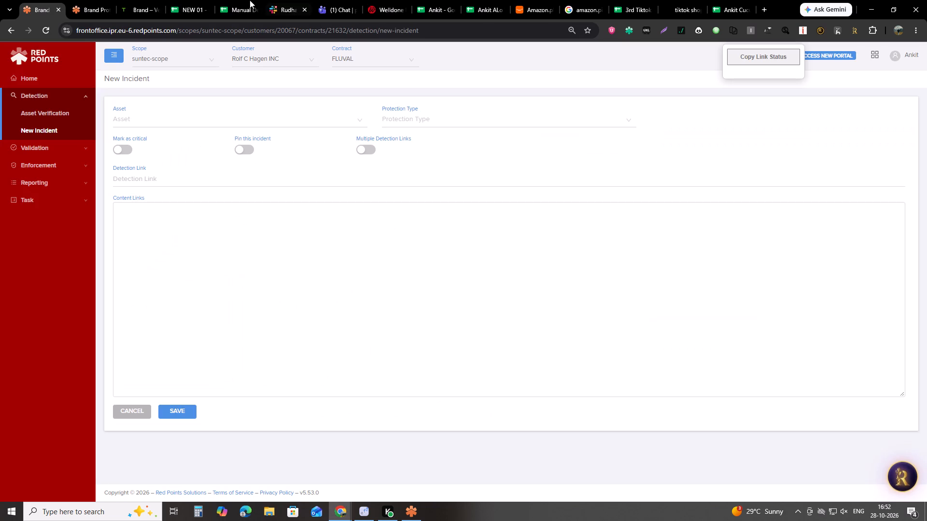
pyautogui.click(98, 0)
pyautogui.click(836, 382)
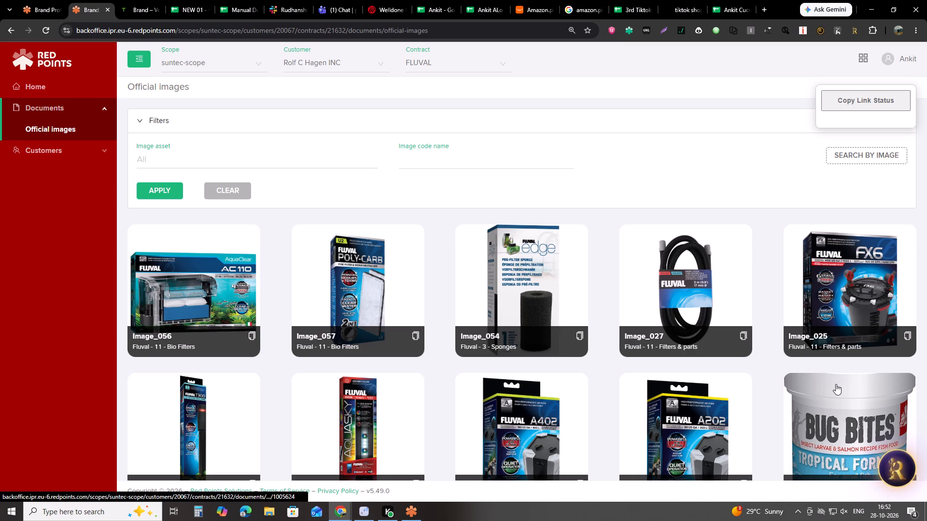
pyautogui.click(832, 417)
pyautogui.scroll(-1, 669, 392)
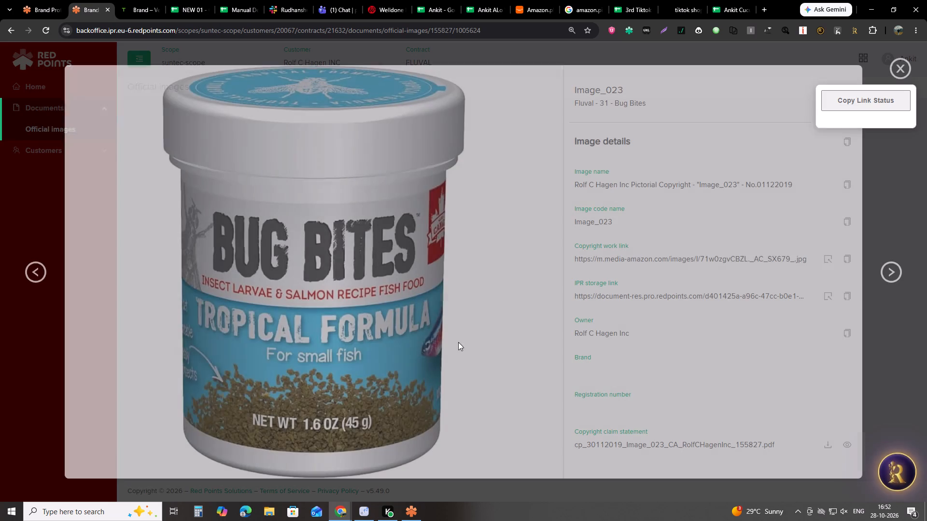
pyautogui.hotkey('alt', 'Tab')
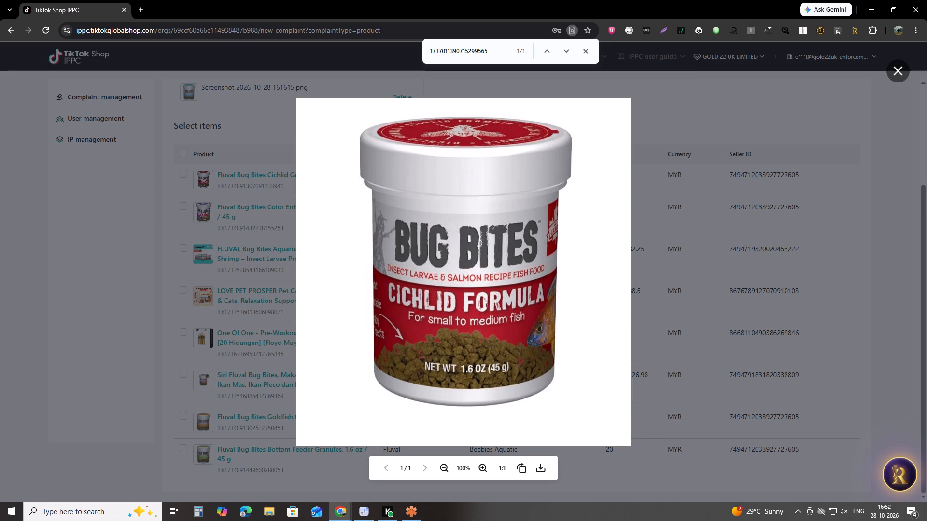
pyautogui.hotkey('alt', 'Tab')
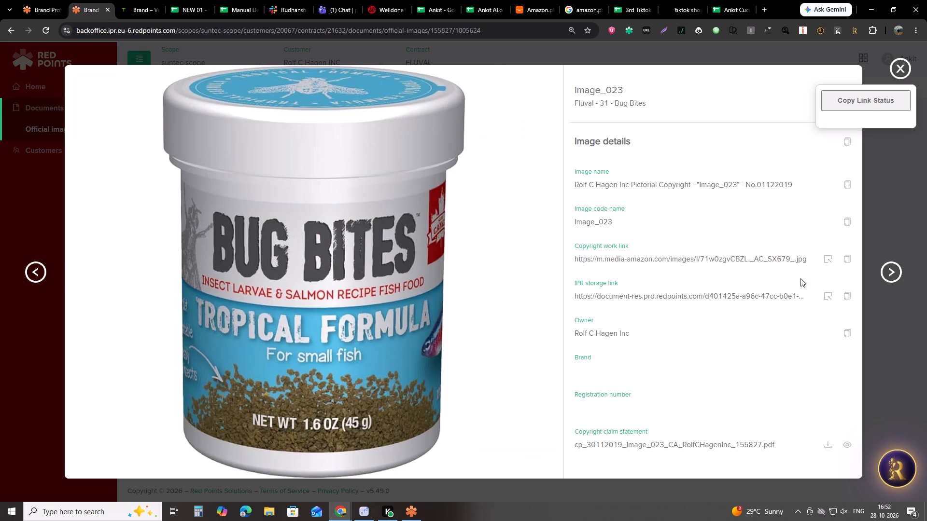
pyautogui.click(921, 205)
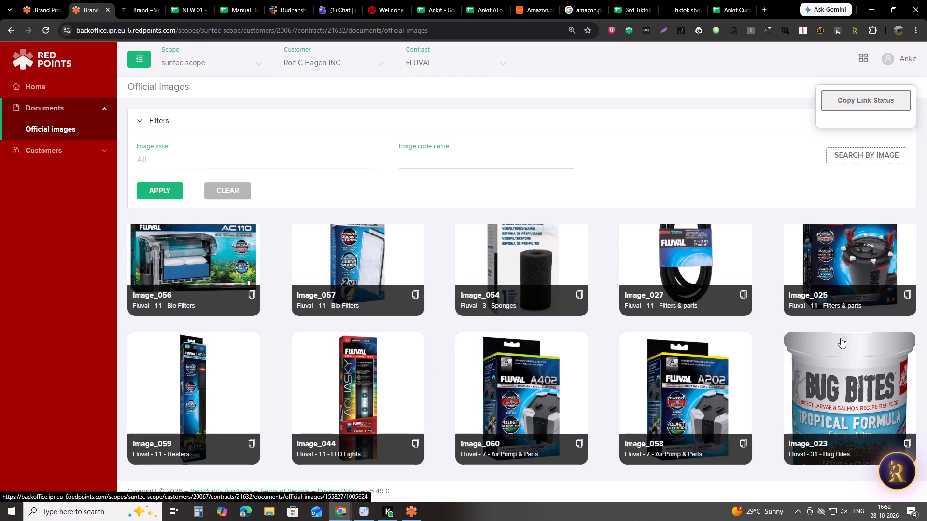
pyautogui.click(839, 362)
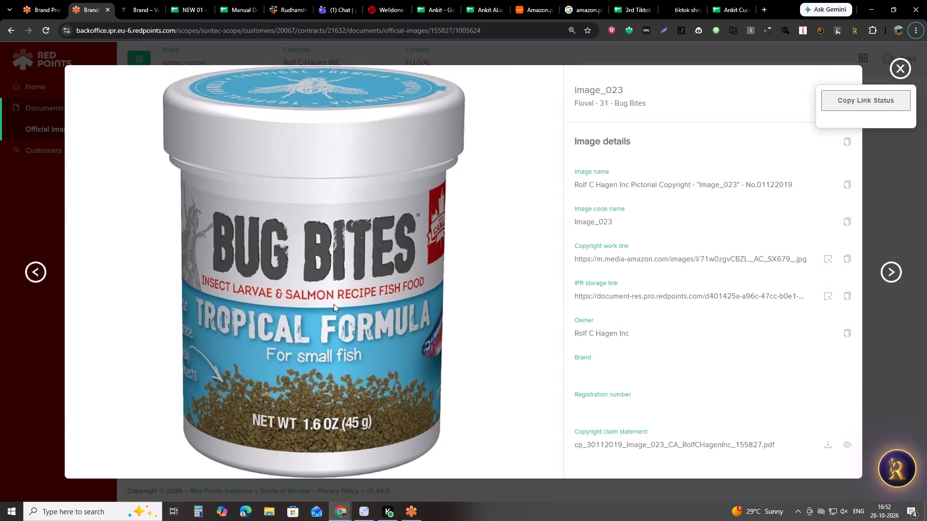
# Compare the TikTok Cichlid Formula jar image with official image Image_023, checking packaging design and the Bug Bites asset name.
pyautogui.hotkey('alt', 'Tab')
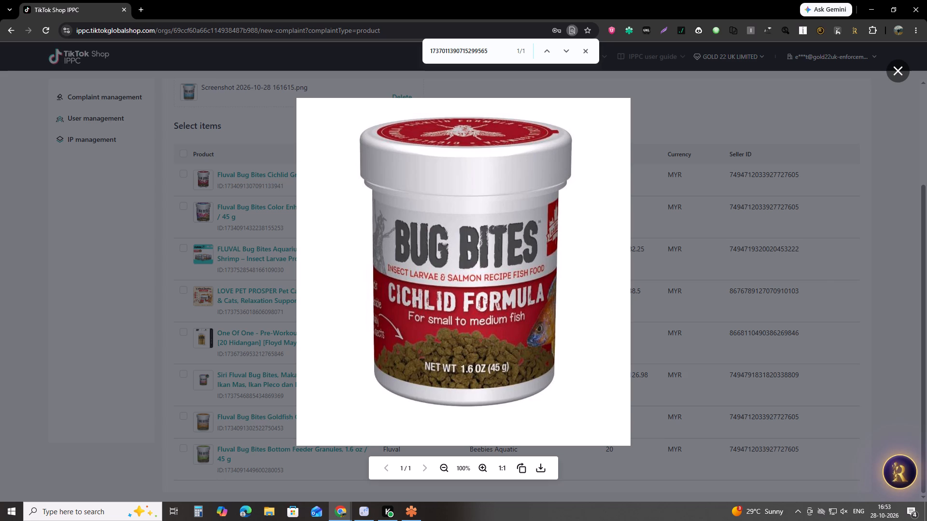
pyautogui.hotkey('alt', 'Tab')
pyautogui.hotkey('alt', 'Tab')
pyautogui.hotkey('alt', 'Tab')
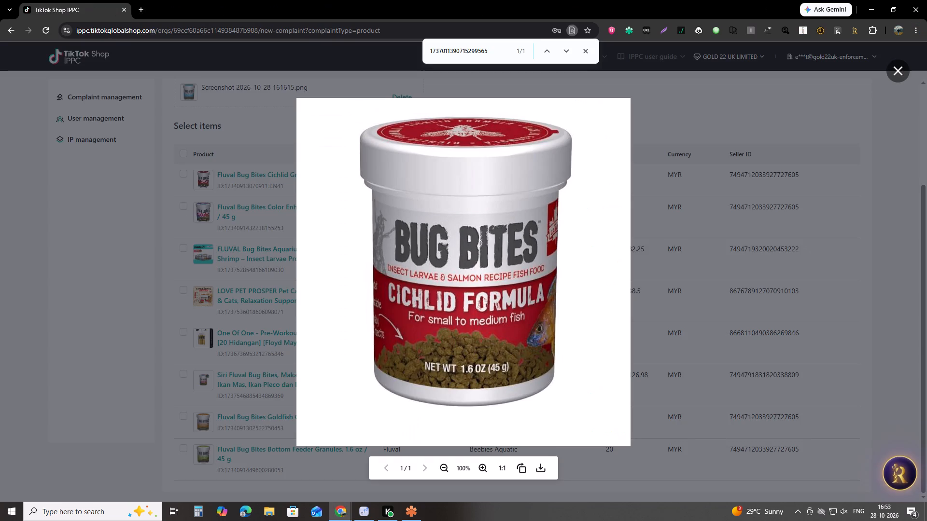
pyautogui.hotkey('alt', 'Tab')
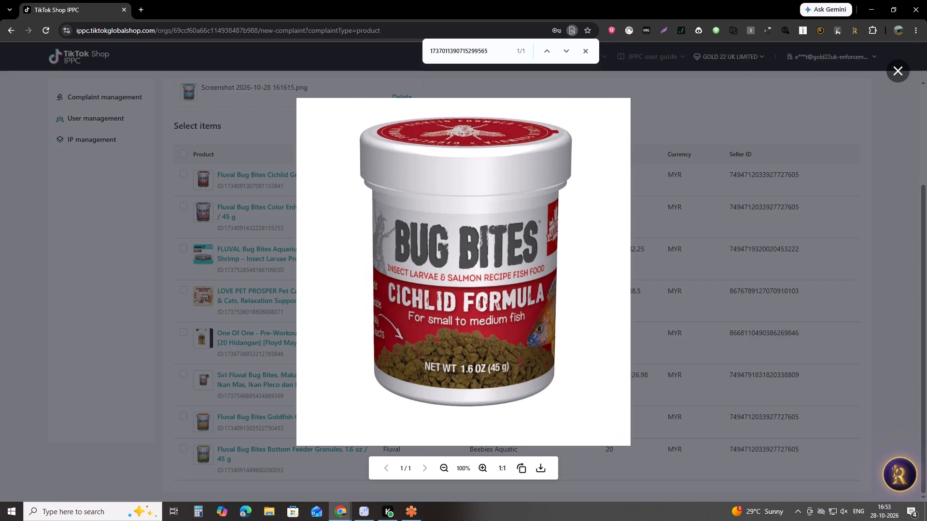
pyautogui.hotkey('alt', 'Tab')
pyautogui.hotkey('alt', 'Tab')
pyautogui.hotkey('alt', 'Tab')
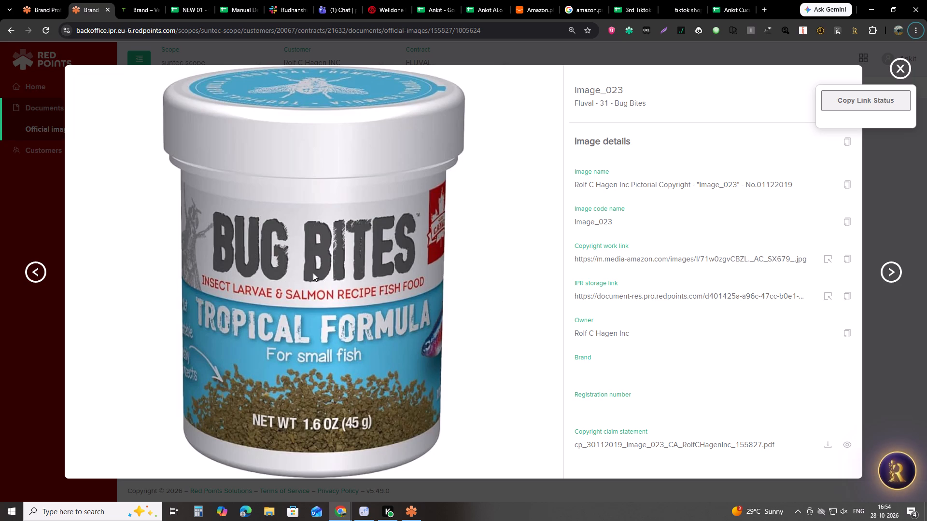
pyautogui.hotkey('alt', 'Tab')
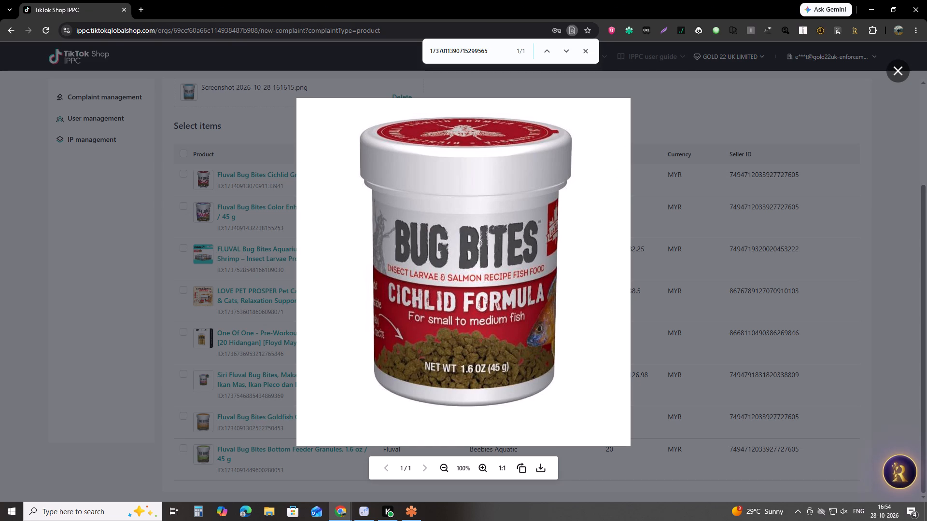
pyautogui.hotkey('alt', 'Tab')
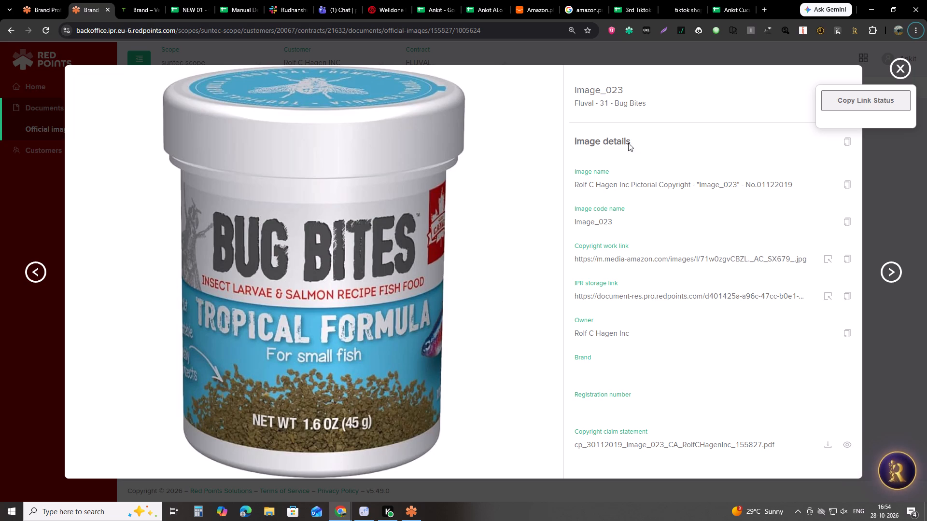
pyautogui.moveTo(620, 107); pyautogui.dragTo(655, 108)
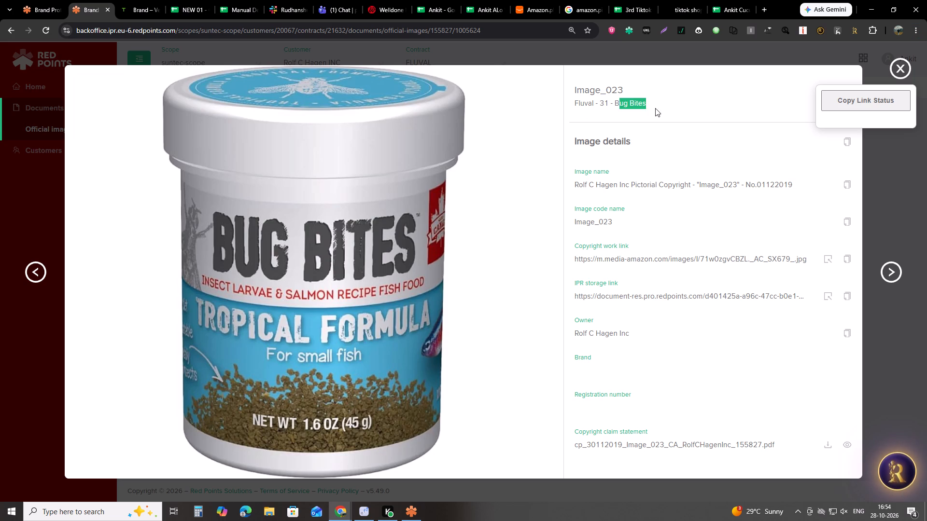
pyautogui.moveTo(655, 108); pyautogui.dragTo(655, 109)
pyautogui.hotkey('alt', 'Tab')
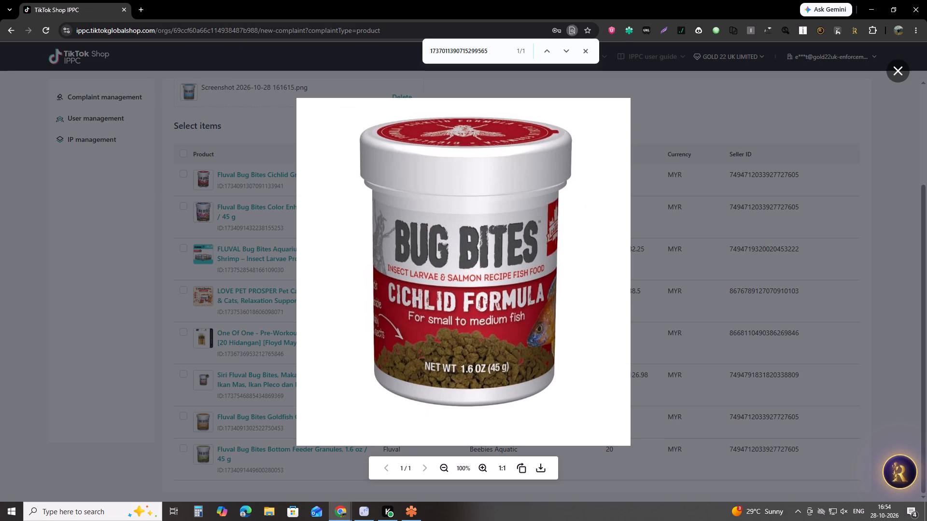
pyautogui.hotkey('alt', 'Tab')
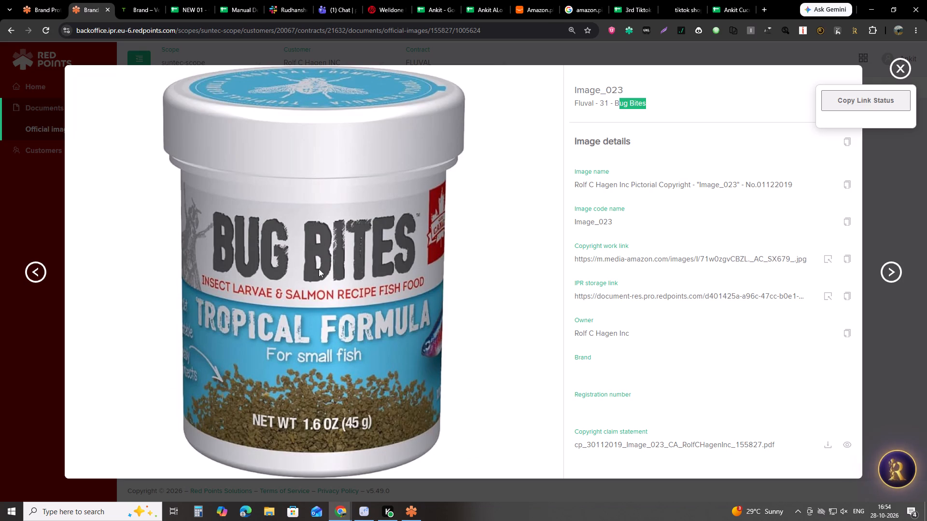
pyautogui.click(234, 242)
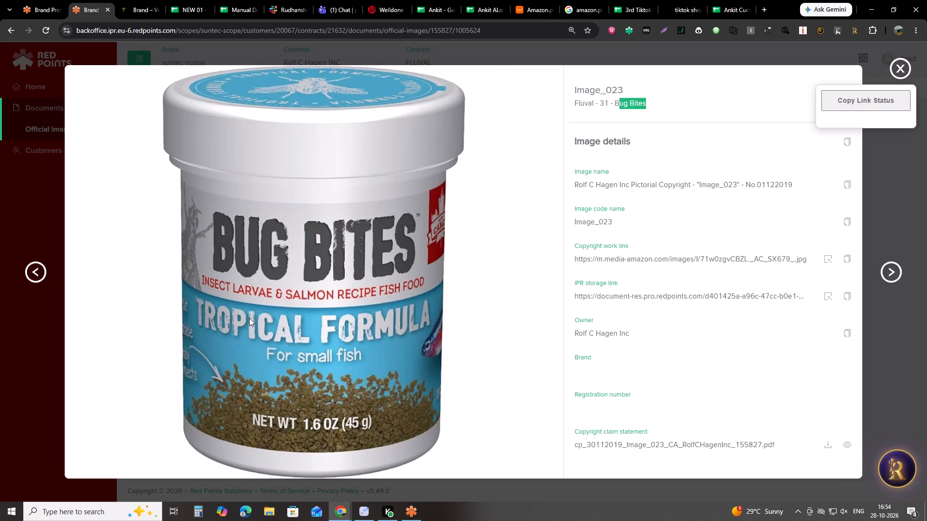
pyautogui.hotkey('alt', 'Tab')
pyautogui.click(744, 113)
pyautogui.click(241, 176)
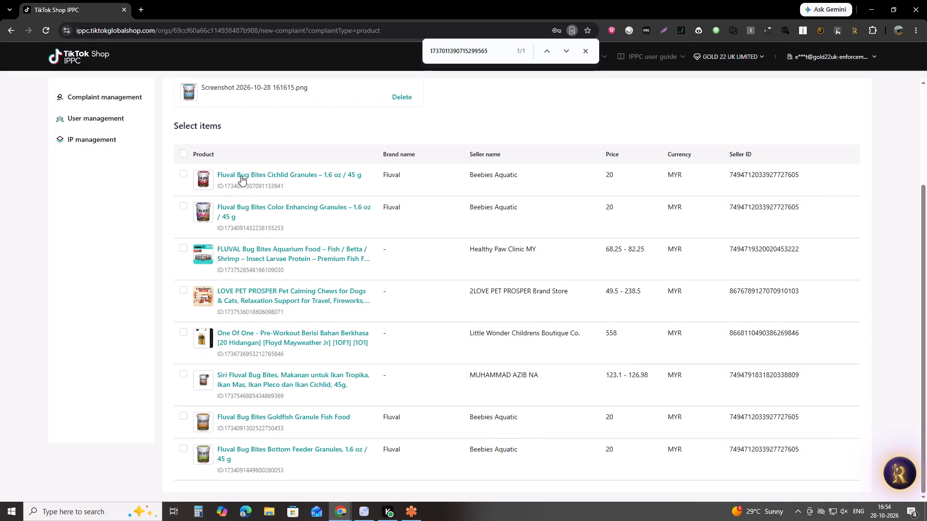
pyautogui.keyDown('alt'); pyautogui.click(564, 111); pyautogui.keyUp('alt')
pyautogui.hotkey('alt', 'Tab')
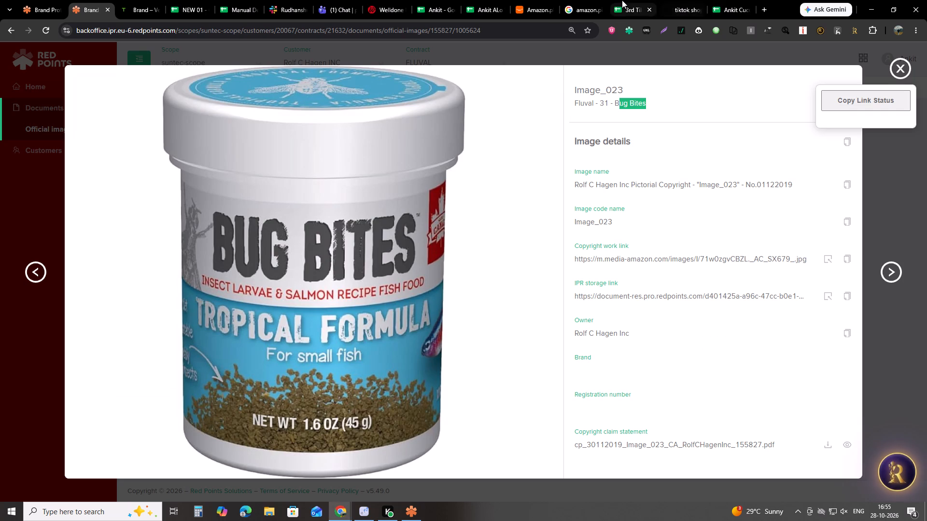
pyautogui.click(622, 0)
pyautogui.click(311, 205)
pyautogui.hotkey('ctrl', 'v')
pyautogui.click(312, 217)
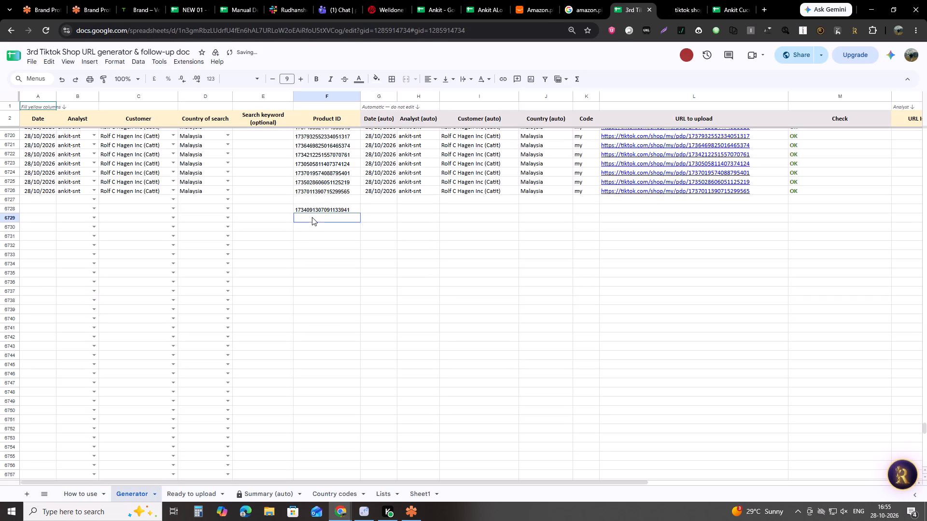
pyautogui.hotkey('alt', 'Tab')
pyautogui.click(193, 243)
pyautogui.click(249, 212)
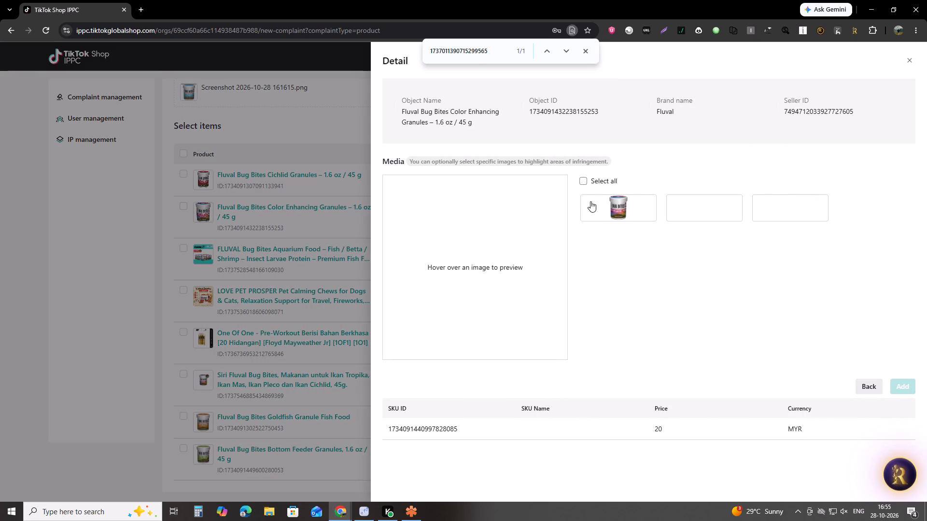
pyautogui.click(603, 201)
pyautogui.click(617, 202)
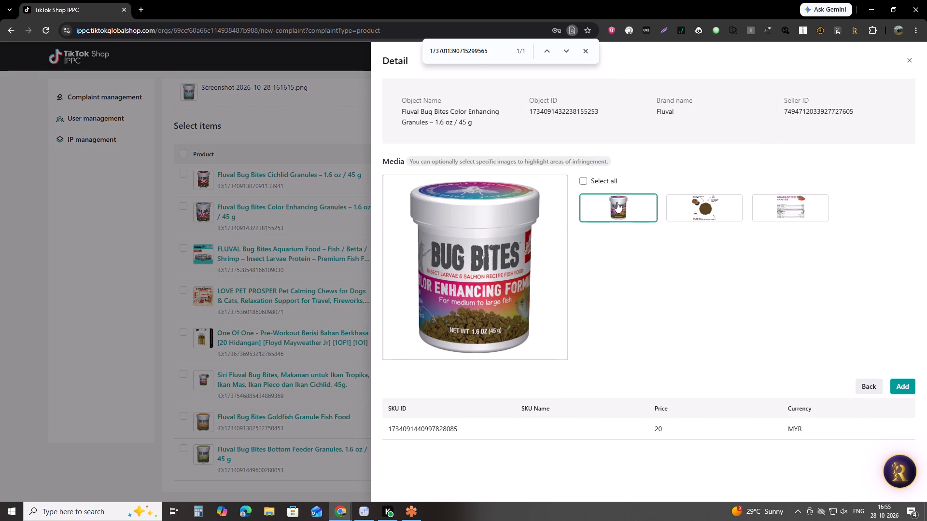
pyautogui.keyDown('alt'); pyautogui.click(562, 115); pyautogui.keyUp('alt')
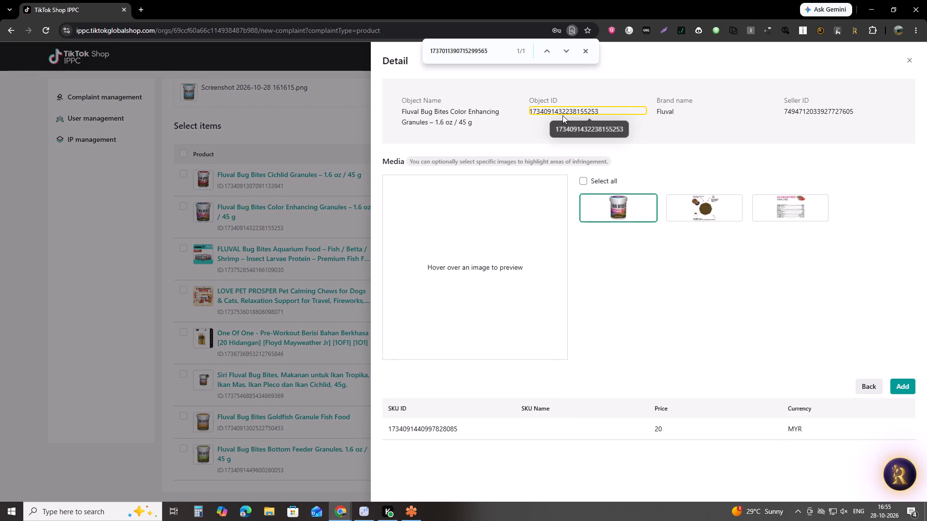
# Return to the TikTok Shop URL generator sheet and undo the Product ID entry in row 6728.
pyautogui.hotkey('alt', 'Tab')
pyautogui.hotkey('ctrl', 'z')
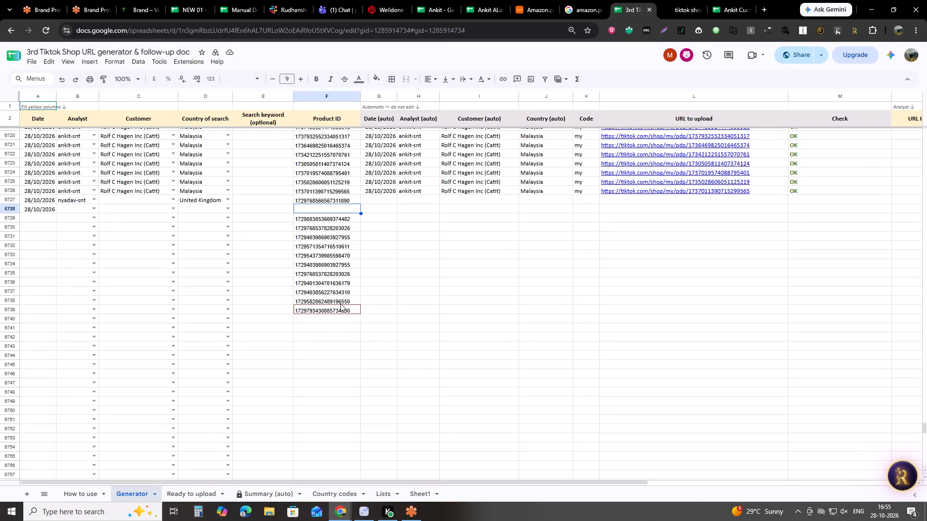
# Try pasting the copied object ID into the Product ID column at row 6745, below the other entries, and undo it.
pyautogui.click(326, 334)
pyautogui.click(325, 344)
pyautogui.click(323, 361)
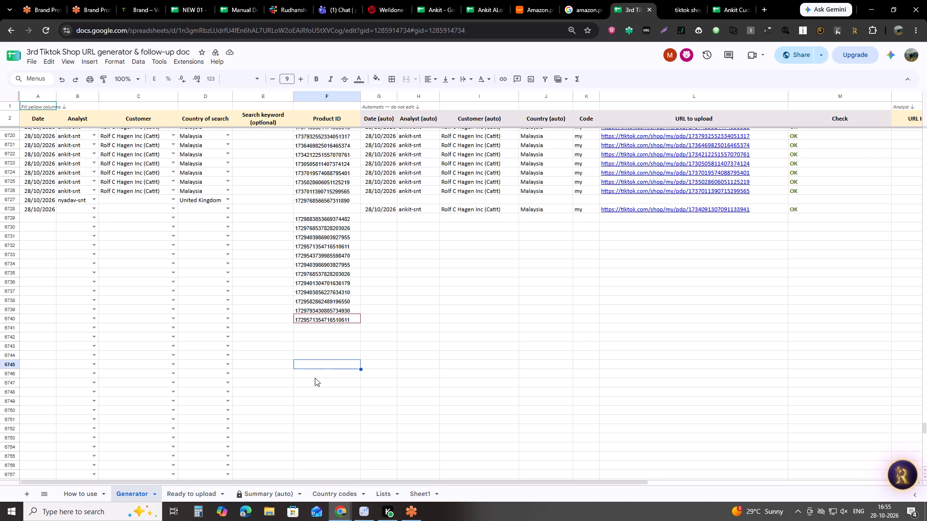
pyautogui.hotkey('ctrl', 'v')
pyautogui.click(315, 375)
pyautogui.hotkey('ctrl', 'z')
# Examine the Analyst entries around rows 6727 to 6729 and the analyst names available for row 6729.
pyautogui.click(67, 201)
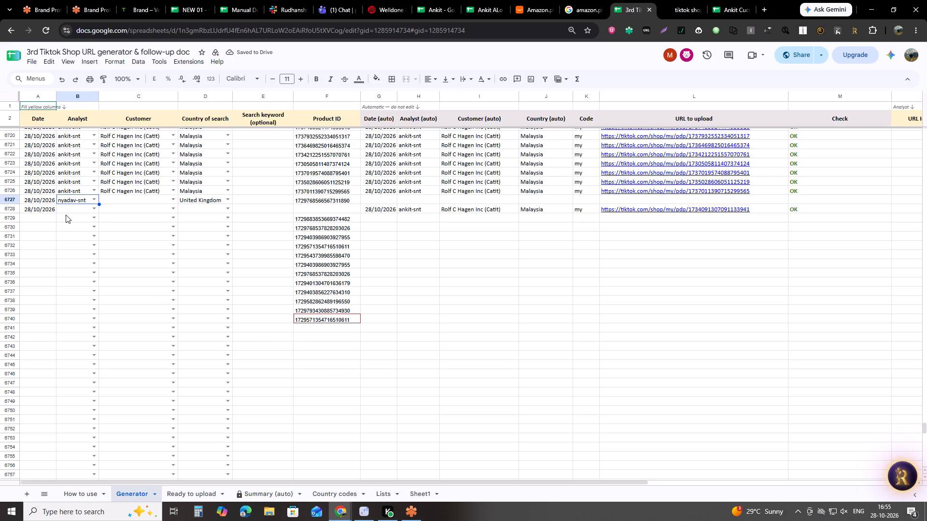
pyautogui.click(67, 211)
pyautogui.click(71, 219)
pyautogui.click(96, 221)
pyautogui.scroll(-5, 95, 365)
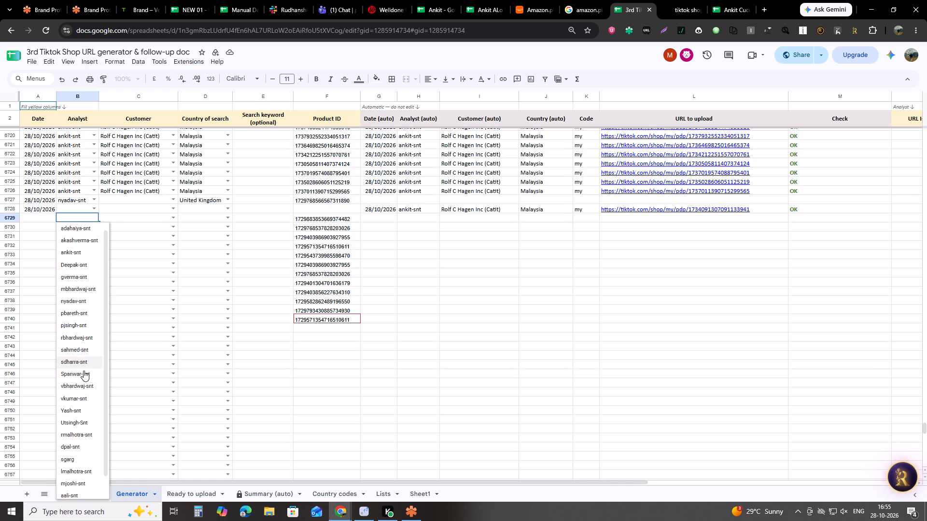
pyautogui.scroll(-9, 84, 370)
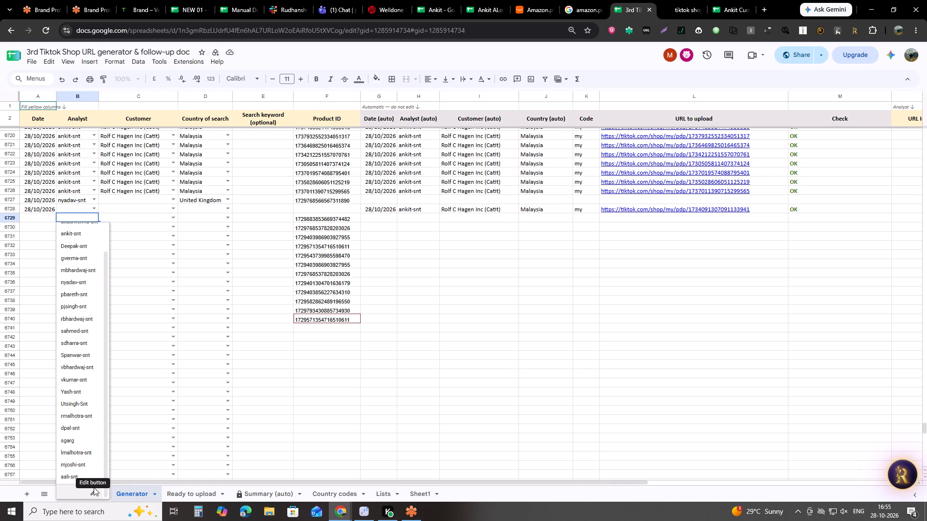
pyautogui.click(338, 354)
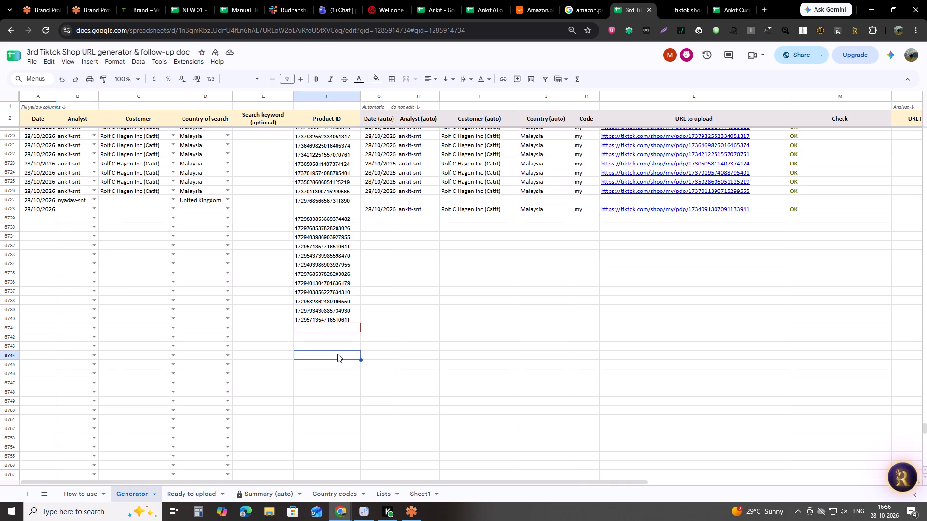
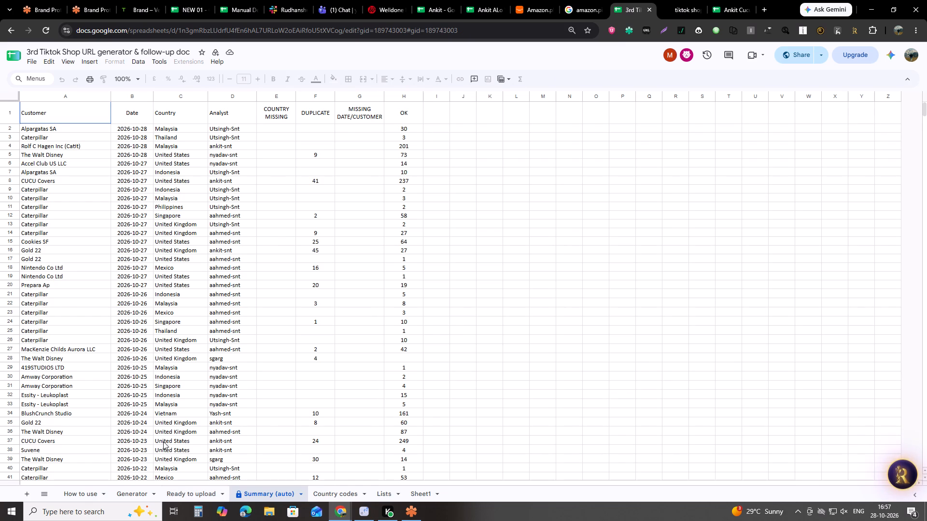
# Examine the Summary (auto) counts down to the not-recorded rows, and return to the Generator sheet.
pyautogui.scroll(-13, 159, 427)
pyautogui.scroll(-16, 159, 427)
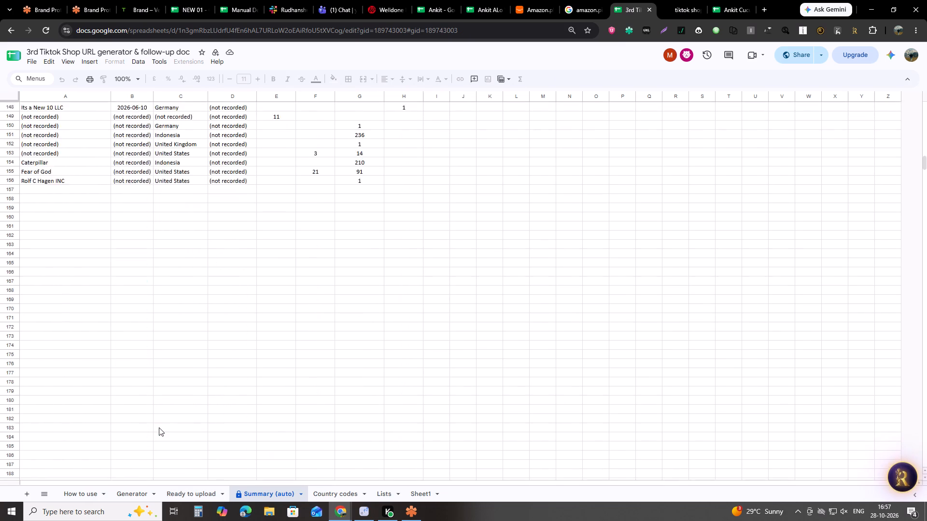
pyautogui.scroll(5, 159, 427)
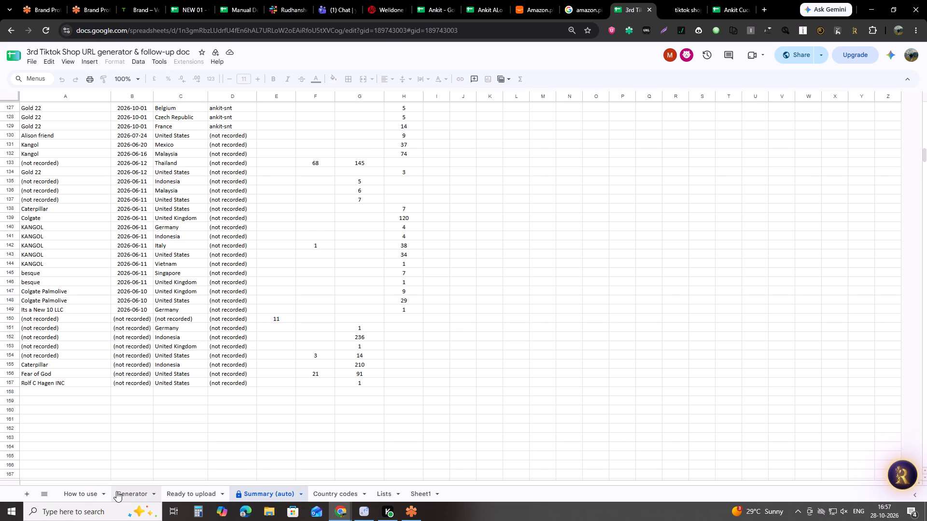
pyautogui.click(116, 491)
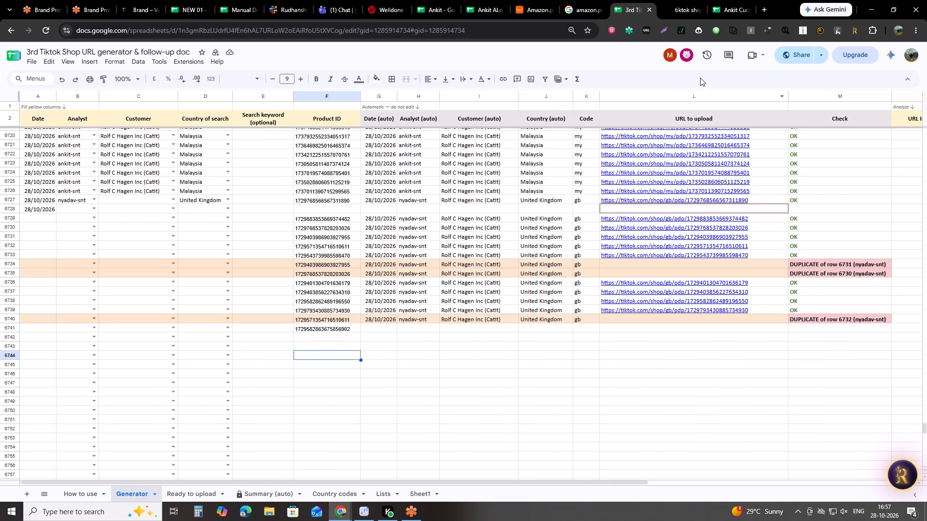
# Check who has access to the TikTok Shop URL generator document in its sharing settings.
pyautogui.click(821, 56)
pyautogui.click(808, 56)
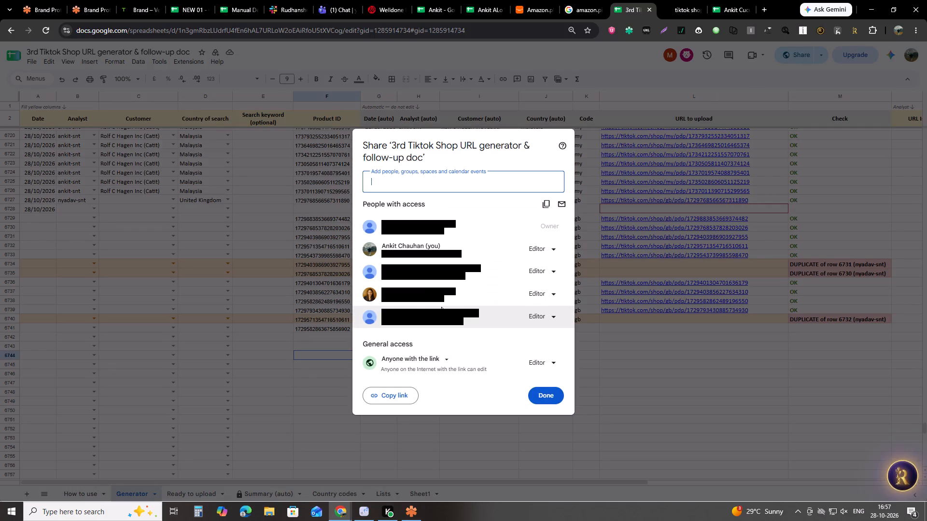
pyautogui.click(644, 369)
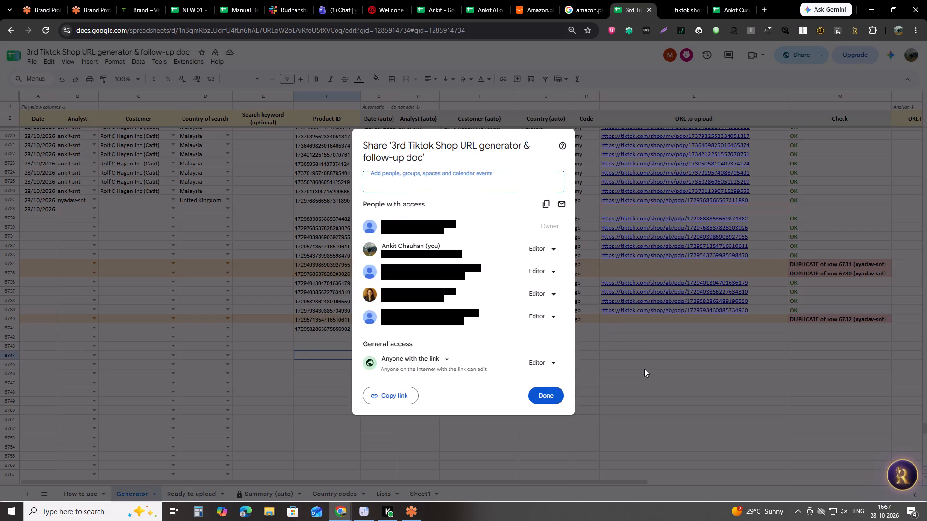
# Switch to the incognito browser window, close the Taobao Gates car belts page, and search Google for "keen footwear taobao".
pyautogui.hotkey('alt', 'Tab')
pyautogui.hotkey('alt', 'Tab')
pyautogui.middleClick(190, 0)
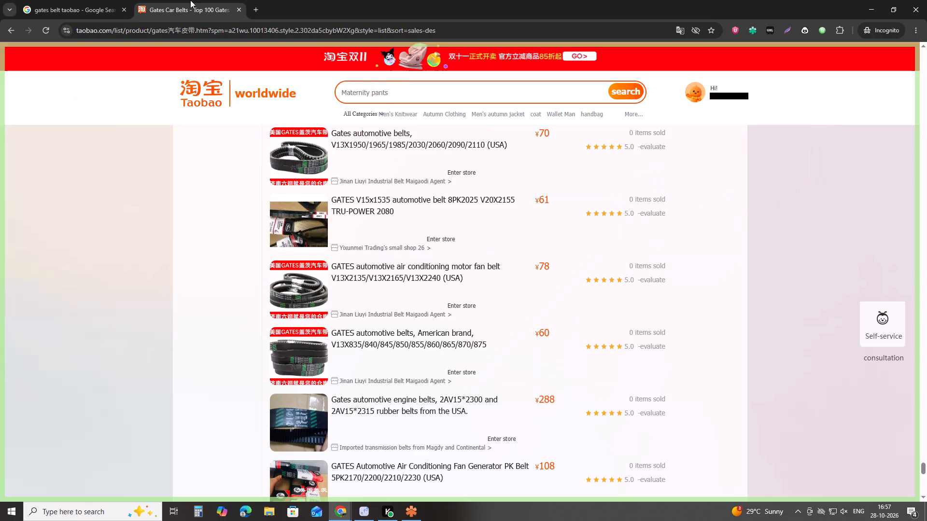
pyautogui.moveTo(189, 62); pyautogui.dragTo(108, 84)
pyautogui.write('keen fo')
pyautogui.press('Down')
pyautogui.press('Return')
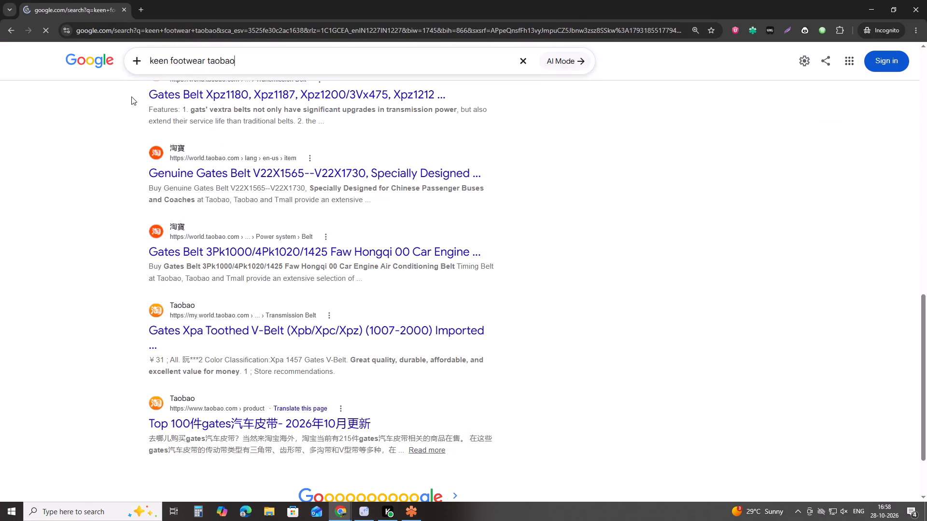
# Refine the search to "keen footwear taobao 100" and open Taobao's Top 1000 Keen shoes result in its own tab.
pyautogui.scroll(-10, 216, 226)
pyautogui.scroll(-4, 243, 328)
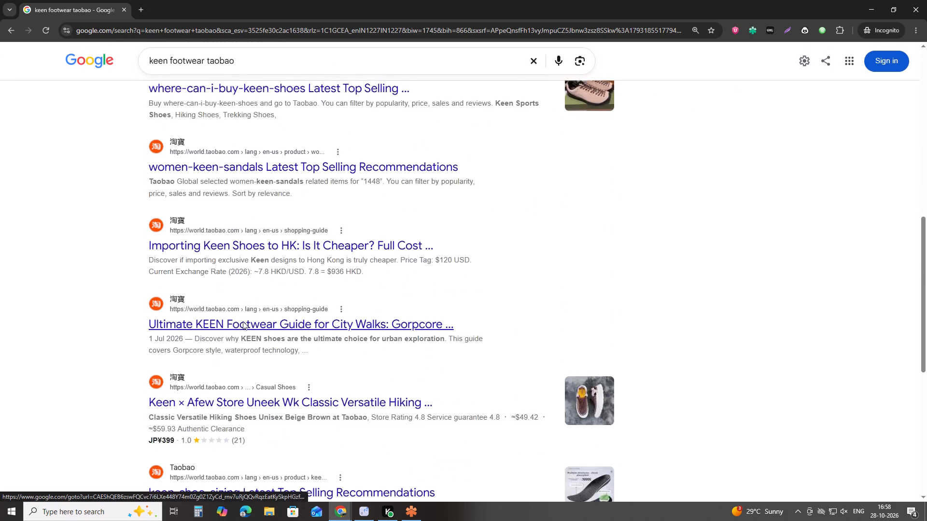
pyautogui.scroll(16, 243, 317)
pyautogui.click(267, 57)
pyautogui.press('space')
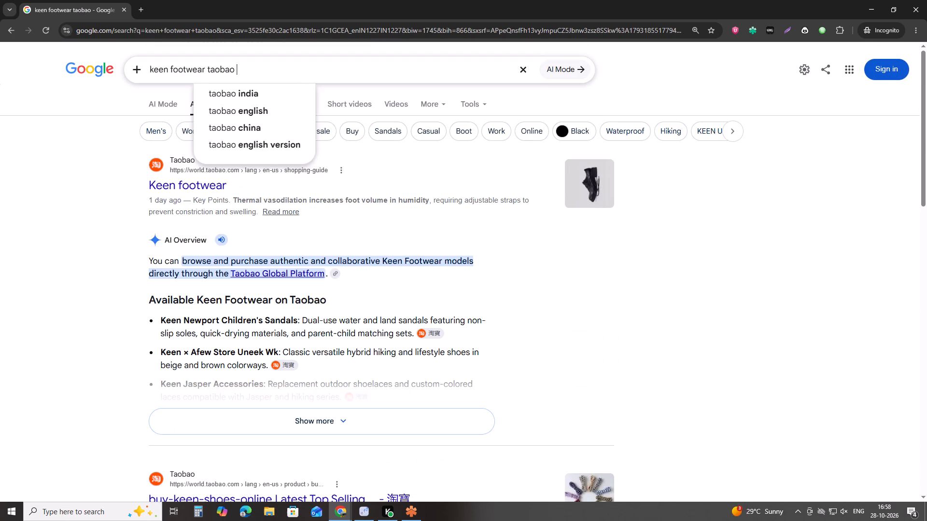
pyautogui.write('100')
pyautogui.press('Return')
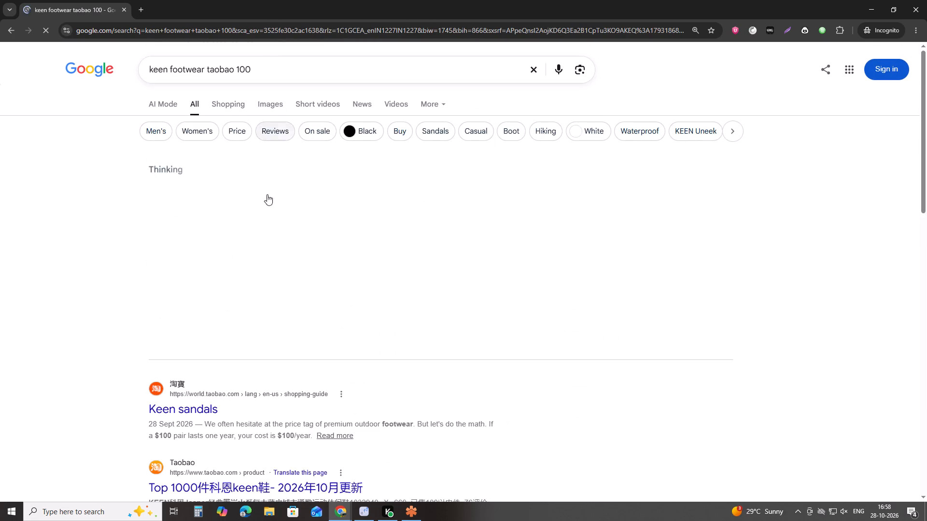
pyautogui.scroll(-2, 276, 227)
pyautogui.keyDown('ctrl'); pyautogui.click(239, 385); pyautogui.keyUp('ctrl')
pyautogui.click(183, 0)
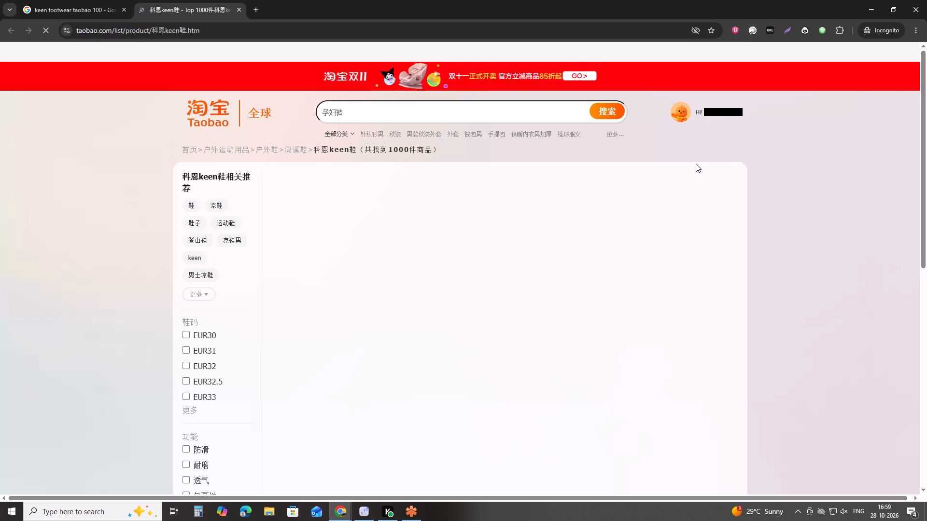
# In Manual Detection Records, review the Ankit sheet and select Wednesday's Quality IDs past the last Rolf C Hagen INC rows to count them.
pyautogui.hotkey('alt', 'Tab')
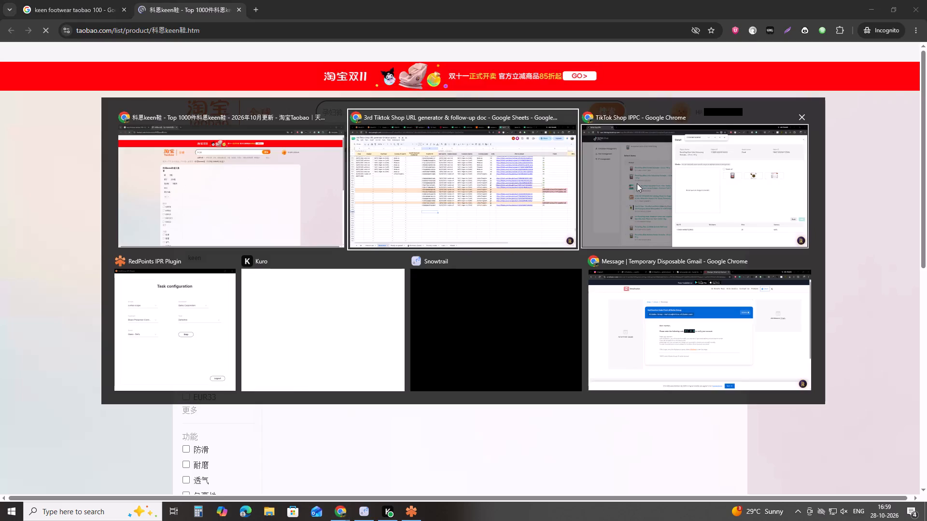
pyautogui.click(492, 0)
pyautogui.click(258, 0)
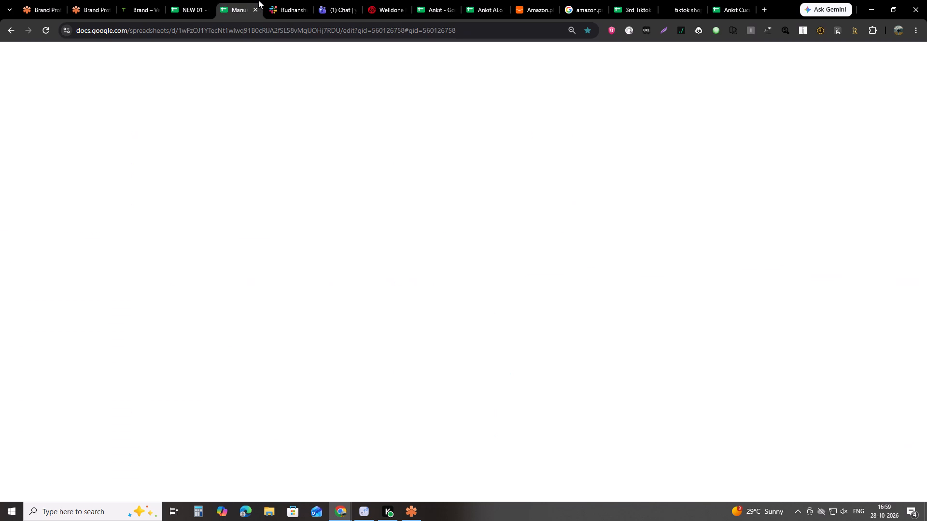
pyautogui.scroll(20, 605, 282)
pyautogui.scroll(4, 605, 282)
pyautogui.scroll(5, 683, 337)
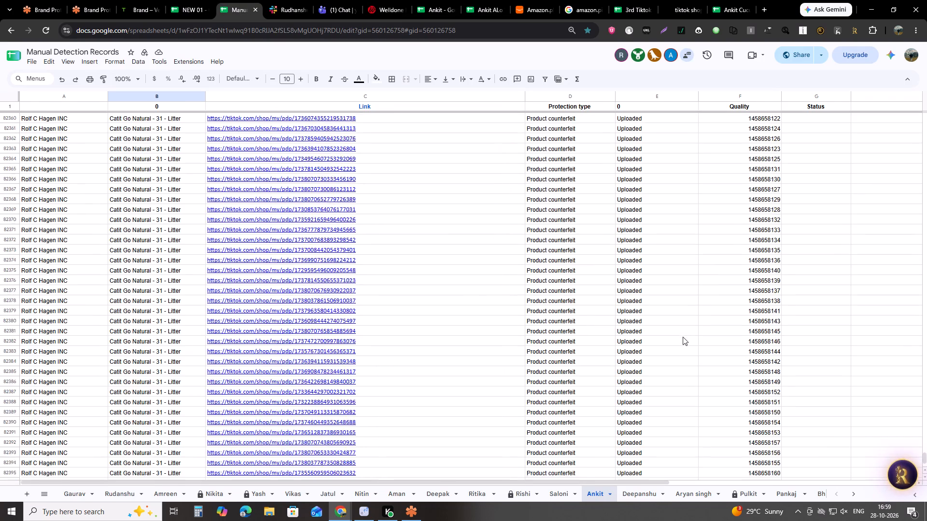
pyautogui.scroll(20, 683, 337)
pyautogui.scroll(14, 683, 337)
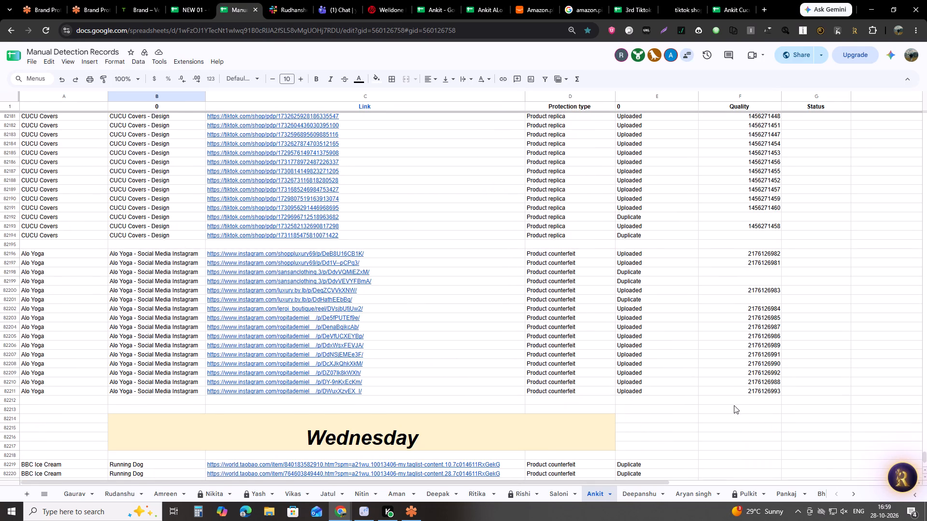
pyautogui.scroll(-4, 734, 405)
pyautogui.moveTo(741, 295); pyautogui.dragTo(760, 323)
pyautogui.scroll(-20, 747, 377)
pyautogui.scroll(-10, 747, 377)
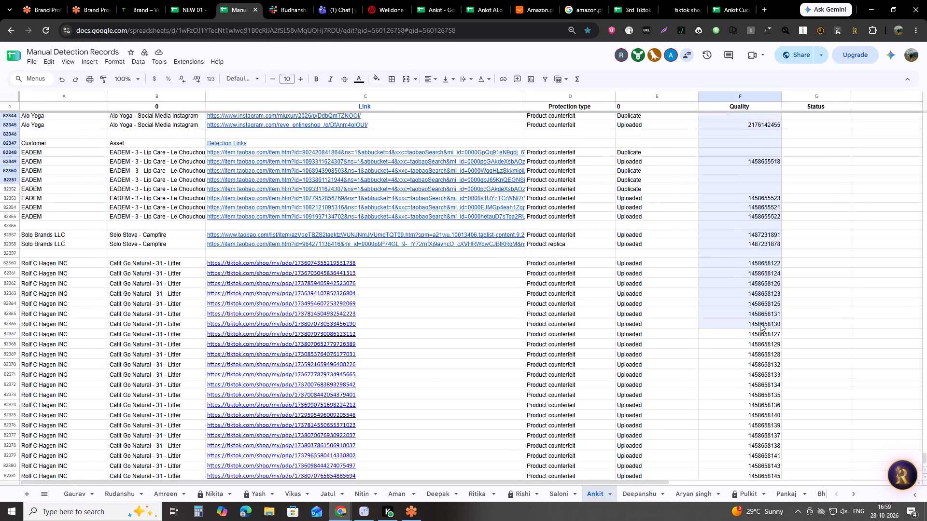
pyautogui.scroll(-11, 760, 323)
pyautogui.moveTo(760, 323); pyautogui.dragTo(742, 260)
pyautogui.scroll(2, 743, 261)
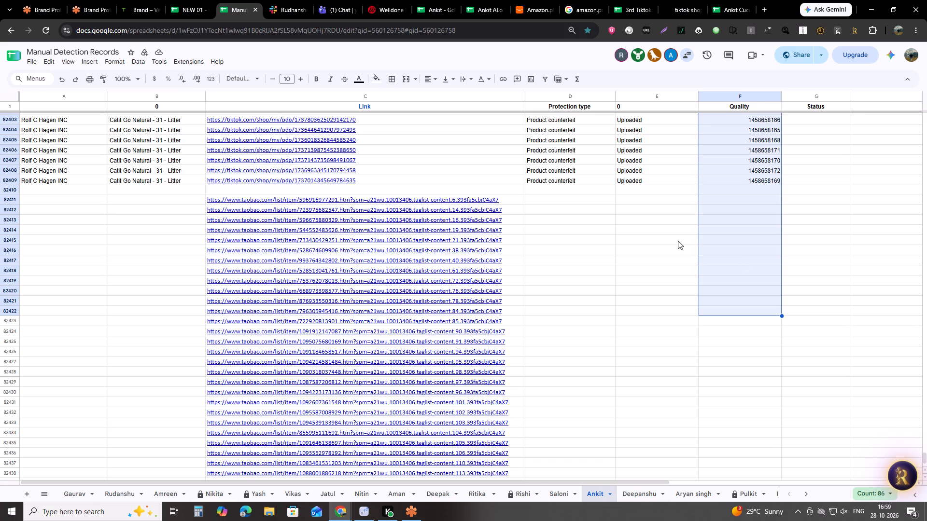
# Switch to the NEW 01 - Calendar - Suntec sheet to check the SMB-2 customer assignments.
pyautogui.click(188, 0)
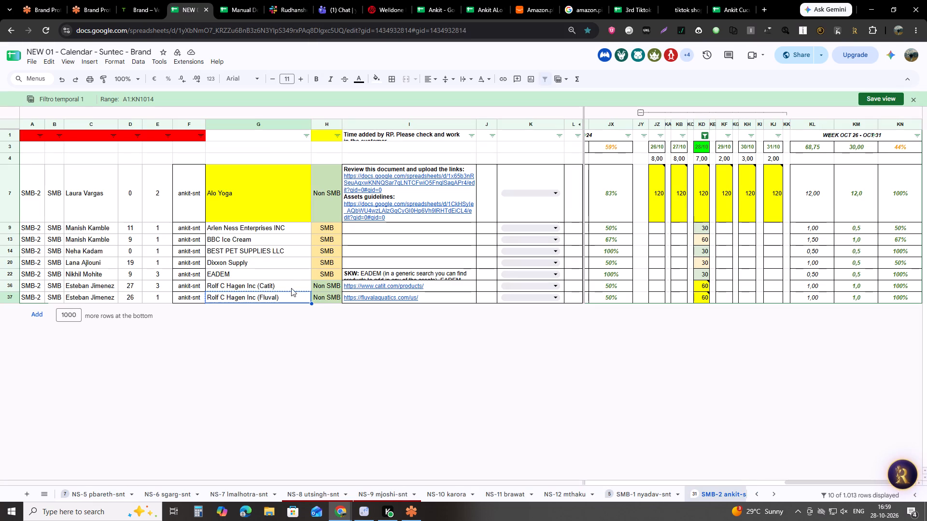
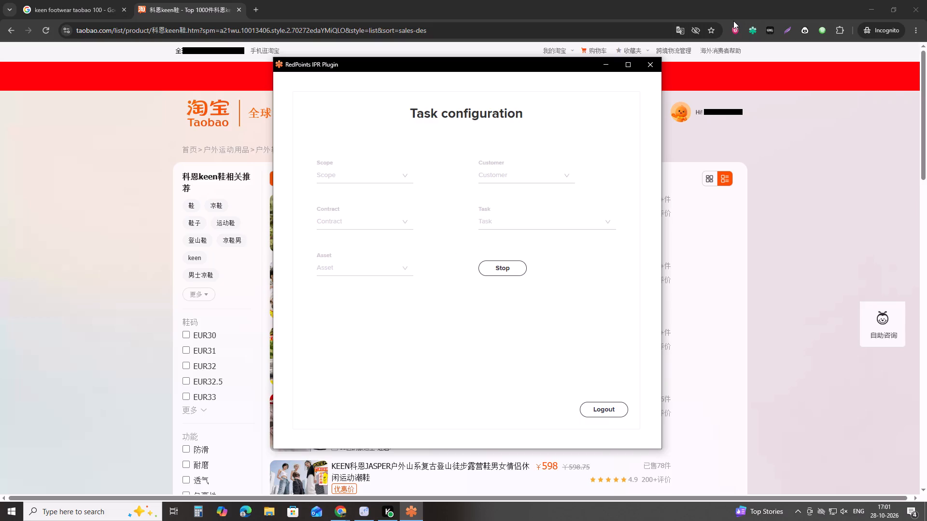
# Stop the running Gates Corporation detection task in the RedPoints IPR Plugin.
pyautogui.tripleClick(497, 221)
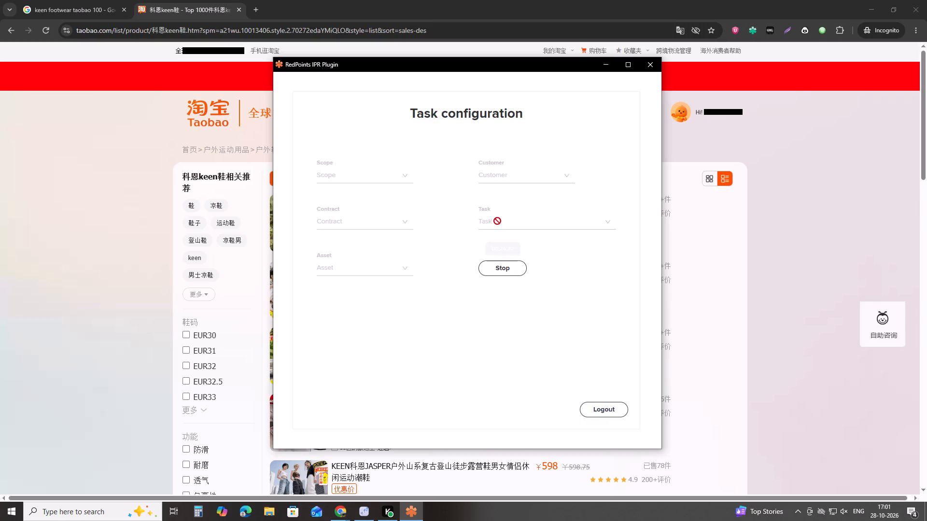
pyautogui.tripleClick(498, 222)
pyautogui.tripleClick(498, 222)
pyautogui.tripleClick(498, 222)
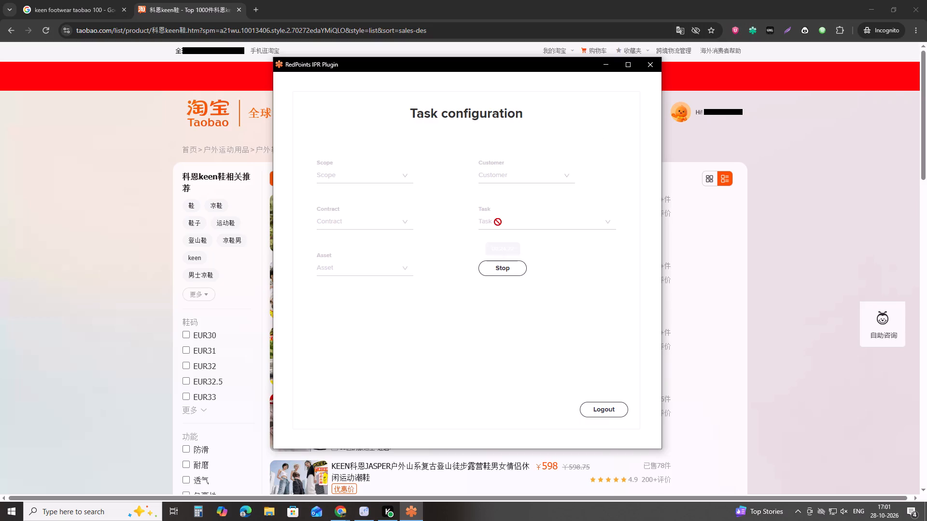
pyautogui.tripleClick(498, 222)
pyautogui.click(498, 222)
pyautogui.tripleClick(498, 222)
pyautogui.tripleClick(498, 222)
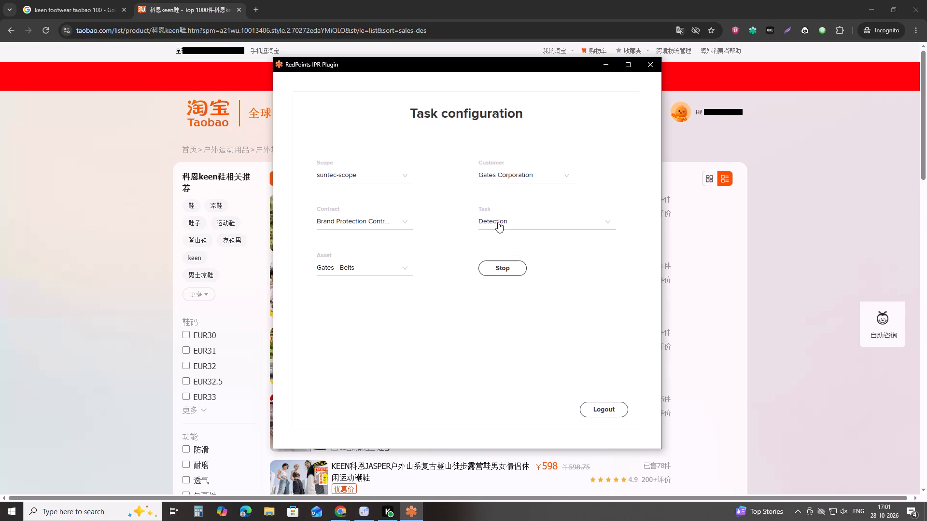
pyautogui.doubleClick(498, 222)
pyautogui.click(503, 263)
# Set the task's customer to Keen Footwear and its contract to the IPR Brand Protection contract.
pyautogui.click(528, 172)
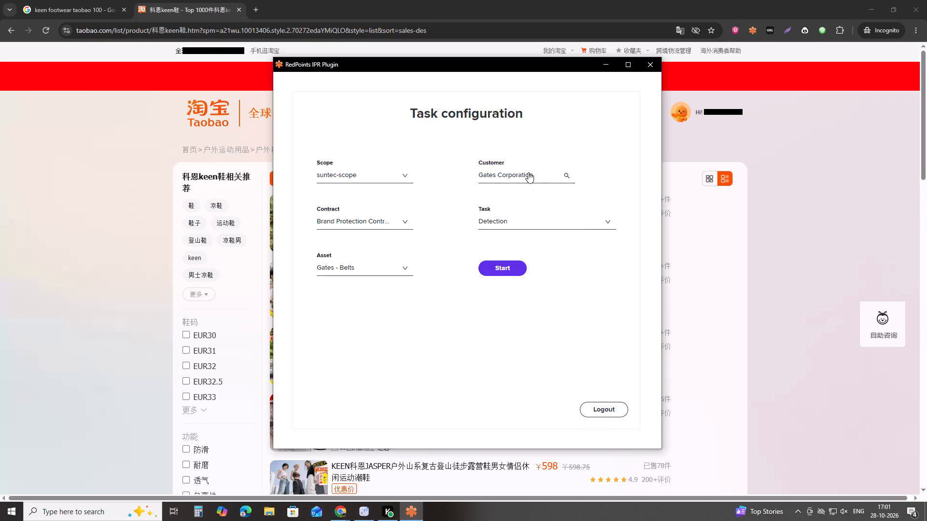
pyautogui.write('keen')
pyautogui.press('Return')
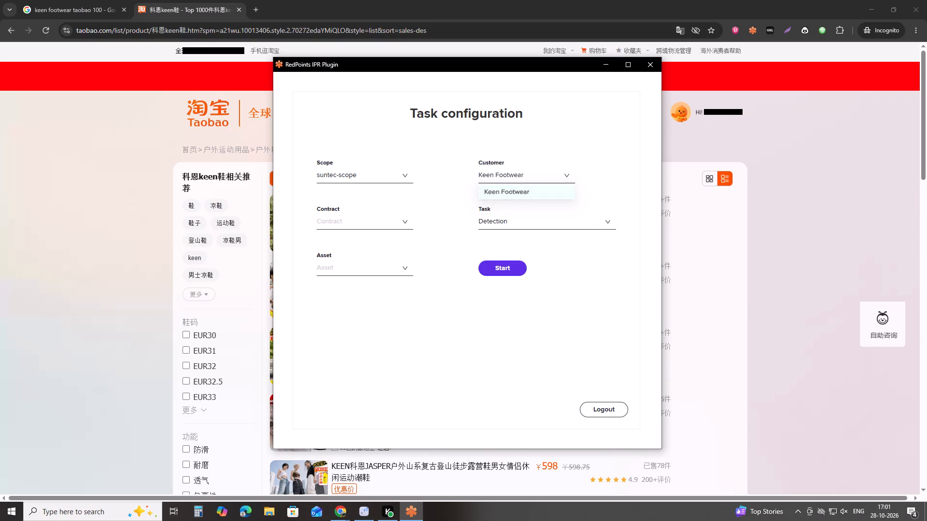
pyautogui.click(375, 213)
pyautogui.click(375, 216)
pyautogui.click(372, 232)
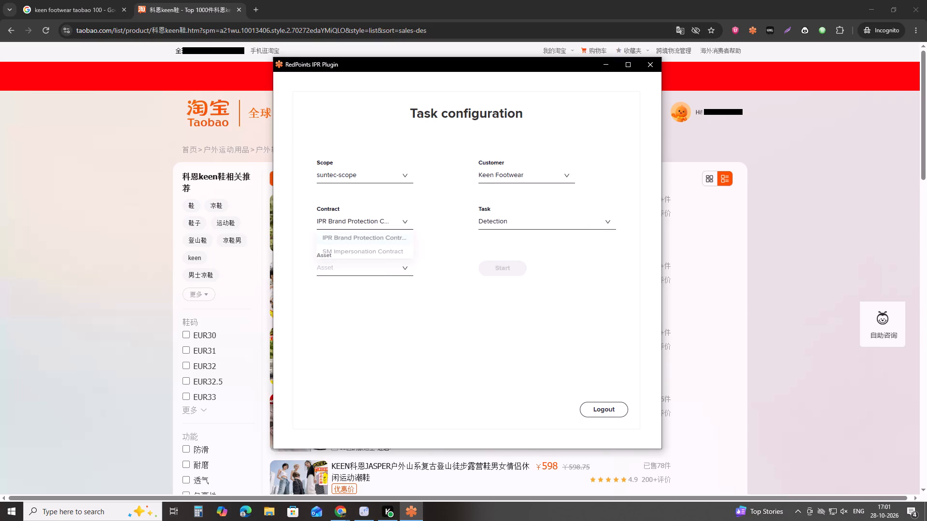
# Choose the Exclamation Mark footwear asset and start the Keen Footwear detection task.
pyautogui.click(374, 273)
pyautogui.scroll(-1, 371, 364)
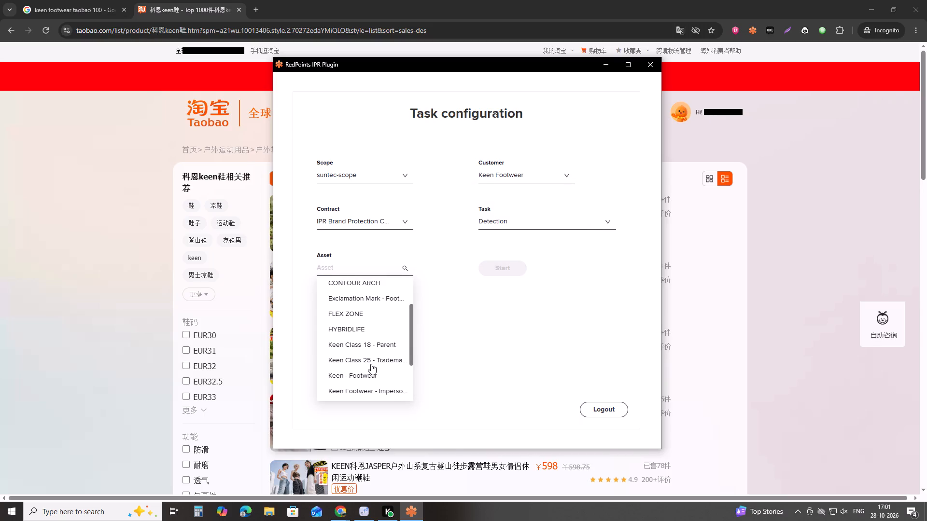
pyautogui.scroll(2, 374, 328)
pyautogui.scroll(-4, 374, 331)
pyautogui.scroll(4, 374, 344)
pyautogui.scroll(-5, 374, 346)
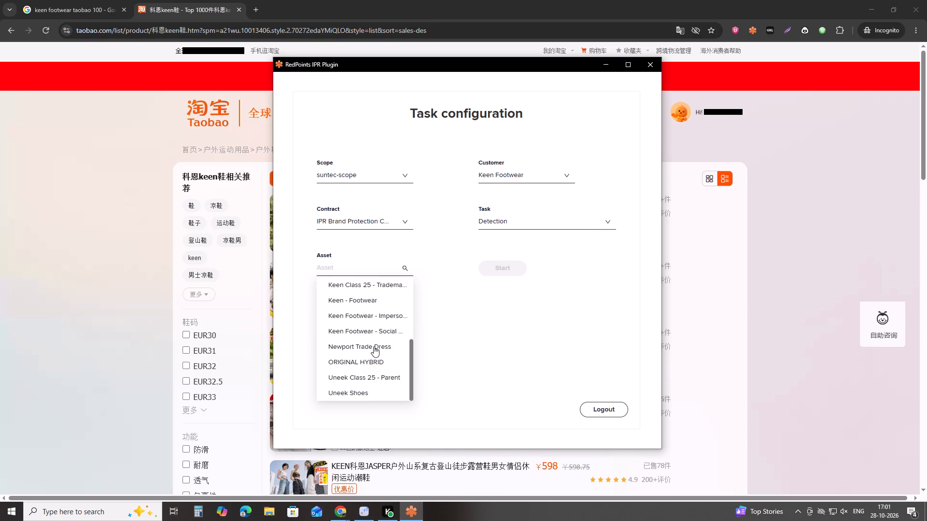
pyautogui.scroll(4, 374, 346)
pyautogui.scroll(-1, 374, 346)
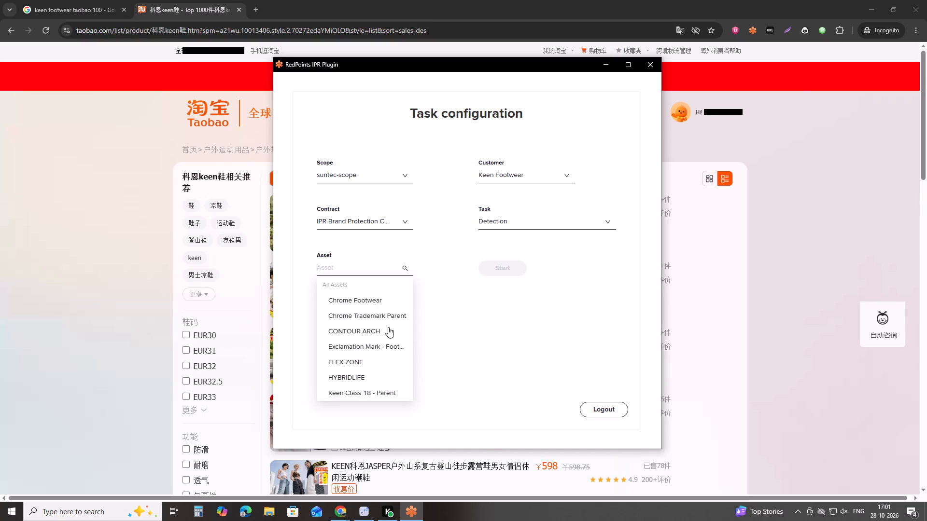
pyautogui.click(366, 350)
pyautogui.click(492, 269)
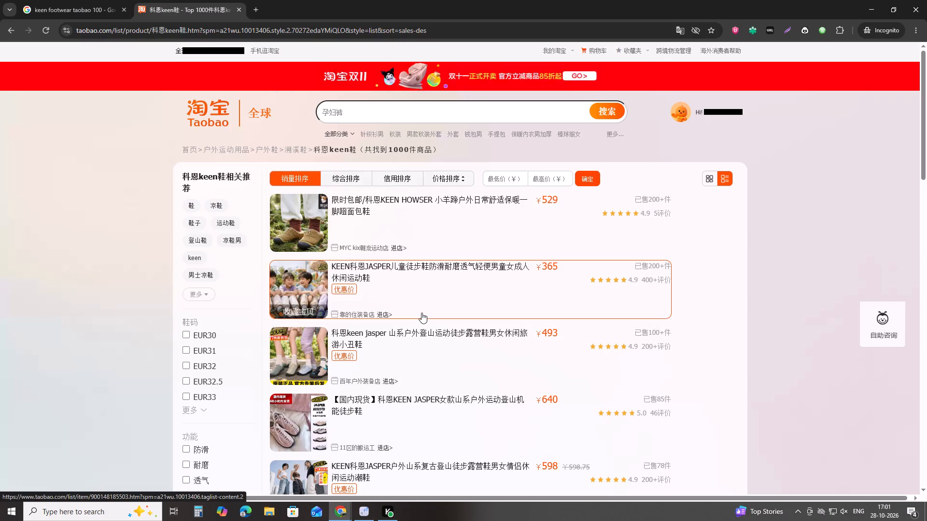
# Examine the Keen shoe listings on Taobao, including which ones are already marked, for products worth detecting.
pyautogui.scroll(-3, 421, 315)
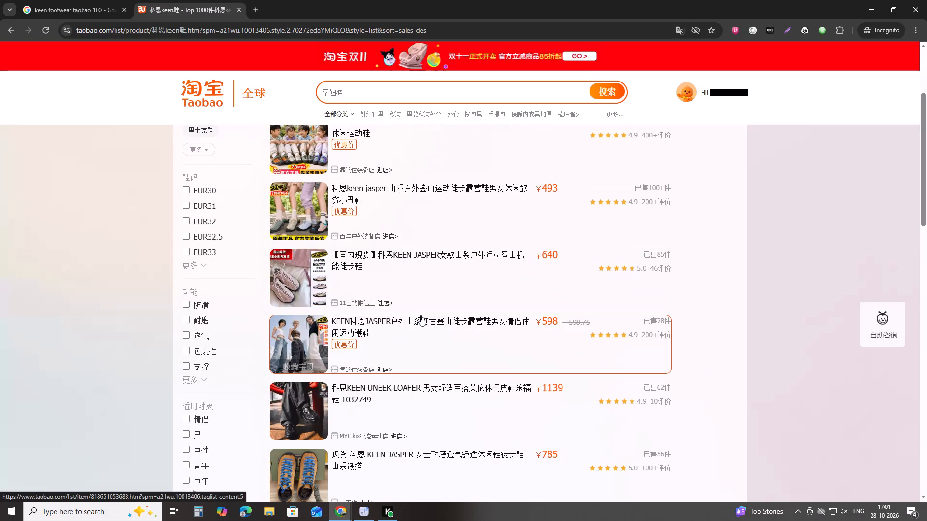
pyautogui.keyDown('ctrl'); pyautogui.scroll(3, 421, 315); pyautogui.keyUp('ctrl')
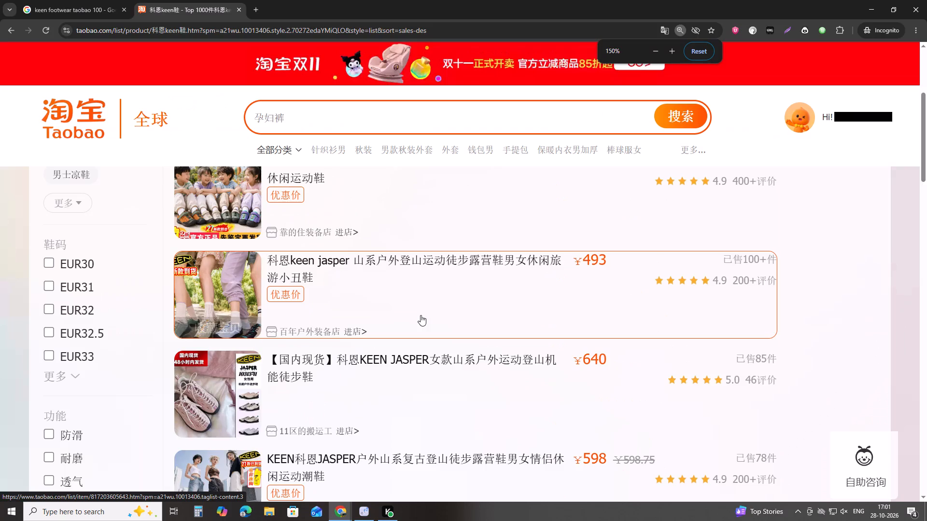
pyautogui.scroll(-6, 421, 315)
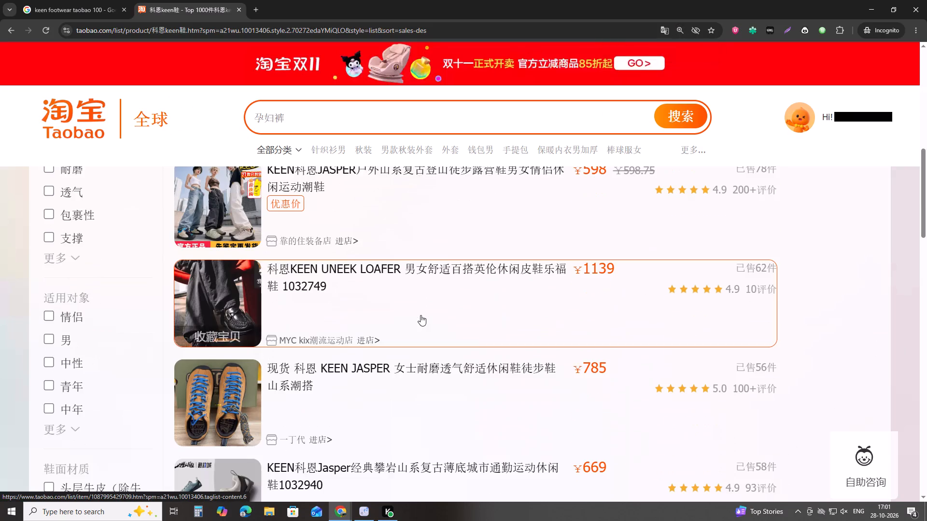
pyautogui.scroll(-3, 421, 315)
pyautogui.scroll(-6, 347, 316)
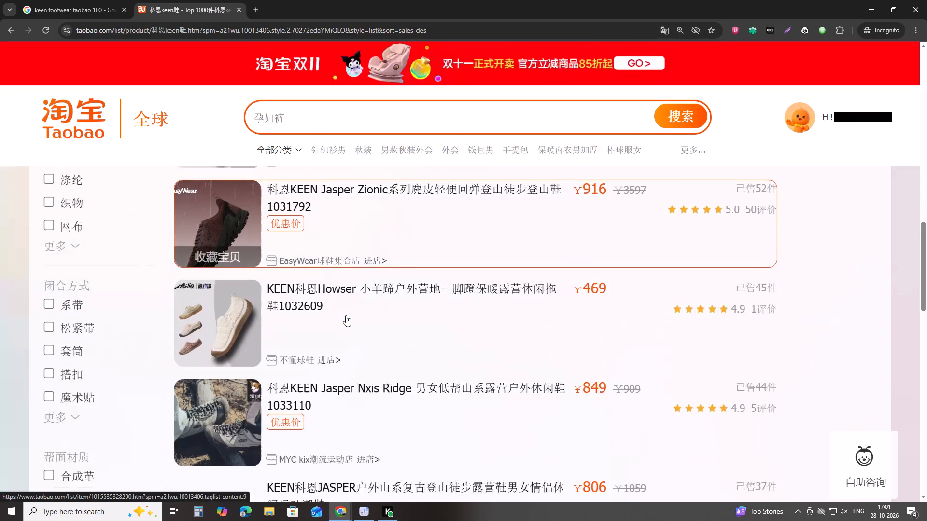
pyautogui.scroll(-5, 340, 311)
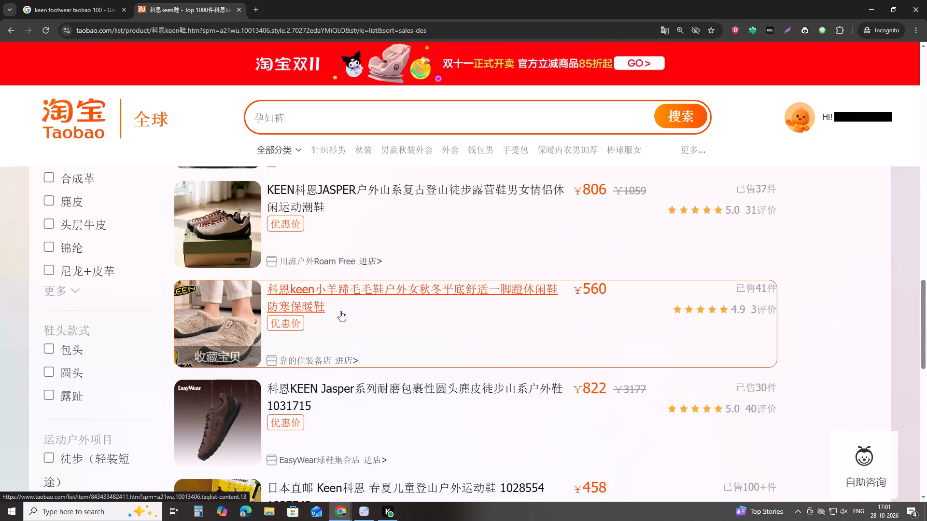
pyautogui.scroll(-8, 50, 311)
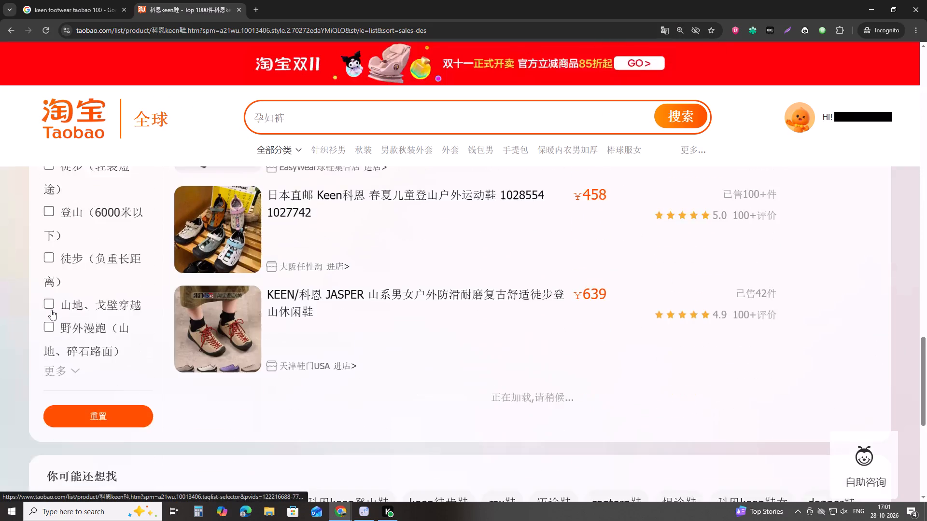
pyautogui.scroll(-1, 51, 310)
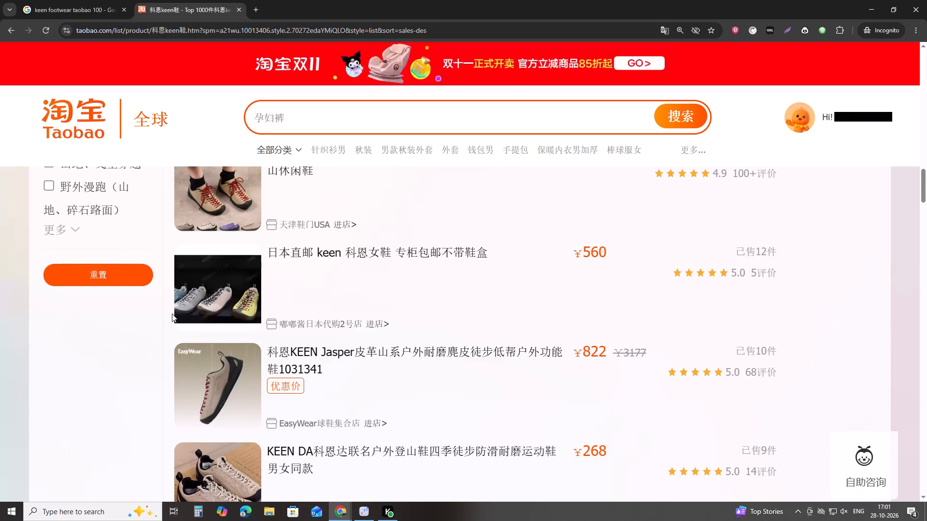
pyautogui.scroll(-4, 172, 314)
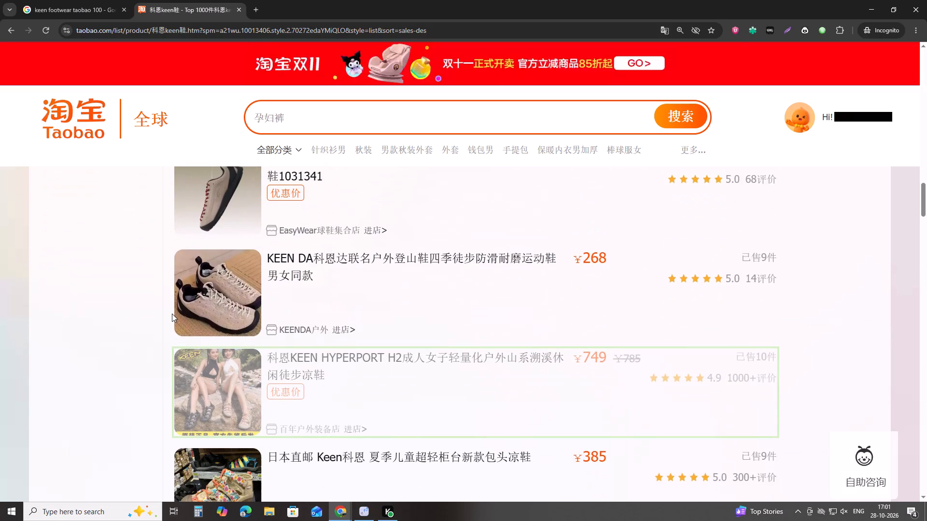
pyautogui.scroll(-4, 230, 325)
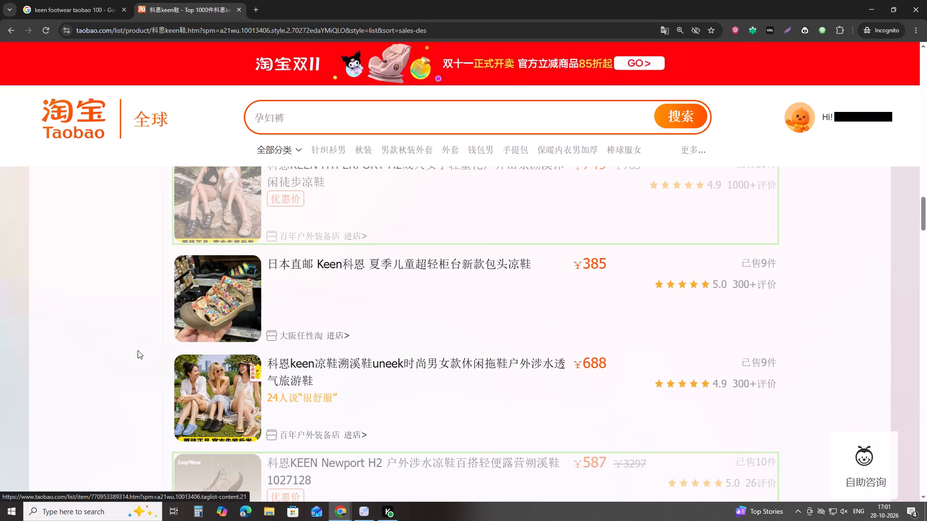
pyautogui.scroll(-2, 111, 353)
pyautogui.scroll(-3, 189, 330)
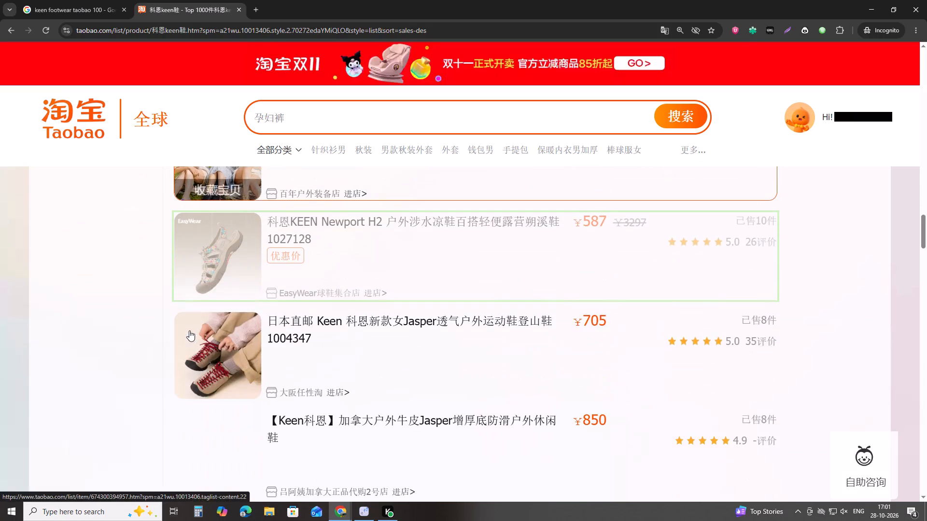
pyautogui.scroll(-2, 214, 354)
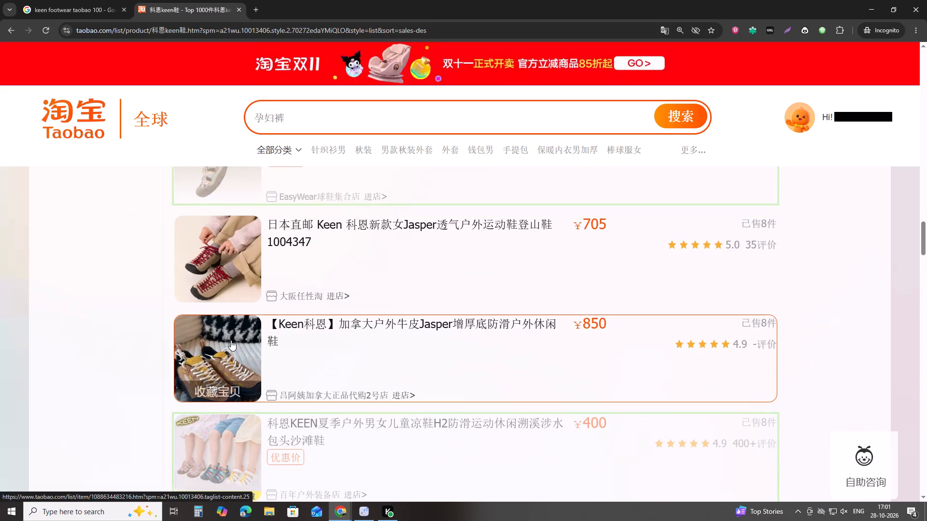
pyautogui.scroll(-4, 118, 322)
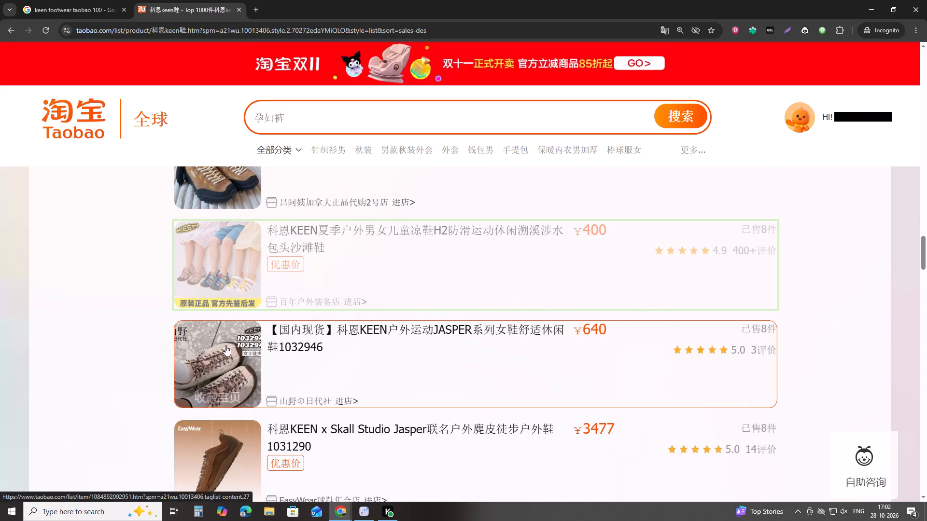
pyautogui.rightClick(224, 347)
pyautogui.scroll(-2, 109, 287)
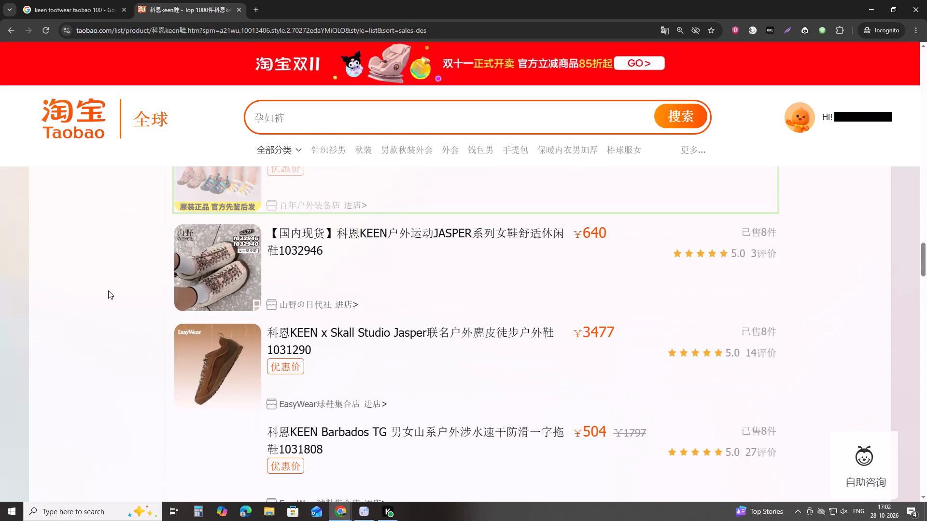
pyautogui.scroll(20, 111, 292)
pyautogui.scroll(11, 111, 292)
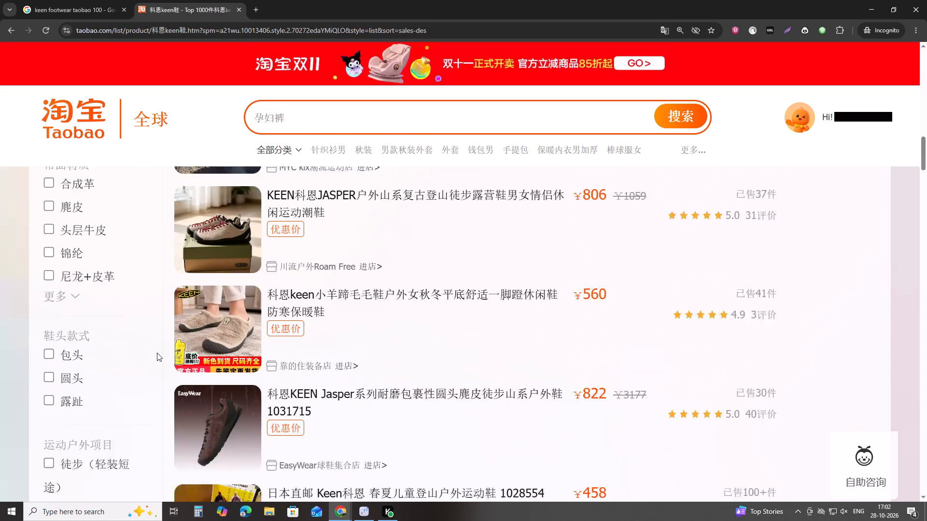
pyautogui.scroll(5, 159, 347)
pyautogui.scroll(20, 159, 347)
pyautogui.scroll(1, 159, 347)
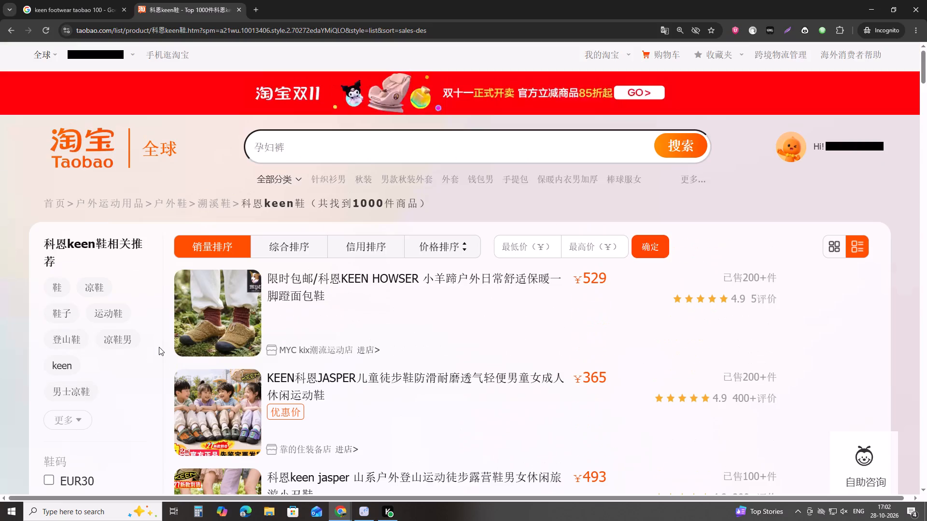
pyautogui.scroll(1, 159, 347)
pyautogui.scroll(-3, 133, 423)
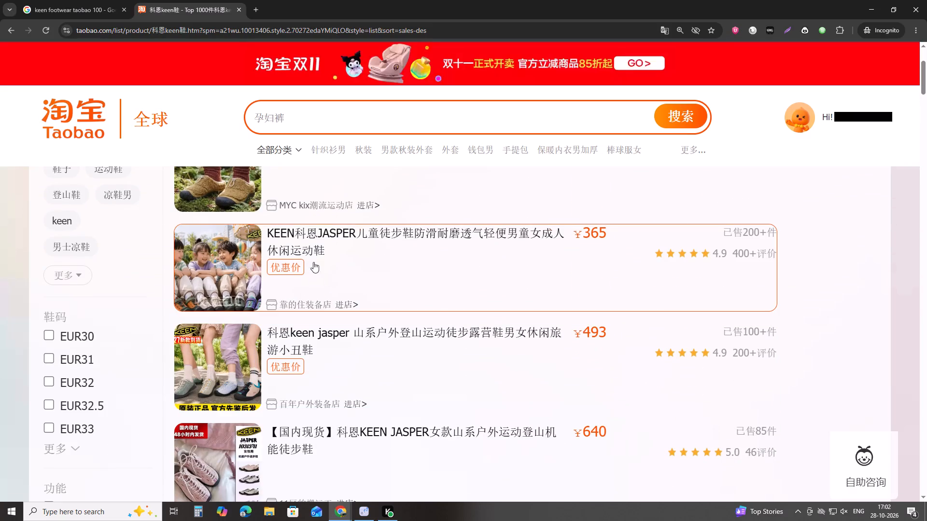
# Copy the link of the ¥365 KEEN JASPER children's hiking shoe listing.
pyautogui.rightClick(306, 234)
pyautogui.click(360, 327)
# Switch from the Taobao results through the other open browser windows, including TikTok Shop IPPC.
pyautogui.hotkey('alt', 'Tab')
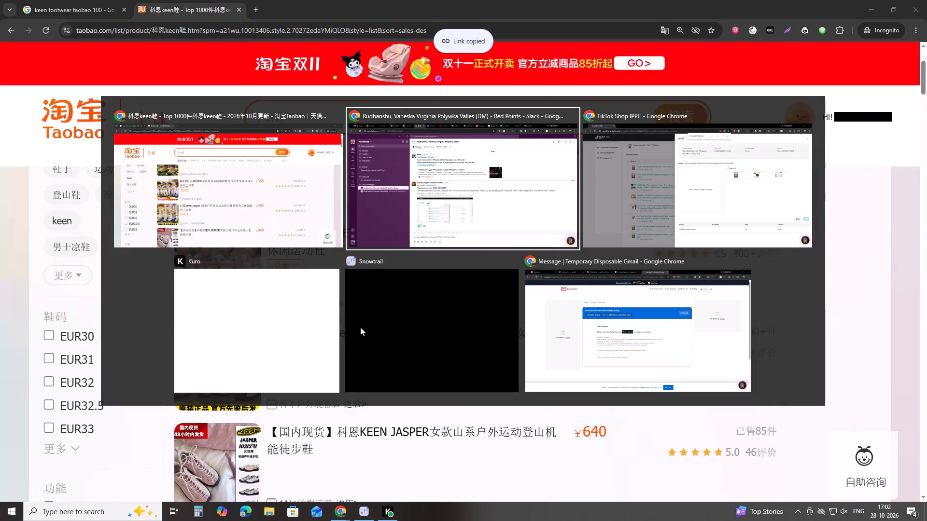
pyautogui.hotkey('alt', 'Tab')
pyautogui.hotkey('alt', 'Tab')
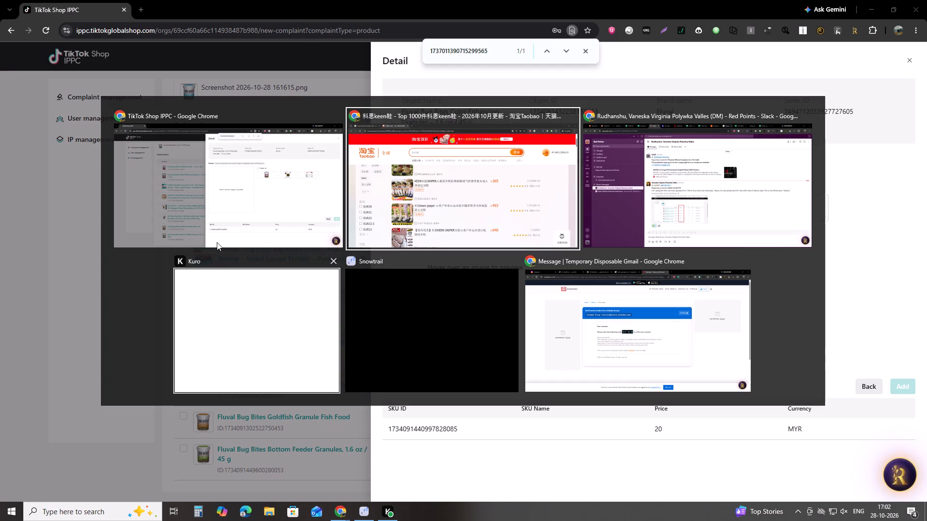
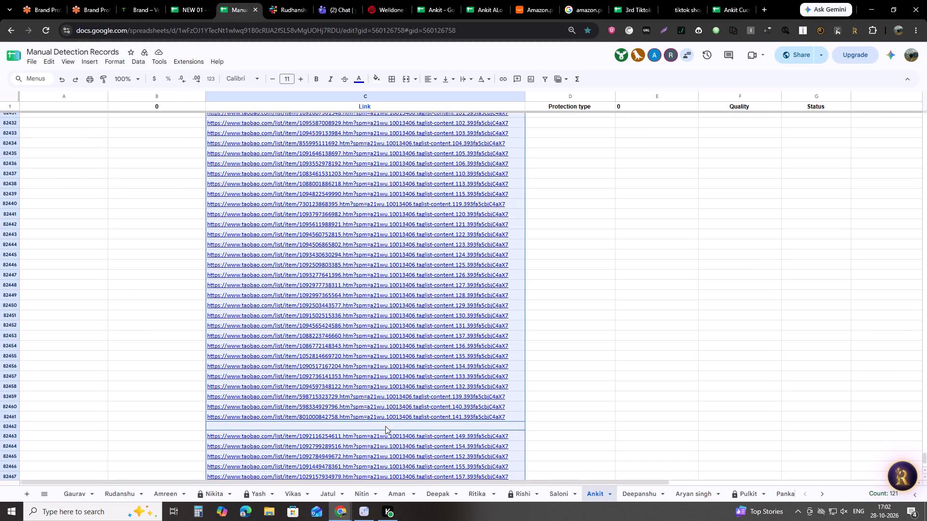
# Clear the selected block of old Taobao links from the Link column of the Ankit sheet.
pyautogui.press('Delete')
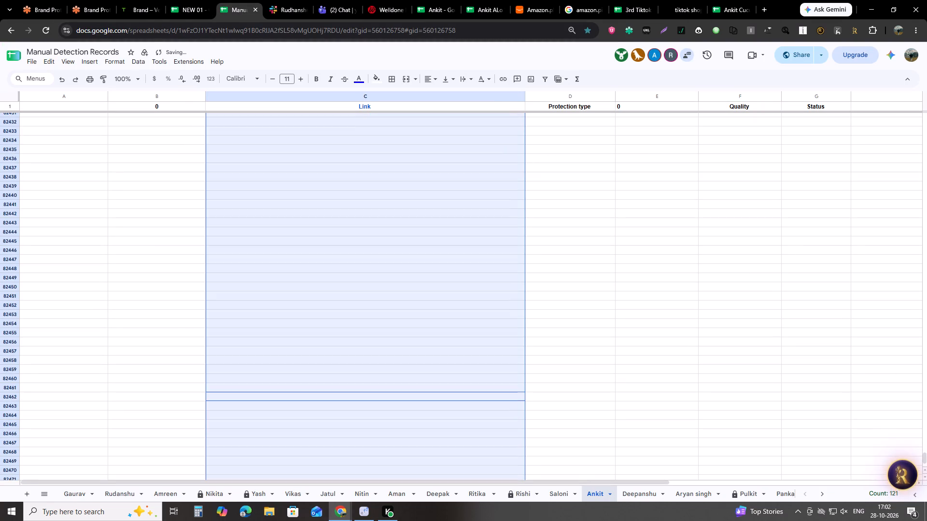
# Paste the copied ¥365 KEEN JASPER listing link into row 82411 of the Link column, below the TikTok entry.
pyautogui.hotkey('ctrl', 'Up')
pyautogui.press('Down')
pyautogui.press('Down')
pyautogui.hotkey('ctrl', 'v')
pyautogui.press('Down')
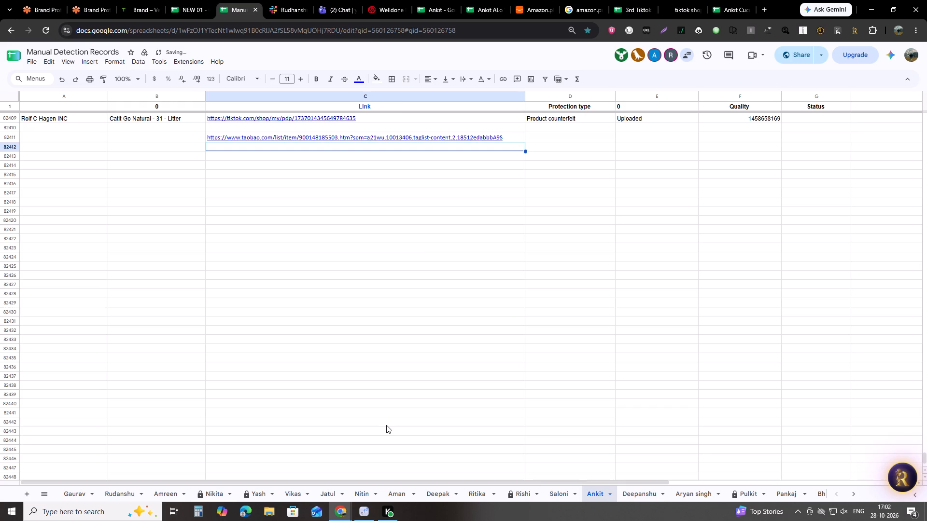
pyautogui.hotkey('alt', 'Tab')
pyautogui.hotkey('alt', 'Tab')
pyautogui.hotkey('alt', 'Tab')
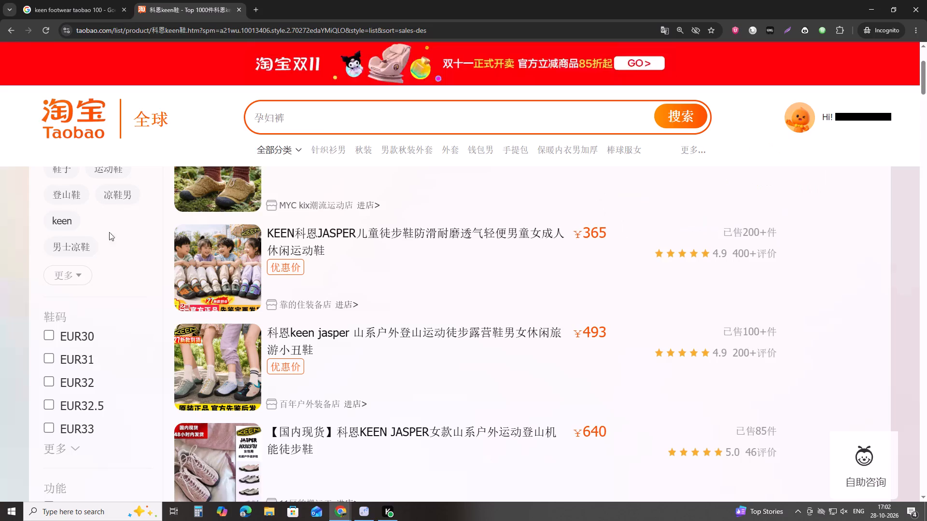
pyautogui.click(14, 255)
pyautogui.scroll(-3, 149, 239)
pyautogui.rightClick(394, 298)
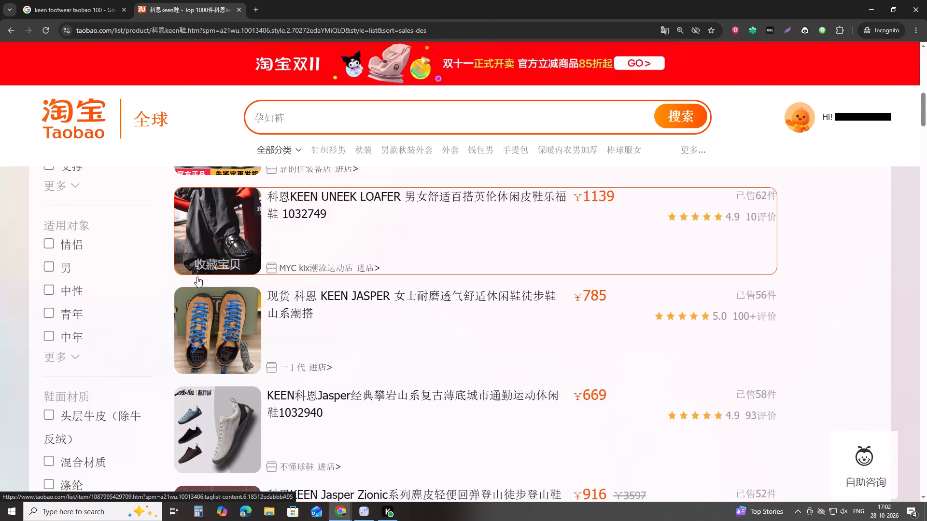
pyautogui.scroll(-6, 172, 284)
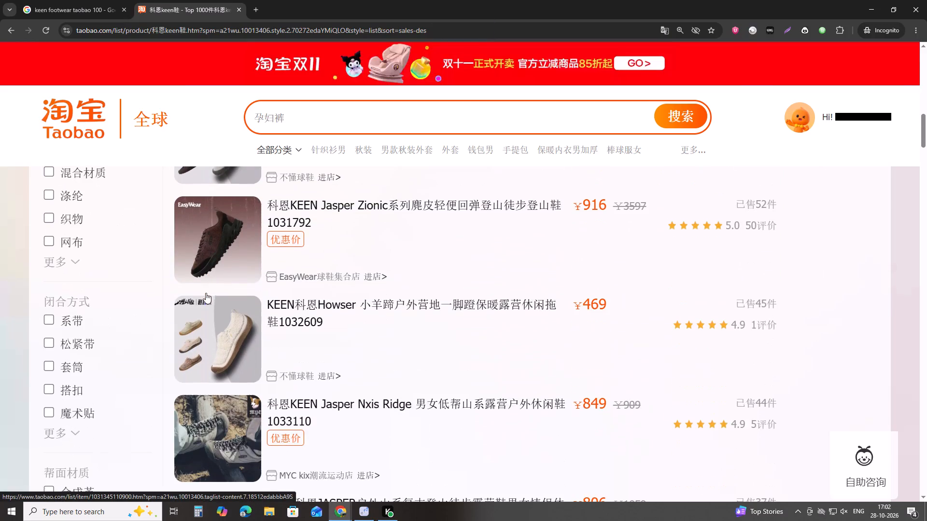
pyautogui.scroll(-5, 265, 241)
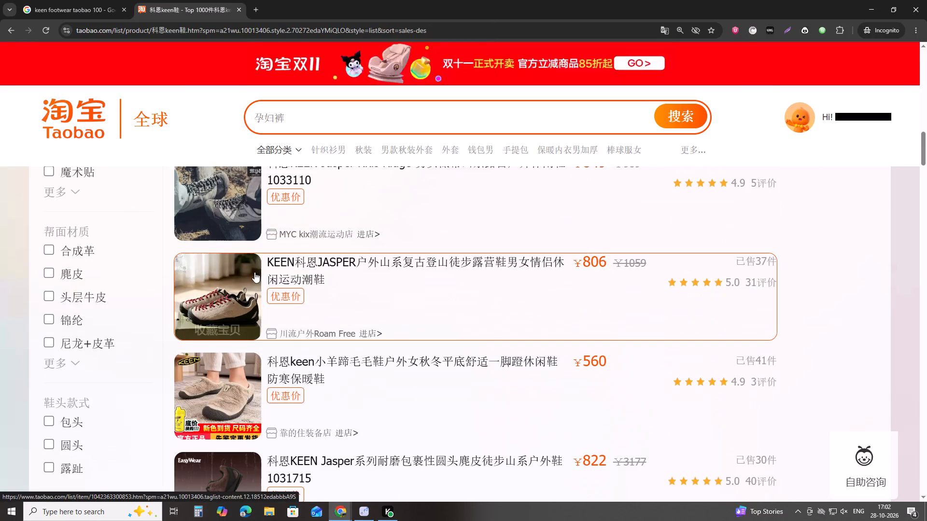
pyautogui.rightClick(307, 360)
pyautogui.click(365, 306)
pyautogui.hotkey('alt', 'Tab')
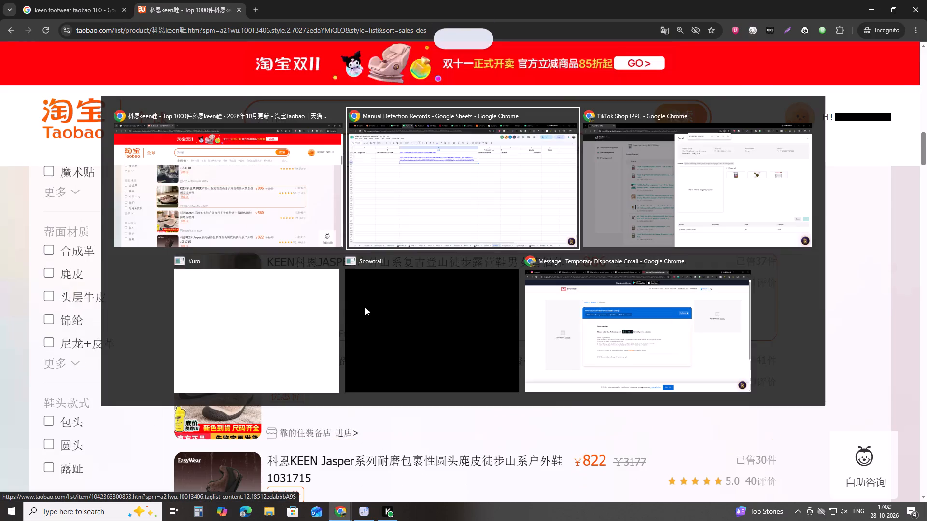
pyautogui.hotkey('ctrl', 'v')
pyautogui.click(396, 170)
# Copy the link of Taobao's ¥385 Keen children's closed-toe summer sandal listing into Link row 82414 of the detection sheet.
pyautogui.hotkey('alt', 'Tab')
pyautogui.scroll(-4, 268, 352)
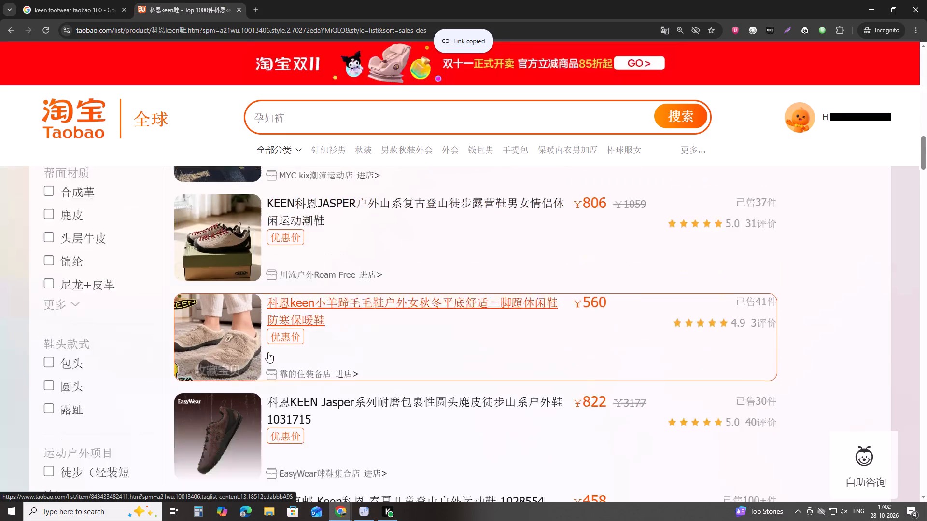
pyautogui.scroll(-9, 258, 315)
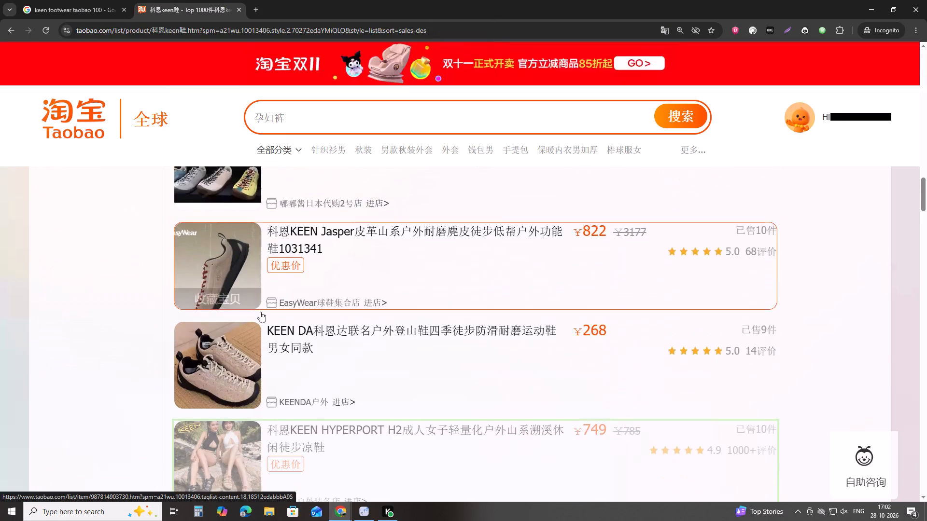
pyautogui.scroll(-7, 260, 311)
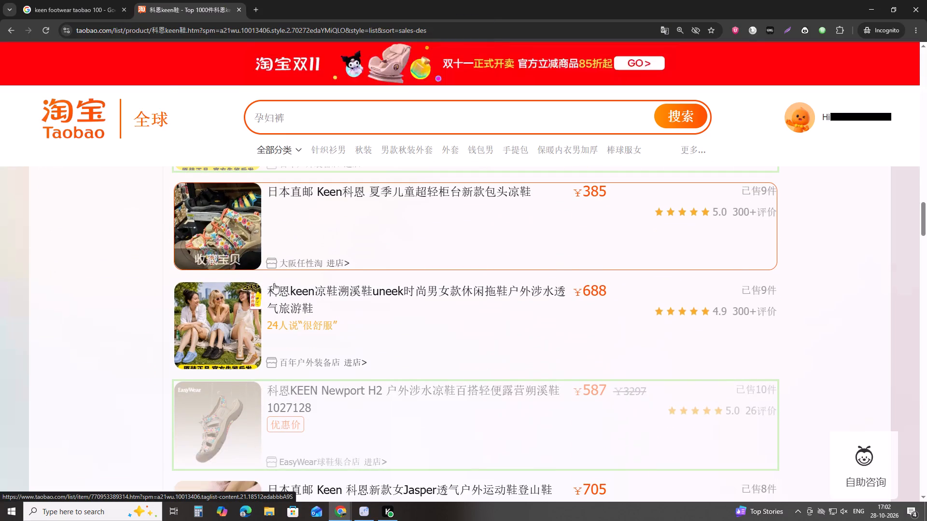
pyautogui.scroll(1, 138, 246)
pyautogui.rightClick(350, 243)
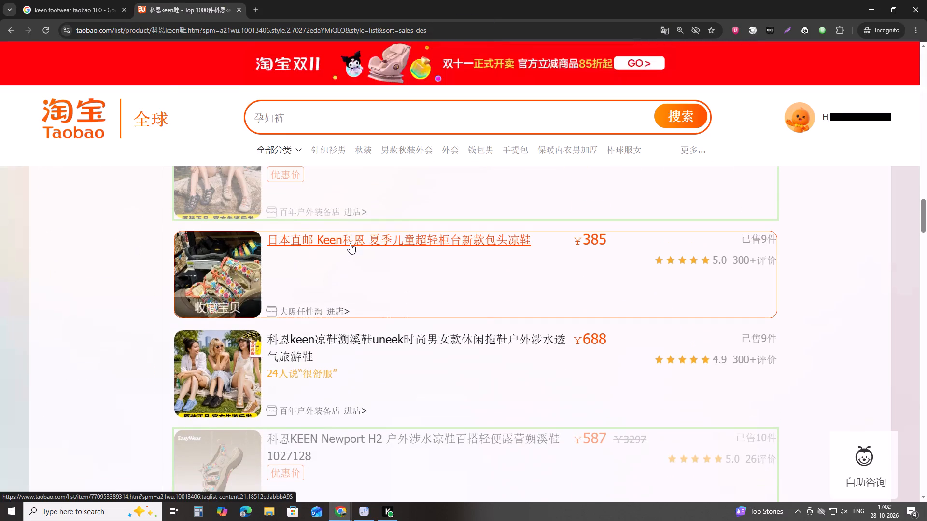
pyautogui.click(379, 331)
pyautogui.hotkey('alt', 'Tab')
pyautogui.hotkey('ctrl', 'v')
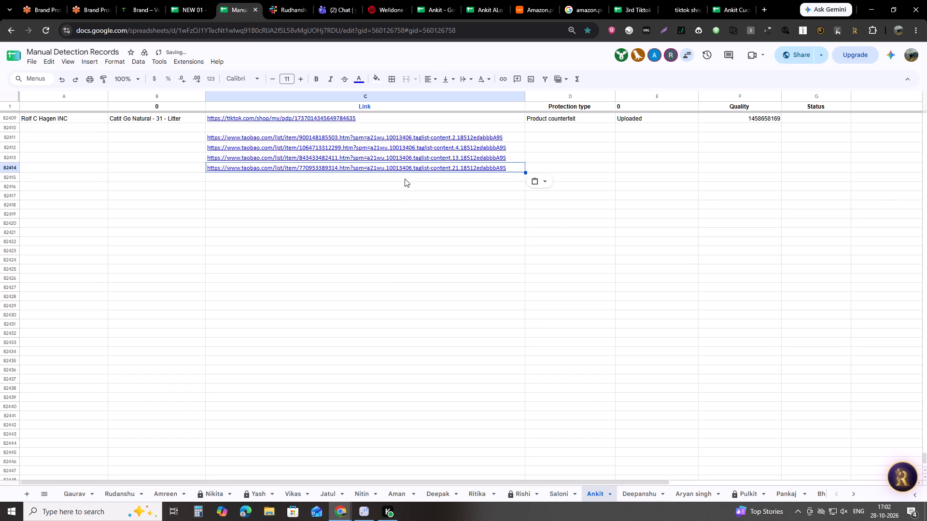
pyautogui.click(405, 178)
# Copy the link of Taobao's ¥688 Keen uneek water-shoe listing into Link row 82415 of the detection sheet.
pyautogui.hotkey('alt', 'Tab')
pyautogui.scroll(-2, 313, 351)
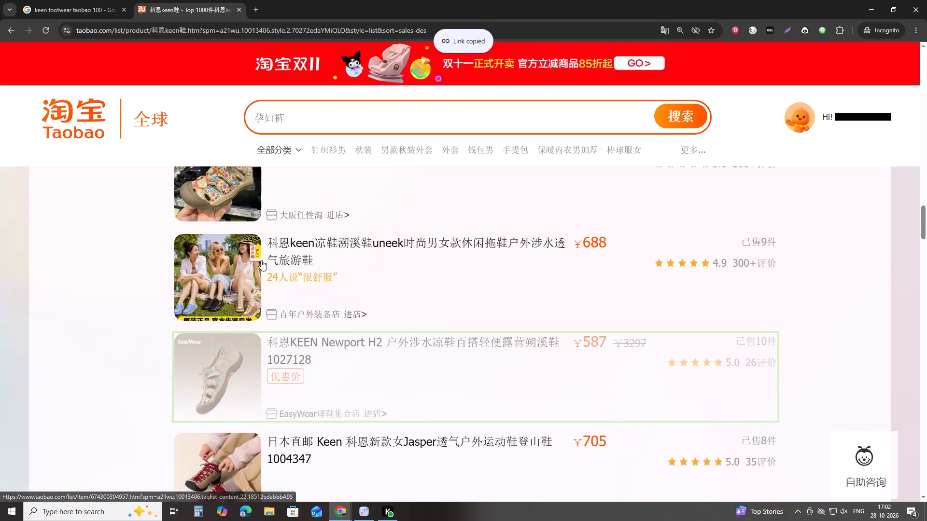
pyautogui.rightClick(319, 247)
pyautogui.moveTo(381, 343); pyautogui.dragTo(381, 337)
pyautogui.hotkey('alt', 'Tab')
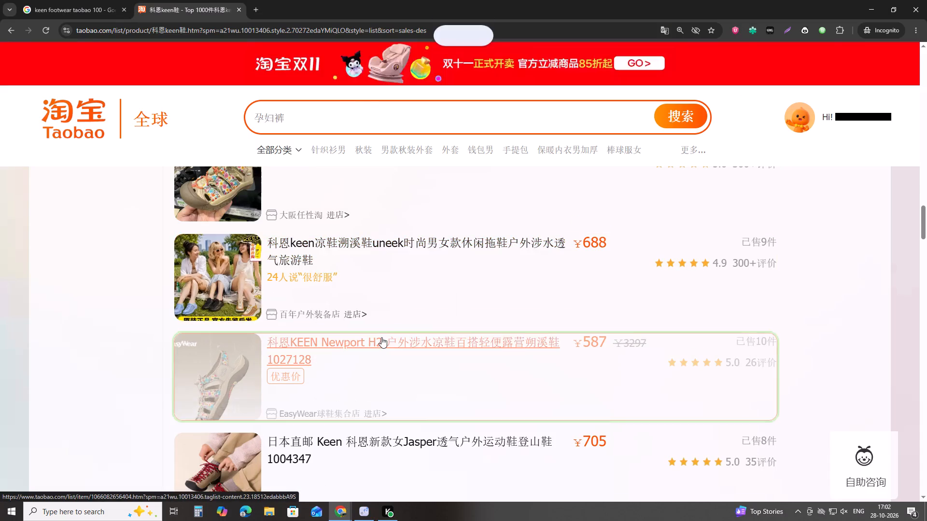
pyautogui.hotkey('ctrl', 'v')
pyautogui.click(429, 184)
# Copy the link of Taobao's ¥413 KEEN outdoor clog listing into Link row 82416 of the detection sheet.
pyautogui.hotkey('alt', 'Tab')
pyautogui.scroll(-3, 287, 316)
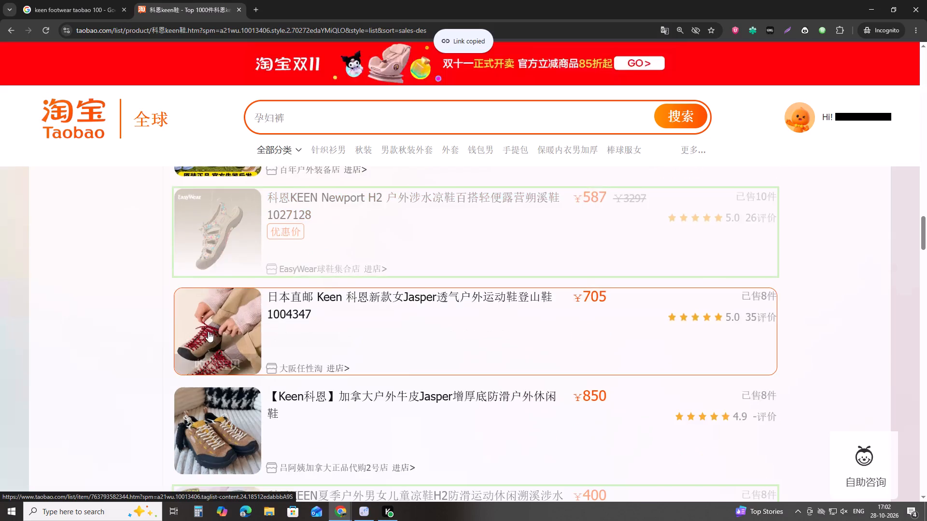
pyautogui.scroll(-5, 188, 337)
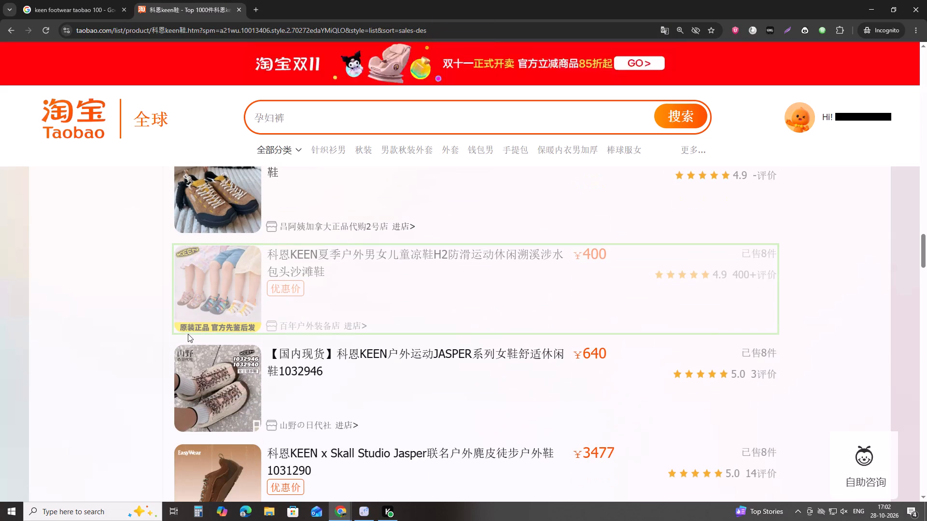
pyautogui.scroll(-3, 295, 332)
pyautogui.scroll(-5, 90, 337)
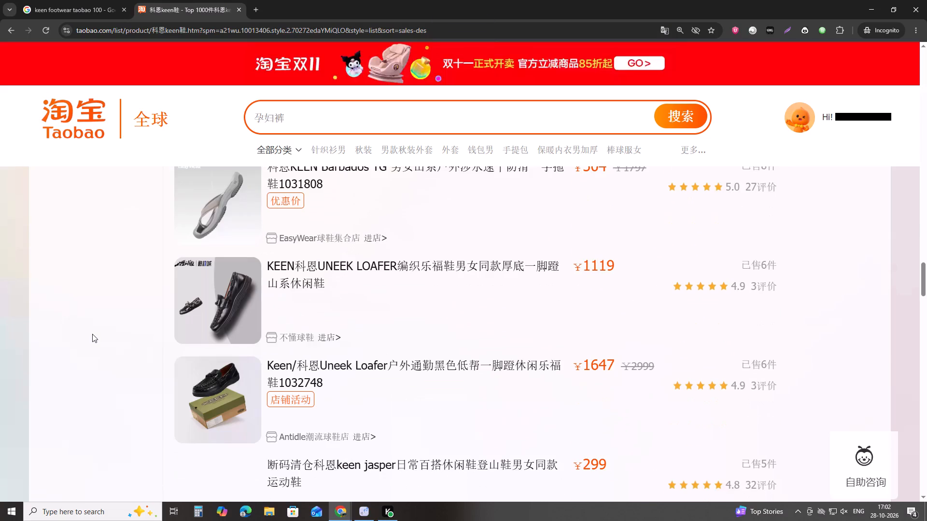
pyautogui.scroll(-5, 93, 334)
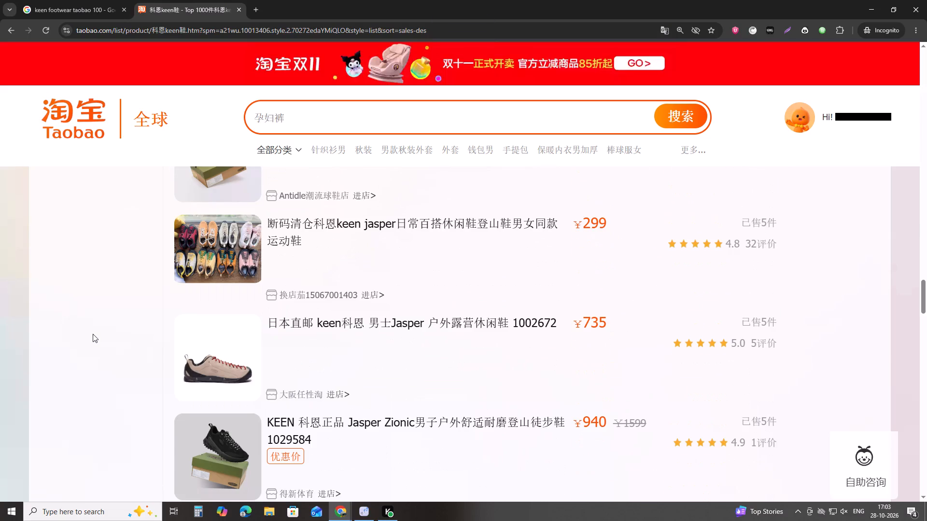
pyautogui.scroll(1, 93, 334)
pyautogui.scroll(-4, 93, 334)
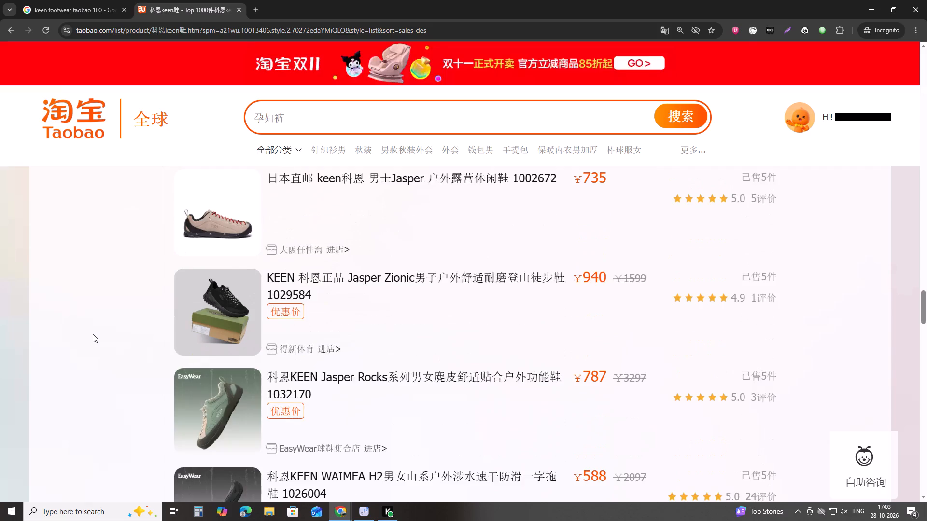
pyautogui.scroll(-6, 93, 334)
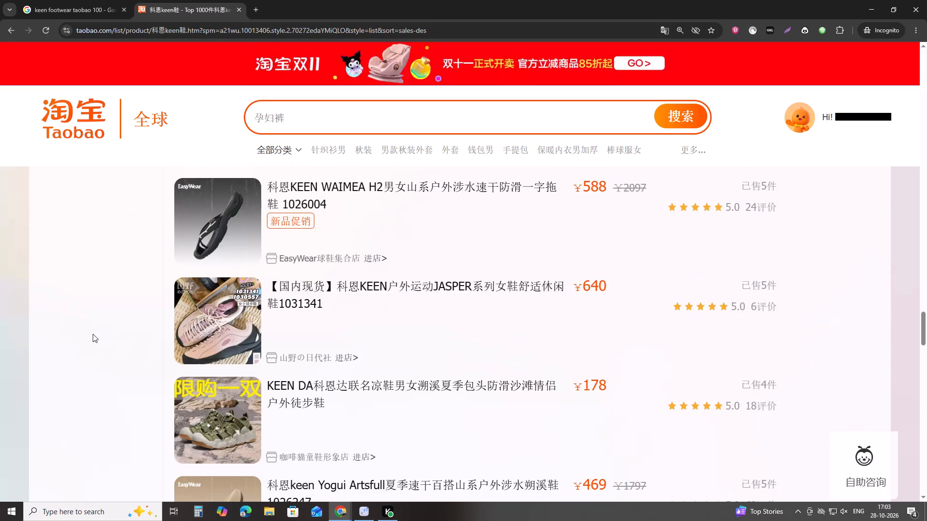
pyautogui.scroll(-8, 93, 334)
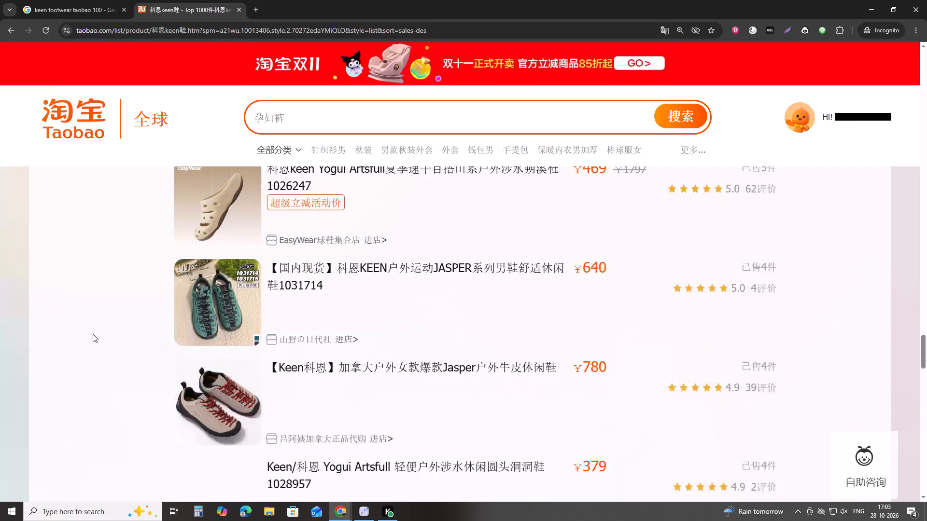
pyautogui.scroll(-3, 93, 334)
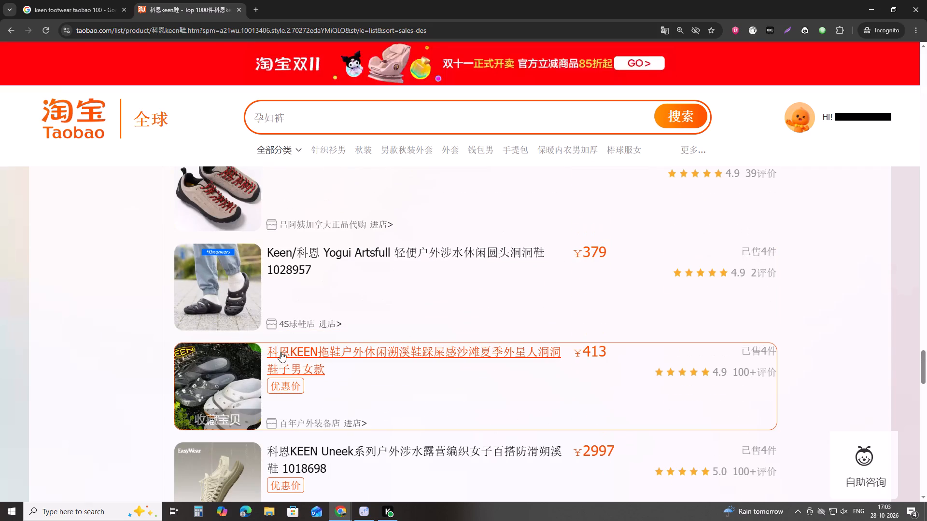
pyautogui.rightClick(281, 352)
pyautogui.click(330, 442)
pyautogui.hotkey('alt', 'Tab')
pyautogui.hotkey('ctrl', 'v')
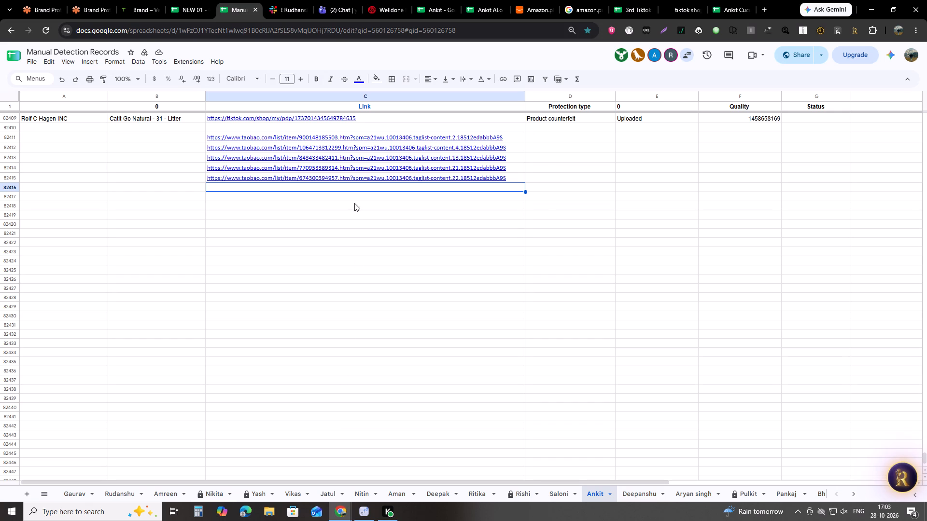
pyautogui.click(351, 199)
# Copy the link of Taobao's ¥771 KEEN UNEEK WK summer sandal listing into Link row 82417 of the detection sheet.
pyautogui.hotkey('alt', 'Tab')
pyautogui.scroll(-1, 237, 355)
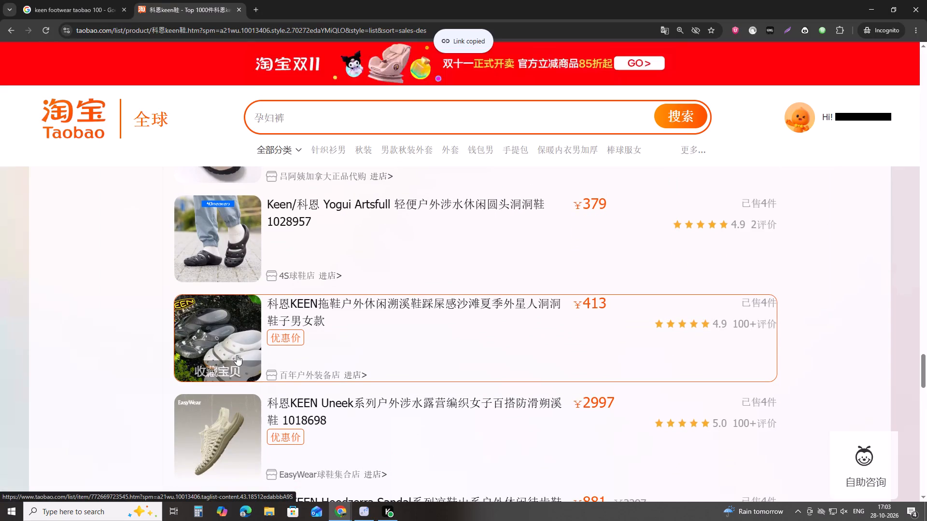
pyautogui.scroll(-2, 237, 355)
pyautogui.scroll(-4, 179, 333)
pyautogui.scroll(-3, 115, 330)
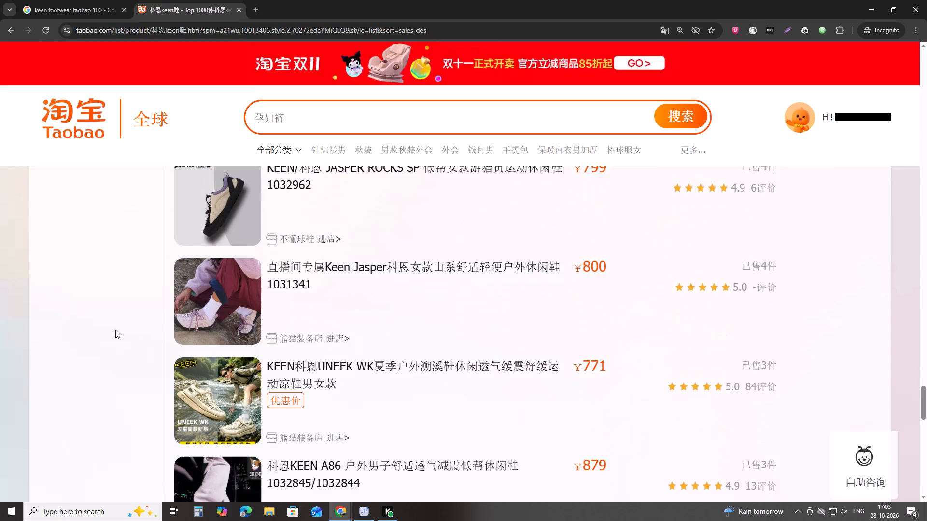
pyautogui.scroll(-2, 85, 301)
pyautogui.rightClick(316, 278)
pyautogui.click(354, 360)
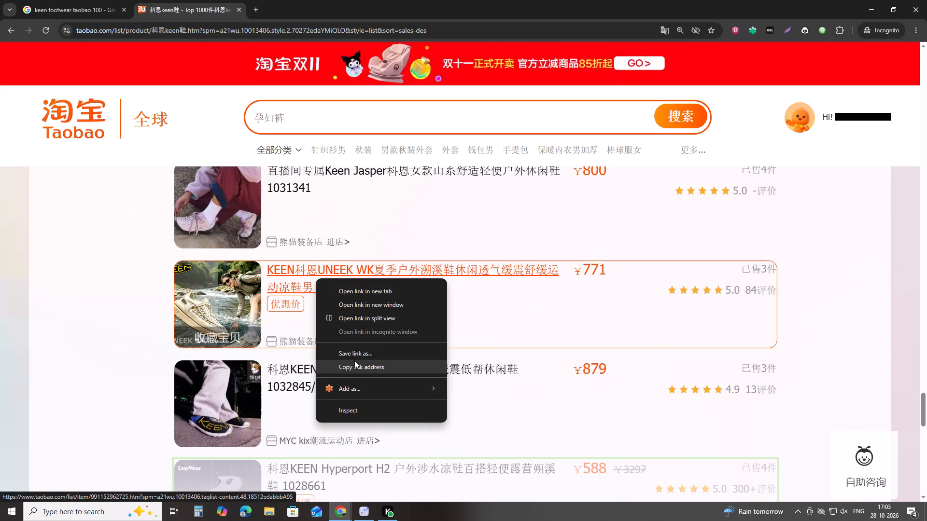
pyautogui.hotkey('alt', 'Tab')
pyautogui.hotkey('ctrl', 'v')
pyautogui.click(367, 209)
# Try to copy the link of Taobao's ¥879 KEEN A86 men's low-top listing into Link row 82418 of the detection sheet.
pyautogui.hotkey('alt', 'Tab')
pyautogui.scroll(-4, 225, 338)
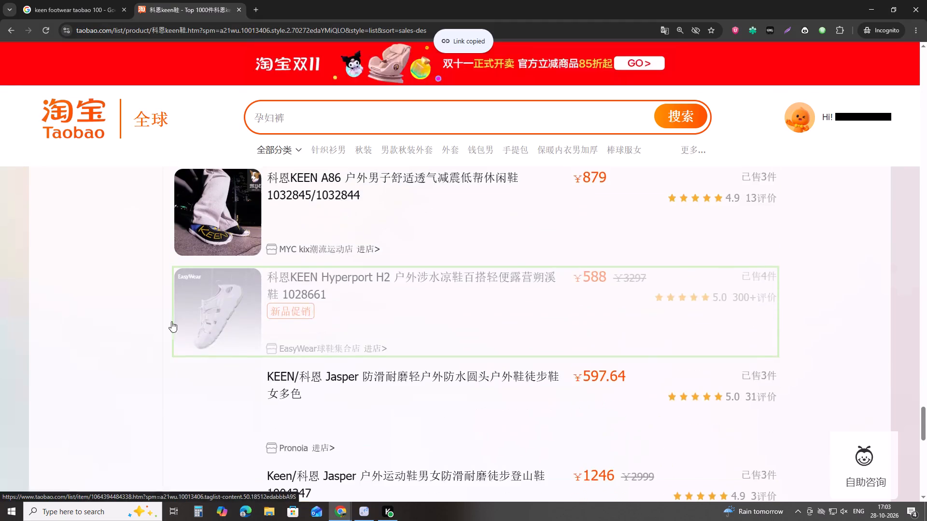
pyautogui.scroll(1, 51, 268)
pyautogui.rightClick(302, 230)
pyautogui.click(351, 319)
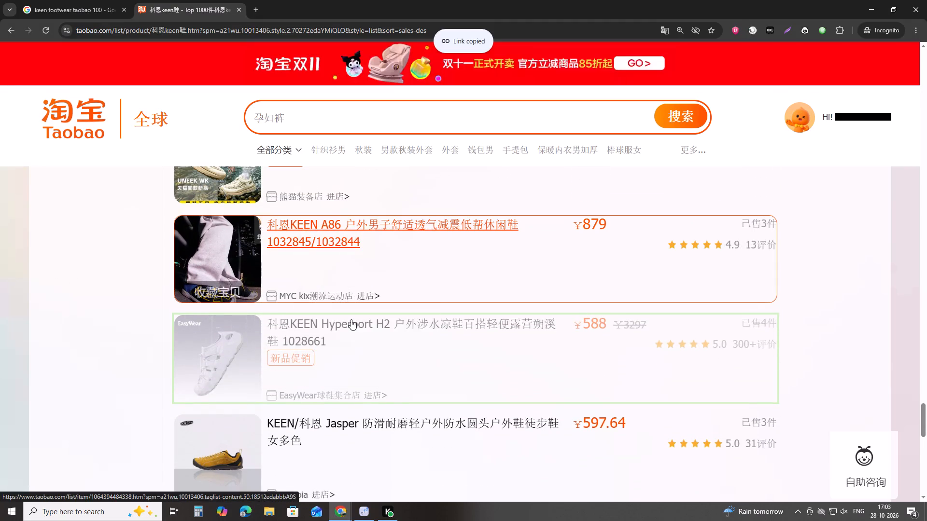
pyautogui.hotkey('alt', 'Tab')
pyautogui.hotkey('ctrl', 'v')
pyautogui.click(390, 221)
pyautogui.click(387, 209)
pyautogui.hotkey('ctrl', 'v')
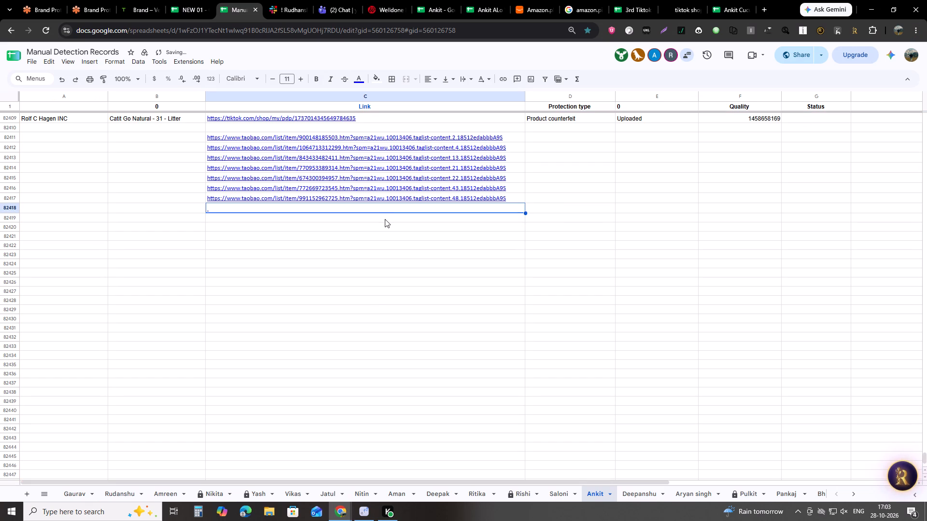
# Copy the ¥879 KEEN A86 listing's link from Taobao again and paste it into Link row 82418.
pyautogui.hotkey('alt', 'Tab')
pyautogui.rightClick(303, 239)
pyautogui.click(341, 320)
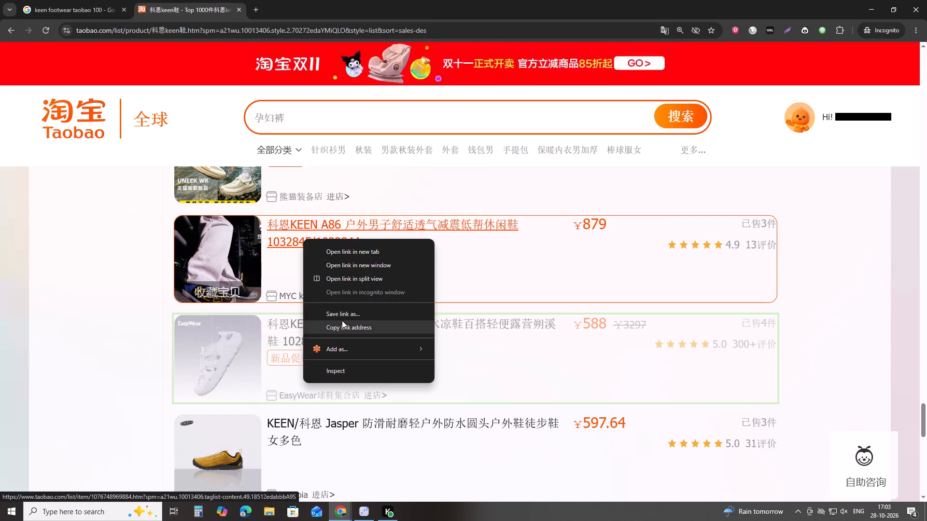
pyautogui.hotkey('alt', 'Tab')
pyautogui.hotkey('ctrl', 'v')
pyautogui.click(369, 219)
# Copy the link of Taobao's ¥597.64 KEEN Jasper women's hiking shoe listing into Link row 82419 of the detection sheet.
pyautogui.hotkey('alt', 'Tab')
pyautogui.scroll(-4, 314, 315)
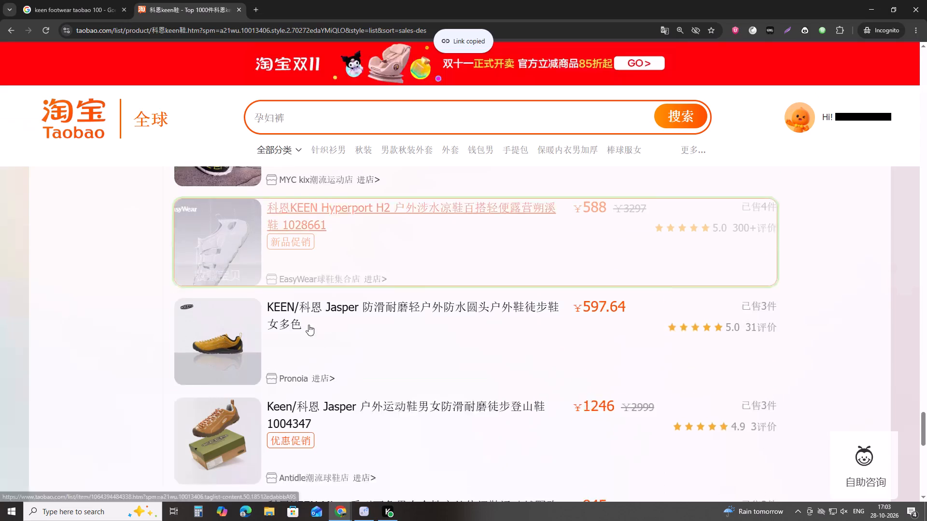
pyautogui.rightClick(338, 223)
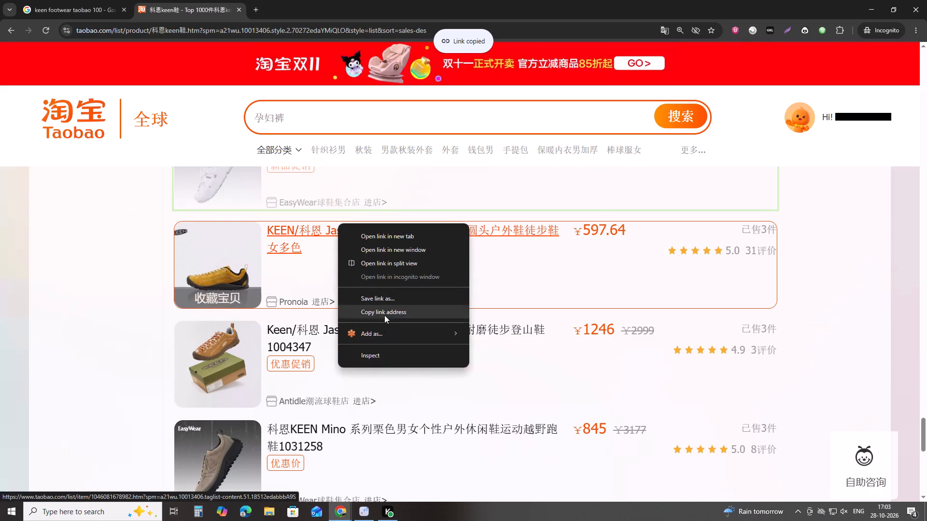
pyautogui.click(384, 315)
pyautogui.hotkey('alt', 'Tab')
pyautogui.hotkey('ctrl', 'v')
# Copy the link of Taobao's ¥1246 Keen Jasper 1004347 listing into Link row 82420 of the detection sheet.
pyautogui.click(405, 228)
pyautogui.hotkey('alt', 'Tab')
pyautogui.scroll(-2, 279, 357)
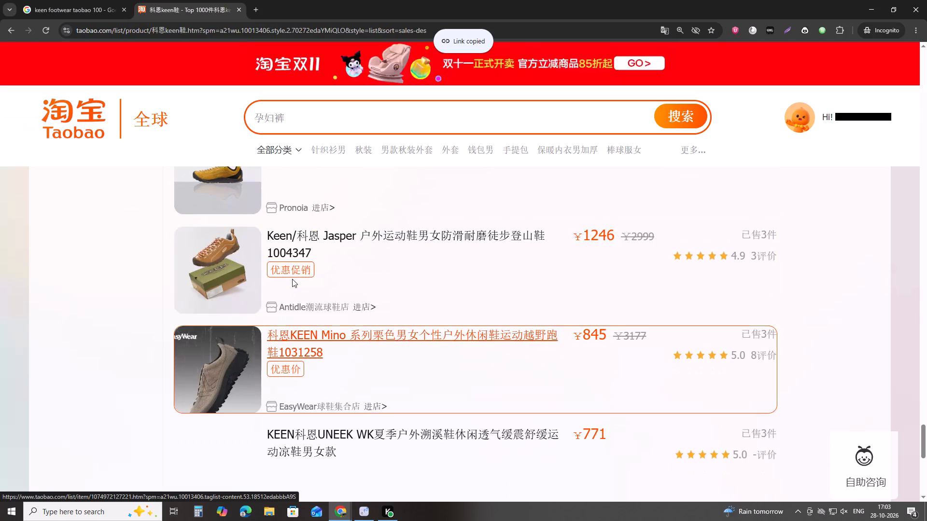
pyautogui.rightClick(313, 237)
pyautogui.click(354, 329)
pyautogui.hotkey('alt', 'Tab')
pyautogui.hotkey('ctrl', 'v')
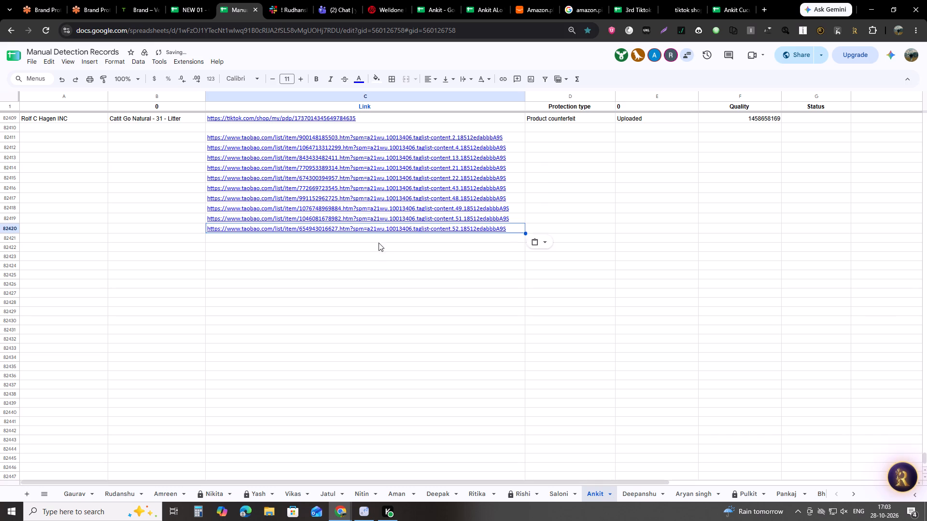
# Copy the link of Taobao's ¥771 KEEN UNEEK WK summer sandal listing into Link row 82421 of the detection sheet.
pyautogui.click(379, 236)
pyautogui.hotkey('alt', 'Tab')
pyautogui.scroll(-3, 309, 349)
pyautogui.rightClick(320, 296)
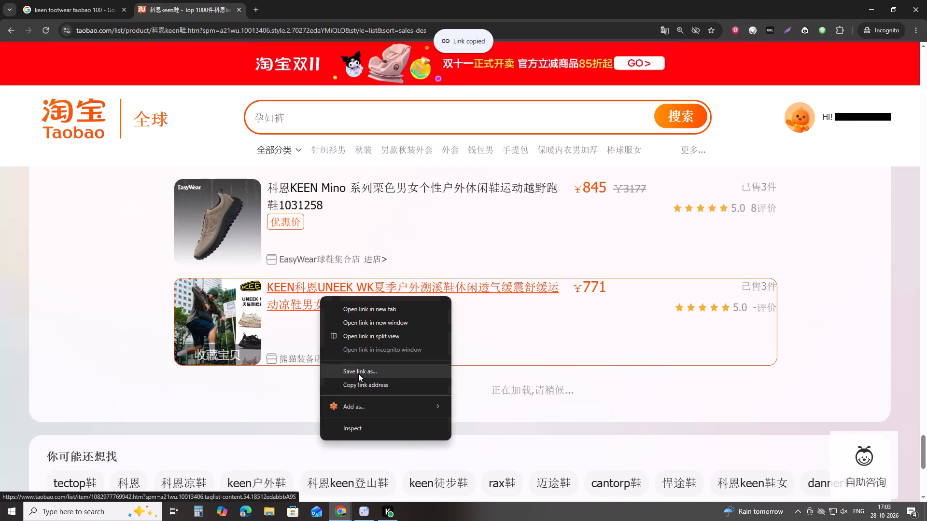
pyautogui.click(363, 381)
pyautogui.hotkey('alt', 'Tab')
pyautogui.hotkey('ctrl', 'v')
# Copy the link of Taobao's ¥542 KEEN children's winter boot listing into Link row 82422 of the detection sheet.
pyautogui.click(372, 243)
pyautogui.hotkey('alt', 'Tab')
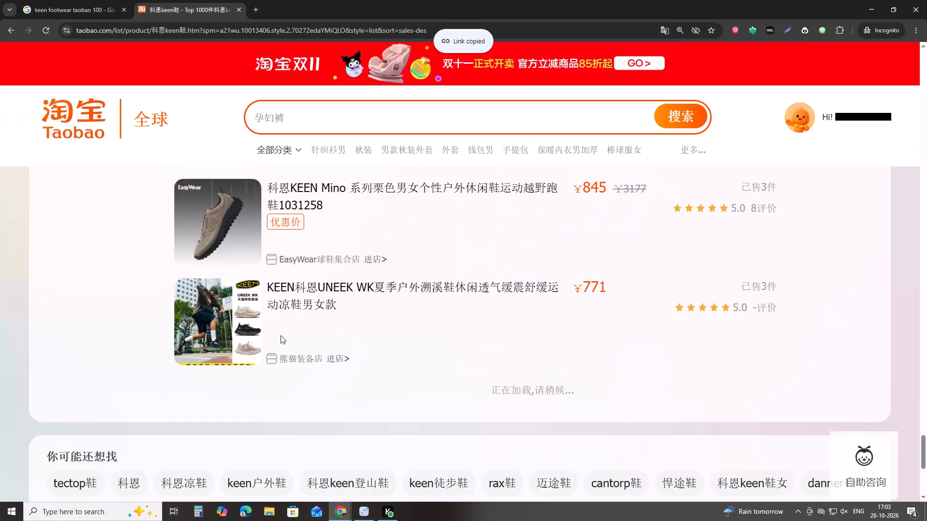
pyautogui.scroll(-4, 282, 335)
pyautogui.scroll(1, 257, 312)
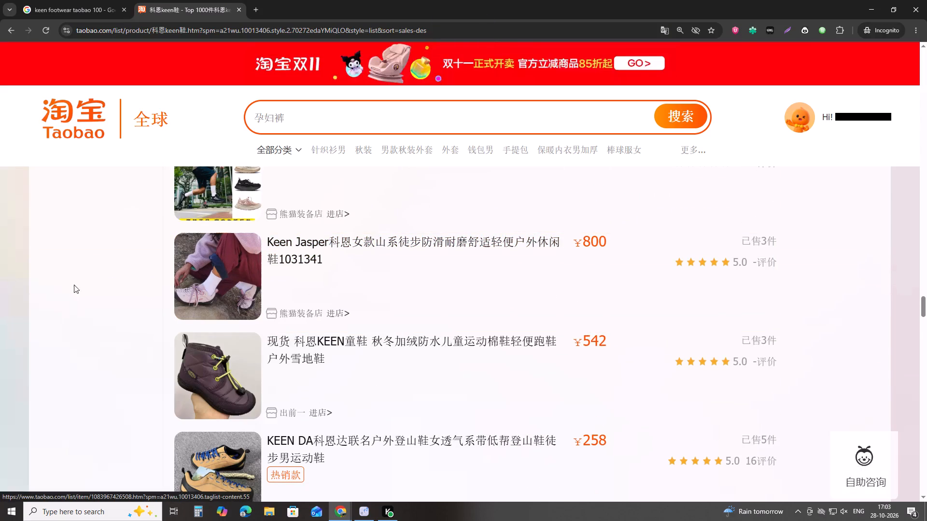
pyautogui.scroll(-2, 69, 271)
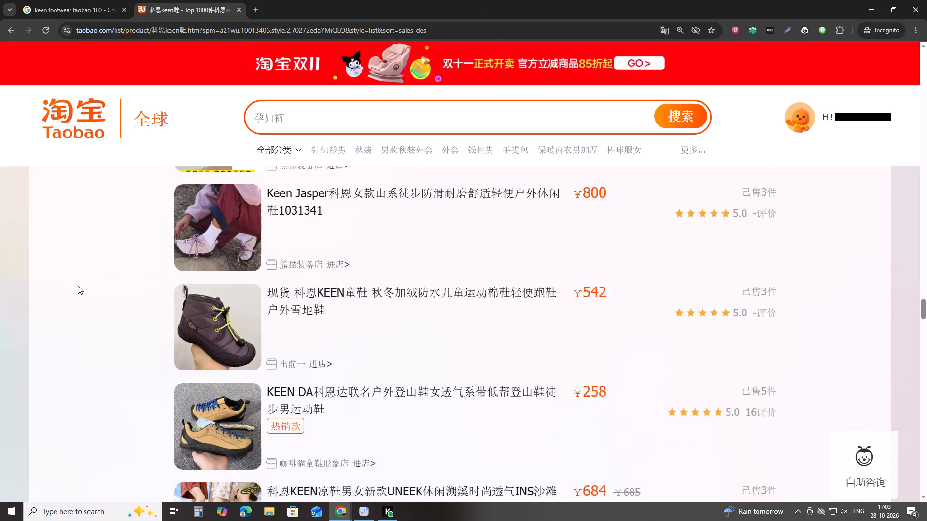
pyautogui.rightClick(287, 256)
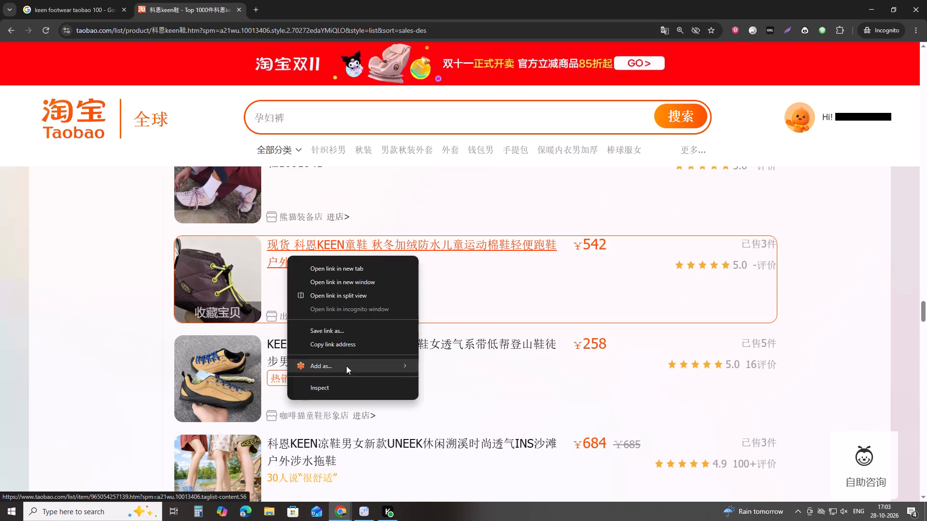
pyautogui.click(344, 348)
pyautogui.hotkey('alt', 'Tab')
pyautogui.click(399, 247)
pyautogui.hotkey('ctrl', 'v')
# Copy the link of Taobao's ¥258 KEEN DA hiking shoe listing into Link row 82424 of the detection sheet.
pyautogui.click(398, 263)
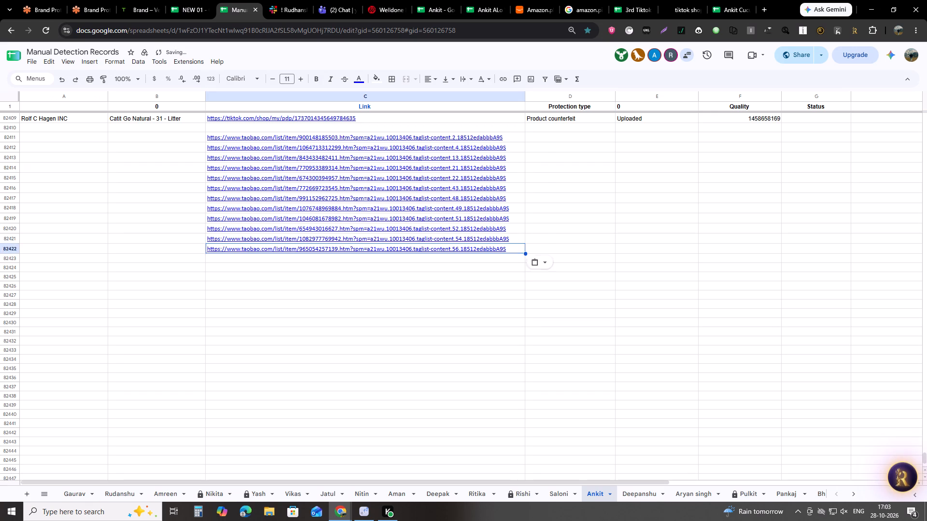
pyautogui.hotkey('alt', 'Tab')
pyautogui.scroll(-2, 109, 370)
pyautogui.rightClick(303, 253)
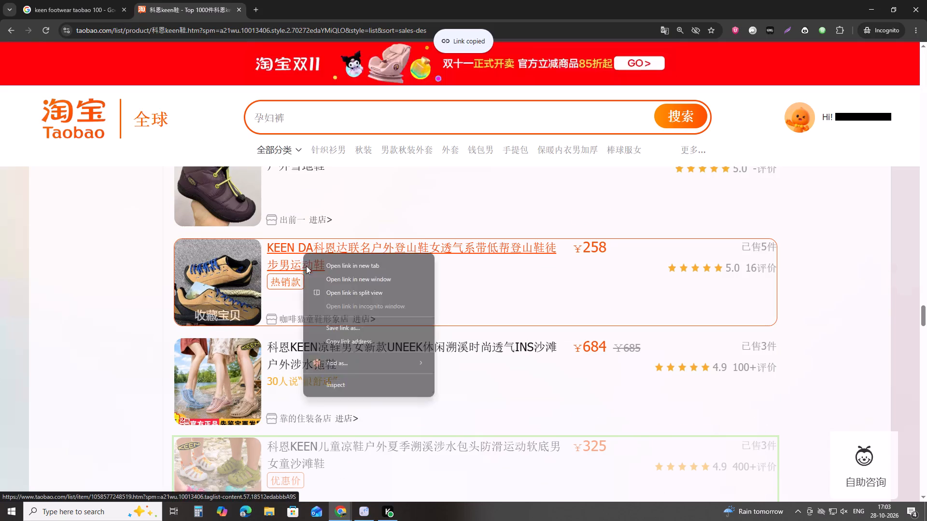
pyautogui.click(338, 344)
pyautogui.hotkey('alt', 'Tab')
pyautogui.hotkey('ctrl', 'v')
# Copy the link of Taobao's ¥684 KEEN UNEEK sandal listing into the empty Link row 82423 of the detection sheet.
pyautogui.click(367, 253)
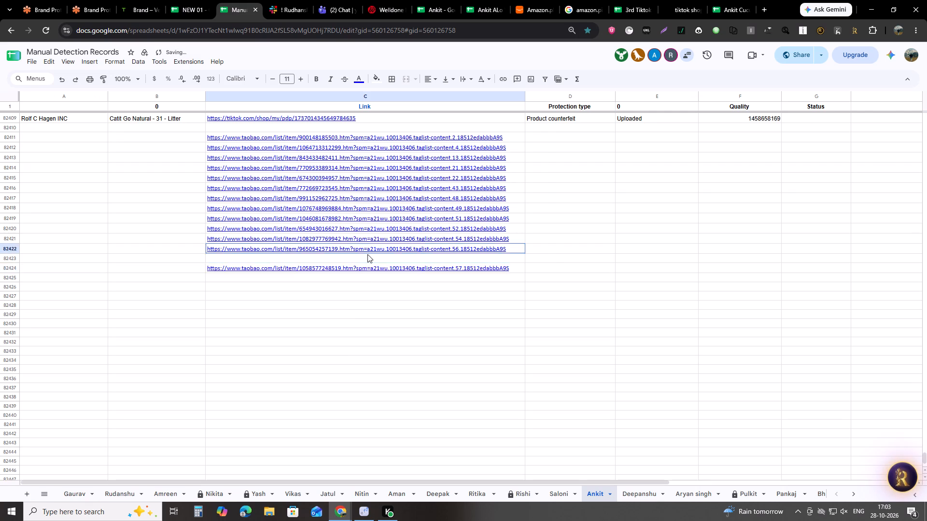
pyautogui.hotkey('alt', 'Tab')
pyautogui.rightClick(325, 351)
pyautogui.click(371, 433)
pyautogui.hotkey('alt', 'Tab')
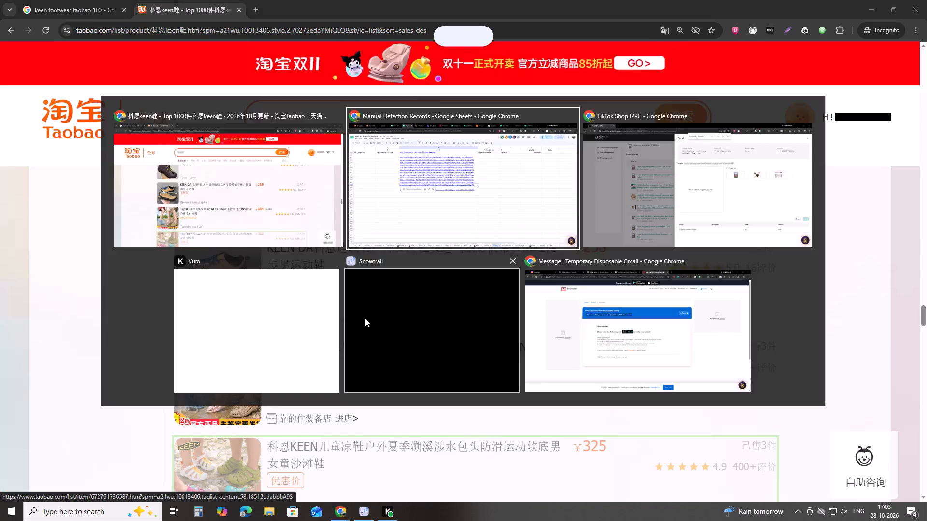
pyautogui.click(377, 257)
pyautogui.hotkey('ctrl', 'v')
# Copy the link of Taobao's ¥449 KEEN UNEEK casual shoe listing into Link row 82425 of the detection sheet.
pyautogui.click(373, 278)
pyautogui.hotkey('alt', 'Tab')
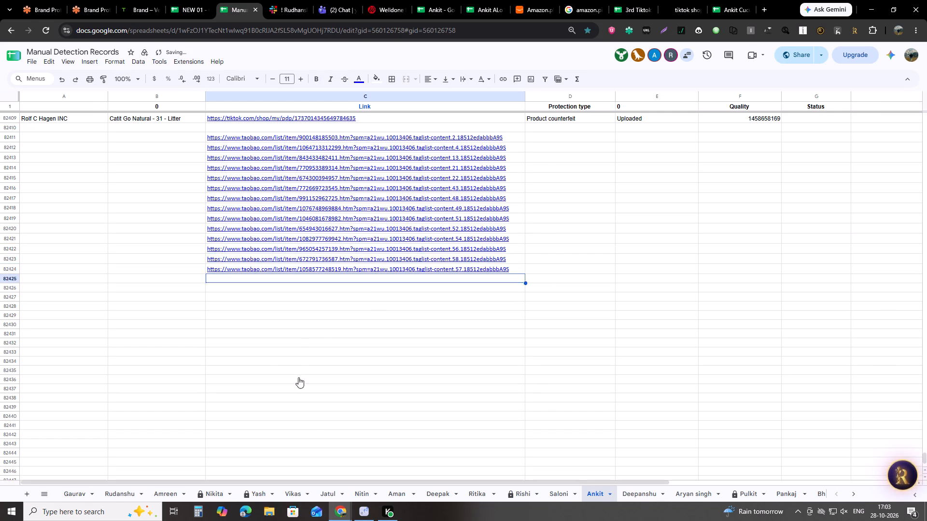
pyautogui.scroll(-8, 287, 382)
pyautogui.scroll(1, 111, 275)
pyautogui.rightClick(337, 202)
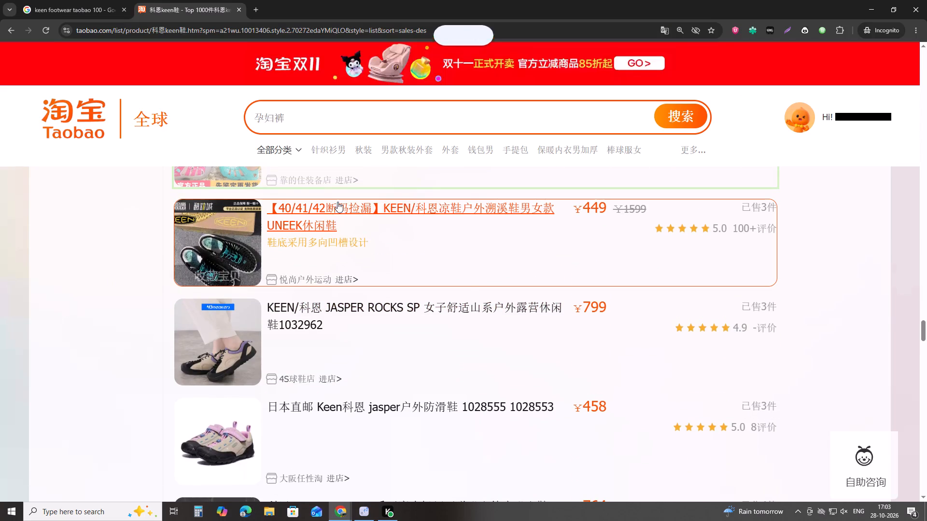
pyautogui.click(370, 291)
pyautogui.hotkey('alt', 'Tab')
pyautogui.hotkey('ctrl', 'v')
# Copy the link of Taobao's ¥458 Keen Jasper 1028555 listing into Link row 82426 of the detection sheet.
pyautogui.click(394, 289)
pyautogui.hotkey('alt', 'Tab')
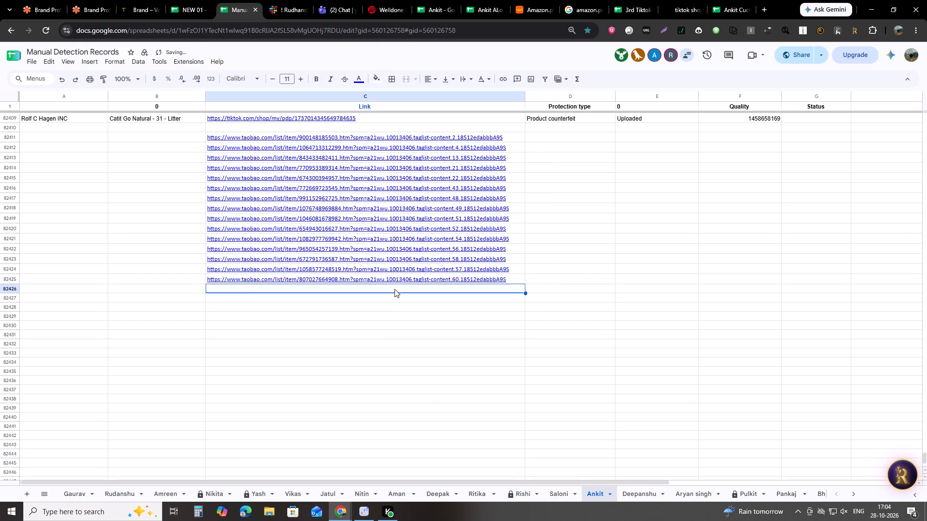
pyautogui.scroll(-2, 176, 307)
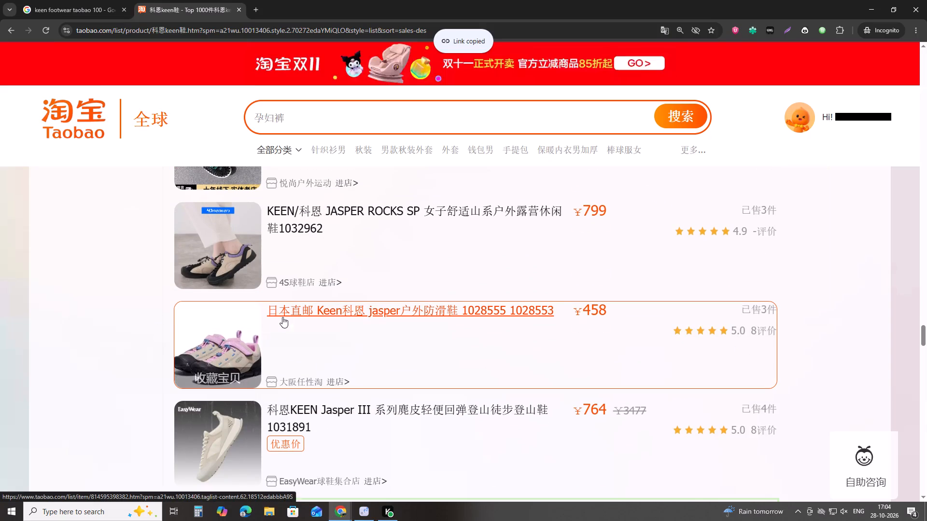
pyautogui.rightClick(289, 317)
pyautogui.rightClick(291, 310)
pyautogui.click(334, 404)
pyautogui.hotkey('alt', 'Tab')
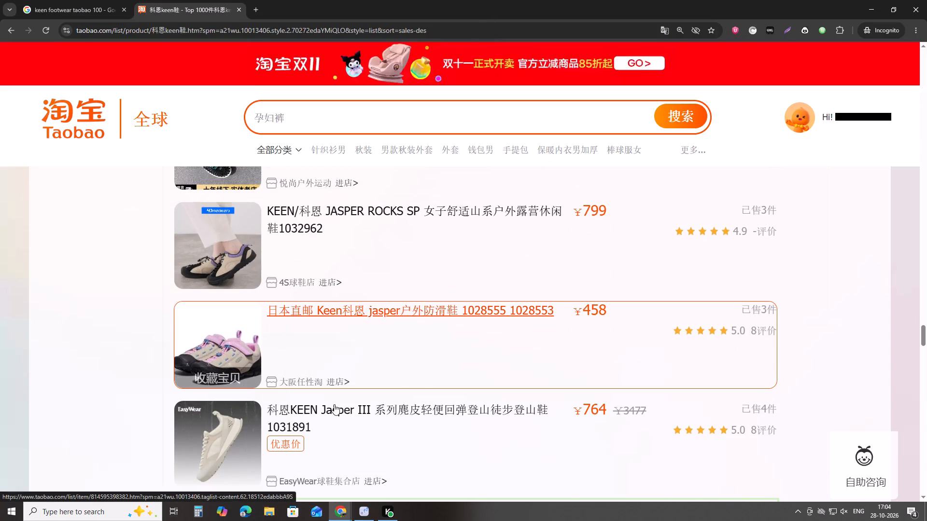
pyautogui.hotkey('ctrl', 'v')
# Copy the link of Taobao's ¥799 KEEN JASPER ROCKS SP listing into Link row 82427 of the detection sheet.
pyautogui.click(381, 302)
pyautogui.hotkey('alt', 'Tab')
pyautogui.rightClick(335, 219)
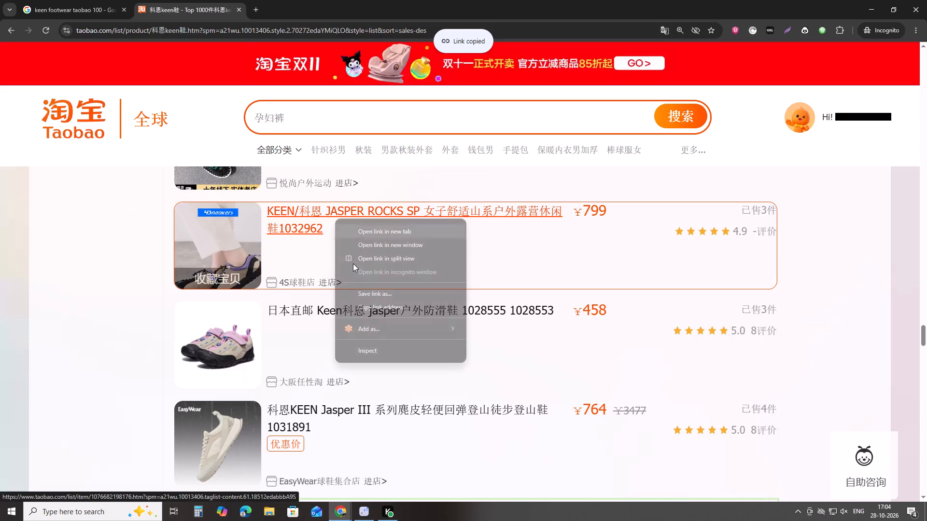
pyautogui.click(372, 302)
pyautogui.hotkey('alt', 'Tab')
pyautogui.hotkey('ctrl', 'v')
# Try to copy the link of Taobao's ¥800 KEEN UNEEK WK woven sandal listing into Link row 82428 of the detection sheet.
pyautogui.click(408, 304)
pyautogui.hotkey('alt', 'Tab')
pyautogui.scroll(-3, 199, 327)
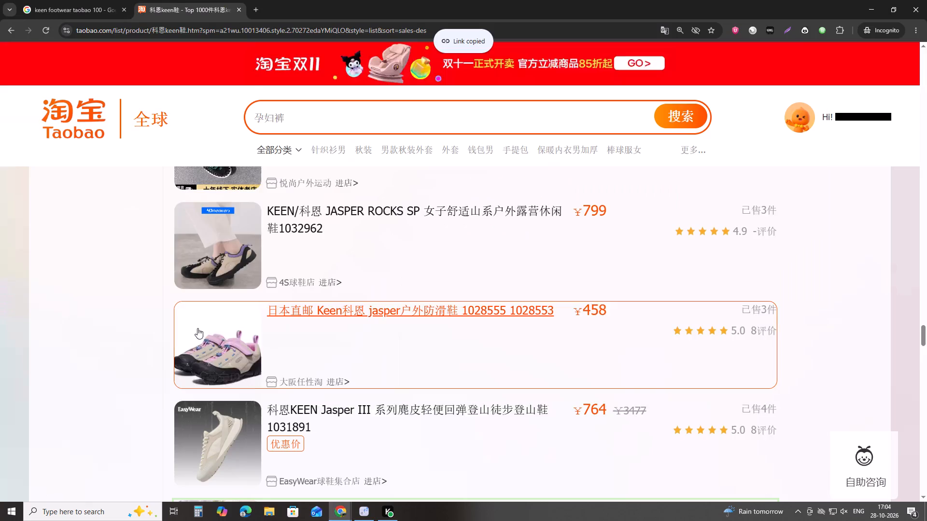
pyautogui.scroll(-1, 197, 328)
pyautogui.scroll(-4, 95, 292)
pyautogui.rightClick(313, 226)
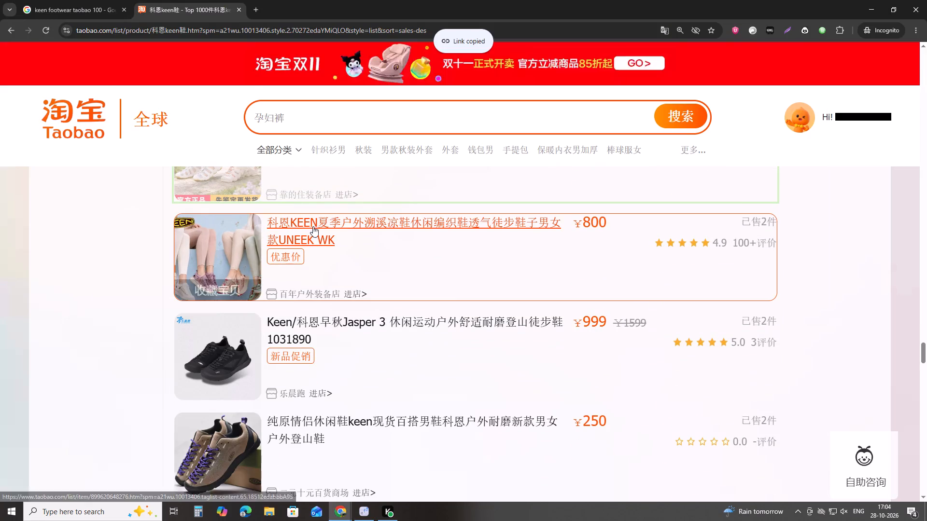
pyautogui.click(347, 314)
pyautogui.hotkey('alt', 'Tab')
pyautogui.click(366, 311)
pyautogui.hotkey('ctrl', 'v')
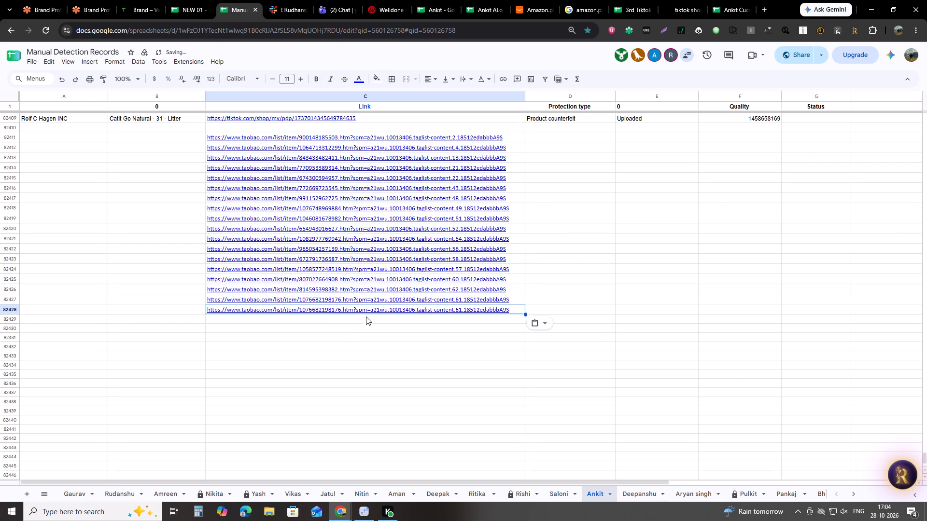
pyautogui.hotkey('ctrl', 'space')
# Copy the link of Taobao's ¥250 keen couples' hiking shoe listing into Link row 82429 of the detection sheet.
pyautogui.click(366, 317)
pyautogui.hotkey('alt', 'Tab')
pyautogui.scroll(-3, 251, 338)
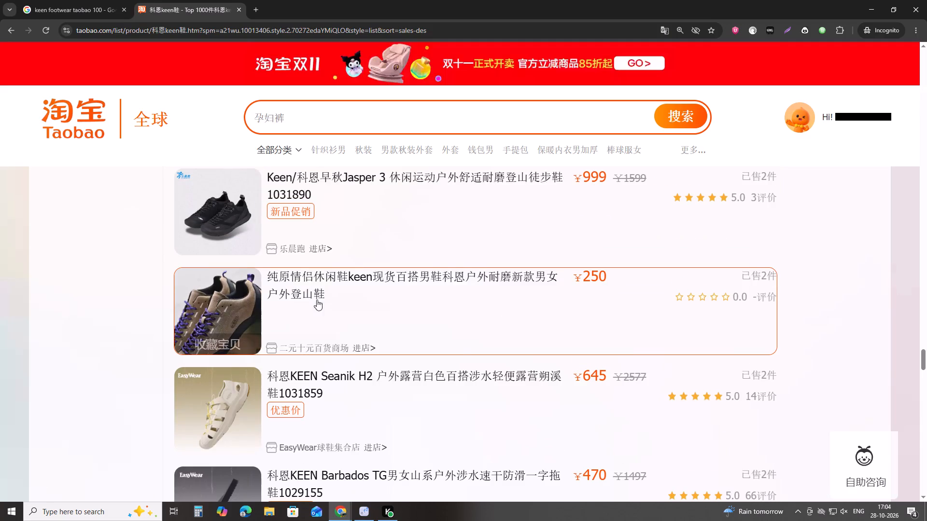
pyautogui.rightClick(332, 278)
pyautogui.moveTo(372, 355); pyautogui.dragTo(372, 366)
pyautogui.hotkey('alt', 'Tab')
pyautogui.hotkey('ctrl', 'v')
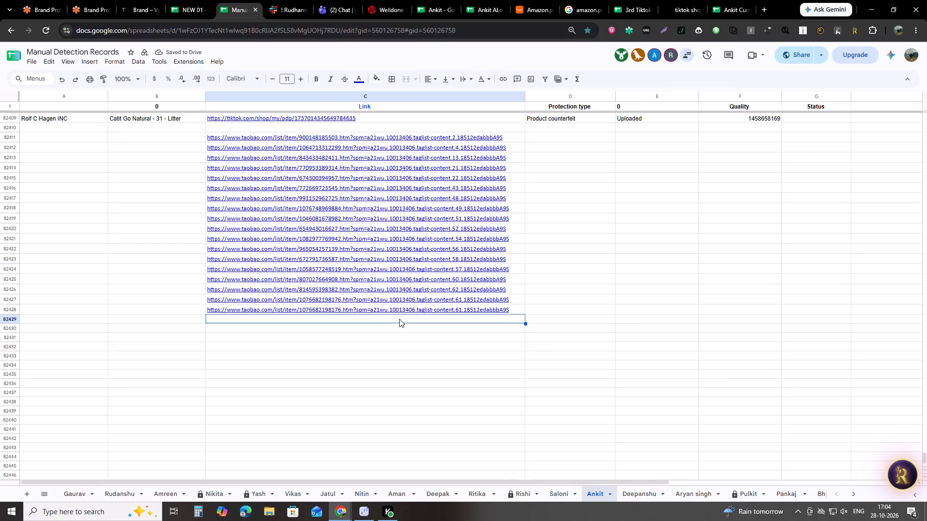
# Copy the link of Taobao's ¥858 KEEN JASPER 1032941 listing into Link row 82430 of the detection sheet.
pyautogui.click(401, 328)
pyautogui.hotkey('alt', 'Tab')
pyautogui.scroll(-4, 282, 344)
pyautogui.scroll(-2, 116, 297)
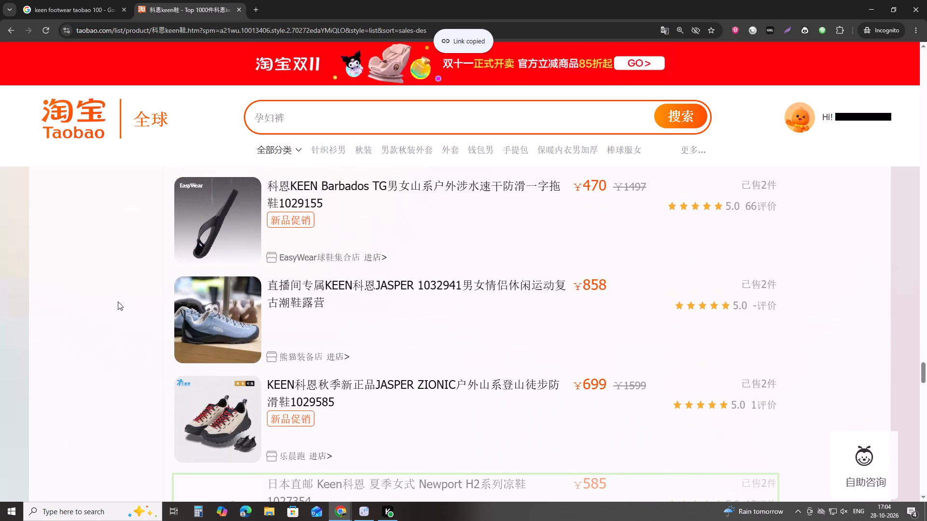
pyautogui.rightClick(290, 301)
pyautogui.click(348, 395)
pyautogui.hotkey('alt', 'Tab')
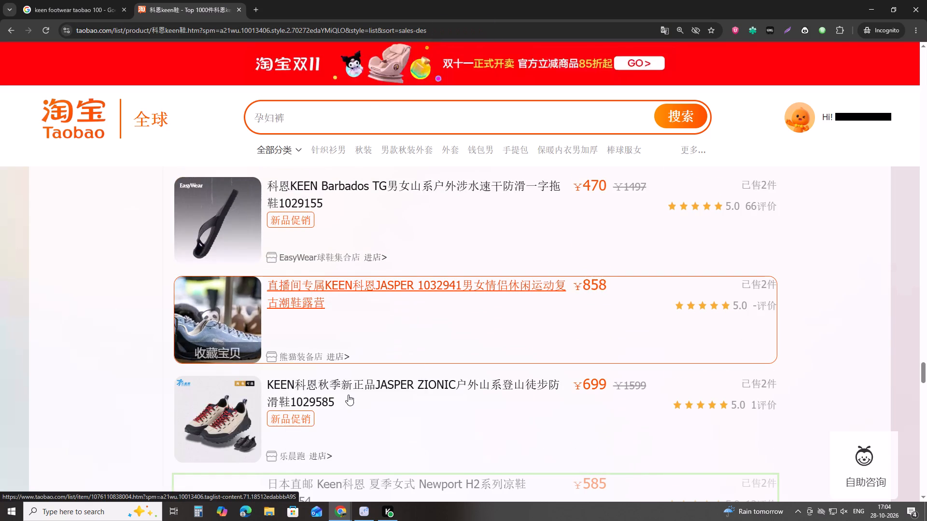
pyautogui.hotkey('ctrl', 'v')
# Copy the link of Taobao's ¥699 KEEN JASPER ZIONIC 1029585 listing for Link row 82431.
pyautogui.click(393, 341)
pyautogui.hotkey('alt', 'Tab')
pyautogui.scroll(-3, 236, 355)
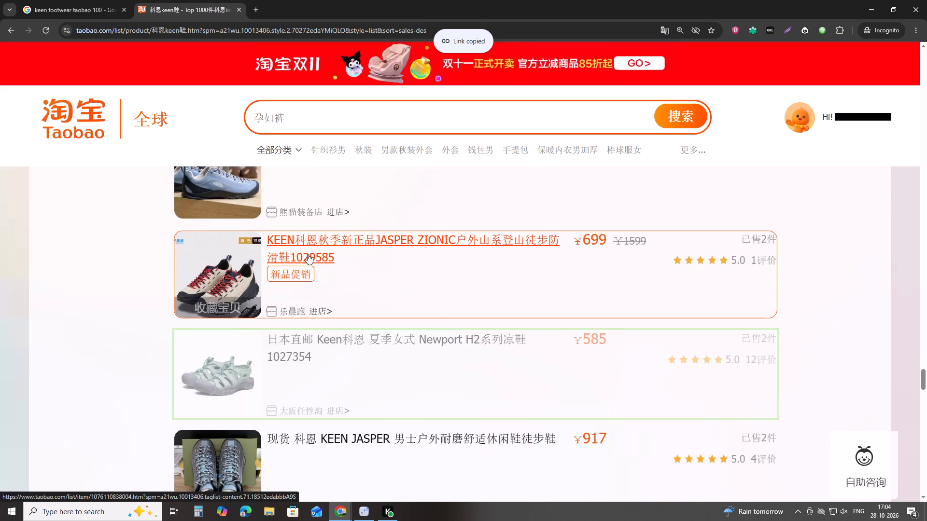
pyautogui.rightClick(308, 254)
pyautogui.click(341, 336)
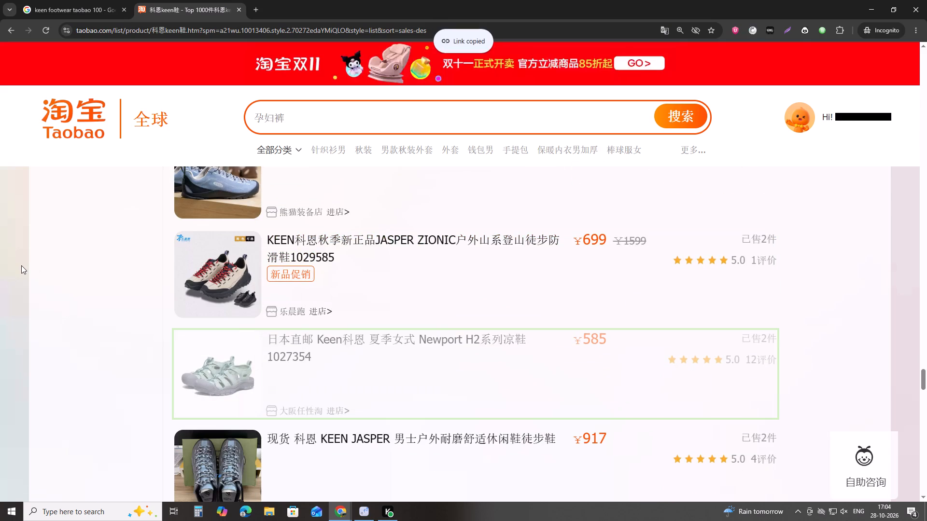
# Copy the link of Taobao's ¥917 KEEN JASPER men's hiking shoe listing into Link row 82431 of the detection sheet.
pyautogui.scroll(-3, 197, 321)
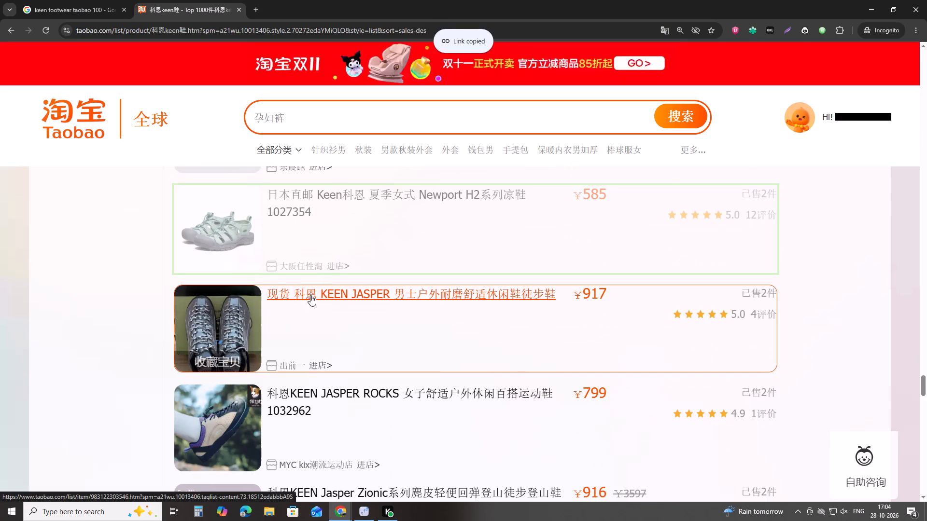
pyautogui.rightClick(310, 295)
pyautogui.click(359, 385)
pyautogui.hotkey('alt', 'Tab')
pyautogui.hotkey('ctrl', 'v')
# Copy the link of Taobao's ¥799 KEEN JASPER ROCKS 1032962 listing from the MYC kix shop into Link row 82432.
pyautogui.click(377, 351)
pyautogui.hotkey('alt', 'Tab')
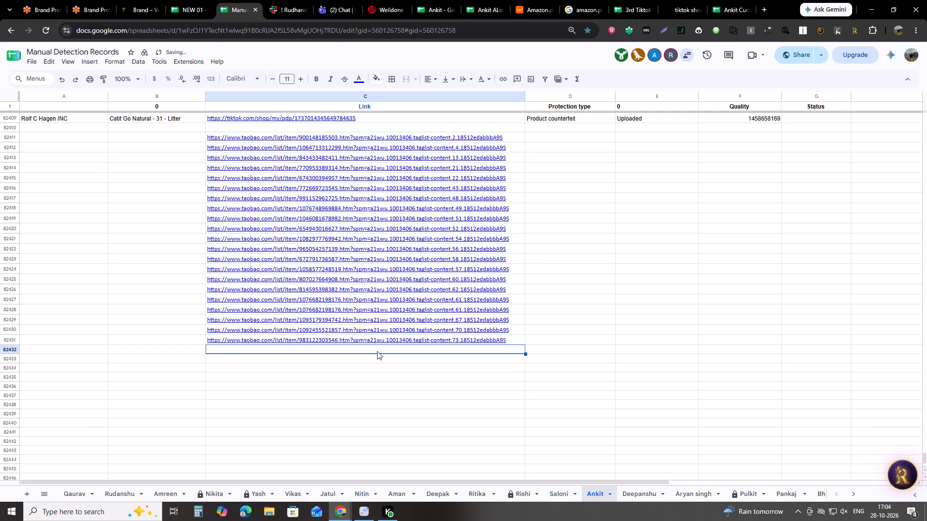
pyautogui.scroll(-3, 93, 361)
pyautogui.rightClick(299, 249)
pyautogui.click(341, 342)
pyautogui.hotkey('alt', 'Tab')
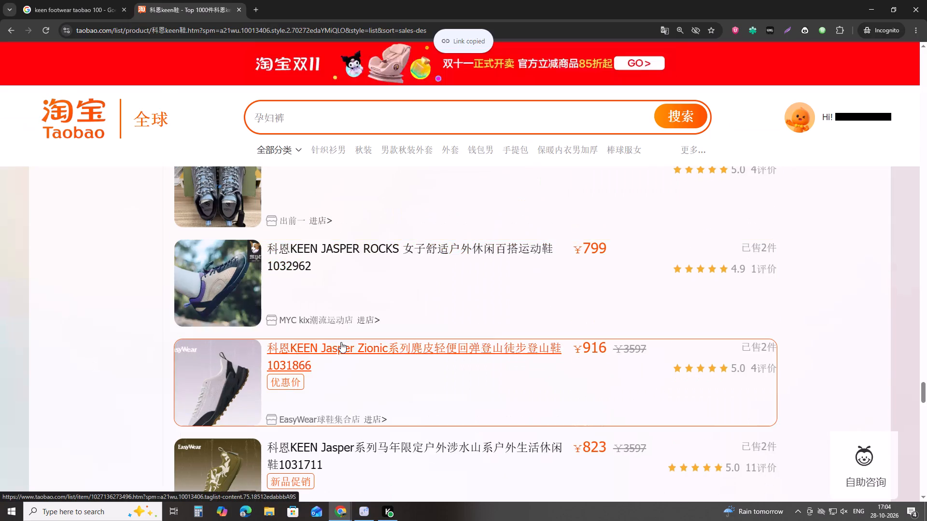
pyautogui.hotkey('ctrl', 'v')
# Copy the link of Taobao's ¥498 KEEN women's waterproof mid-top hiking shoe listing into Link row 82433 of the detection sheet.
pyautogui.click(359, 357)
pyautogui.hotkey('alt', 'Tab')
pyautogui.scroll(-3, 107, 328)
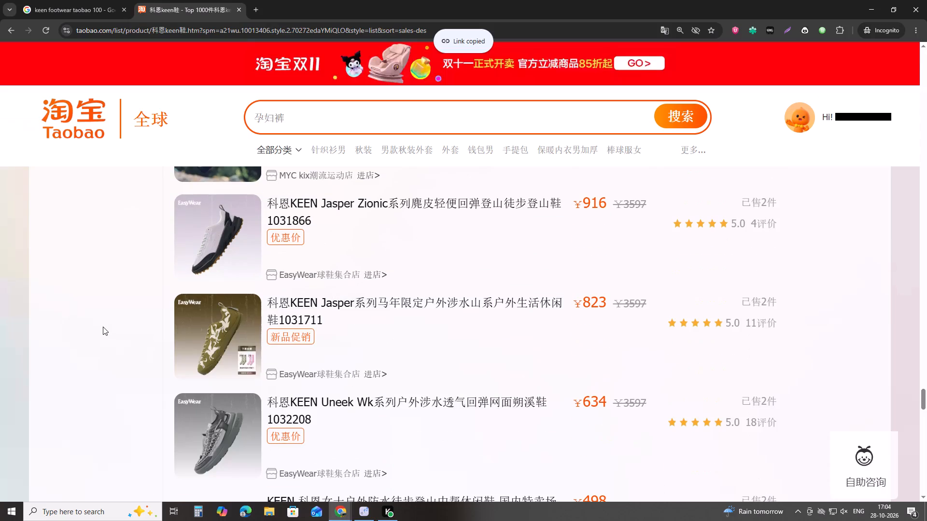
pyautogui.scroll(-6, 284, 310)
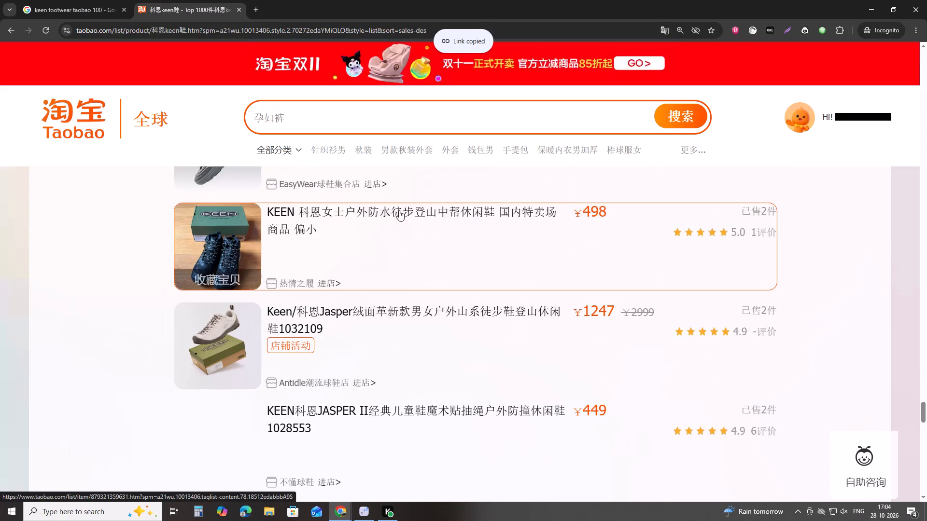
pyautogui.rightClick(340, 216)
pyautogui.click(376, 300)
pyautogui.hotkey('alt', 'Tab')
pyautogui.press('Tab')
pyautogui.hotkey('ctrl', 'v')
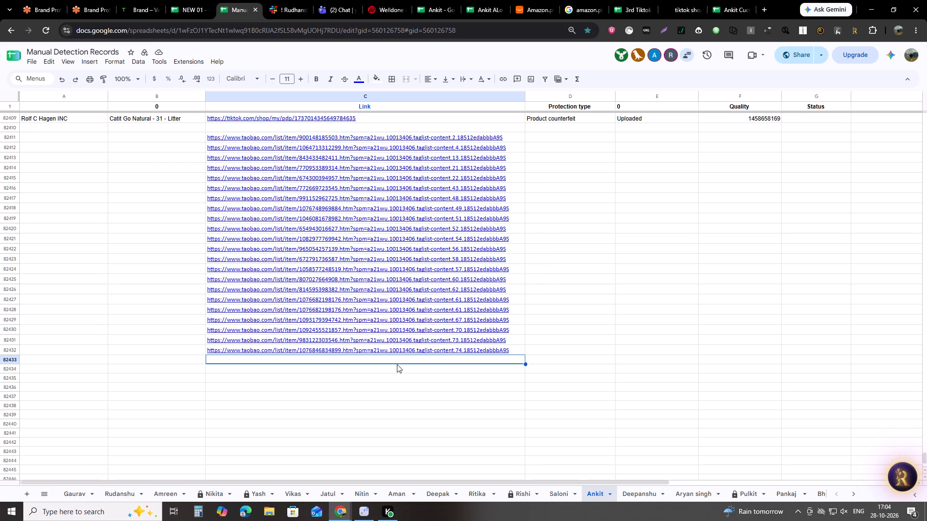
# Copy the link of Taobao's ¥1293 Keen Zionic Adv 1031946 men's sandal listing into Link row 82434 of the detection sheet.
pyautogui.click(400, 371)
pyautogui.hotkey('alt', 'Tab')
pyautogui.scroll(-2, 228, 318)
pyautogui.scroll(-1, 296, 307)
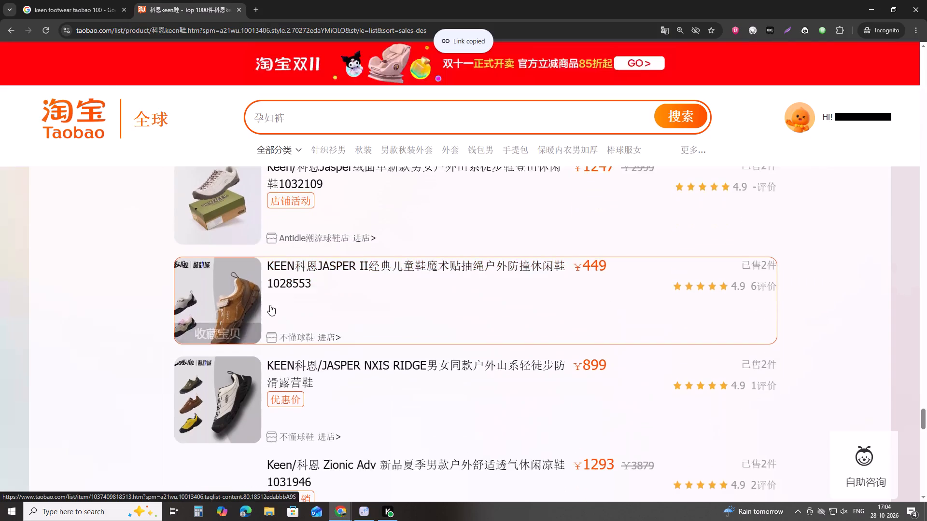
pyautogui.scroll(-5, 270, 302)
pyautogui.rightClick(321, 227)
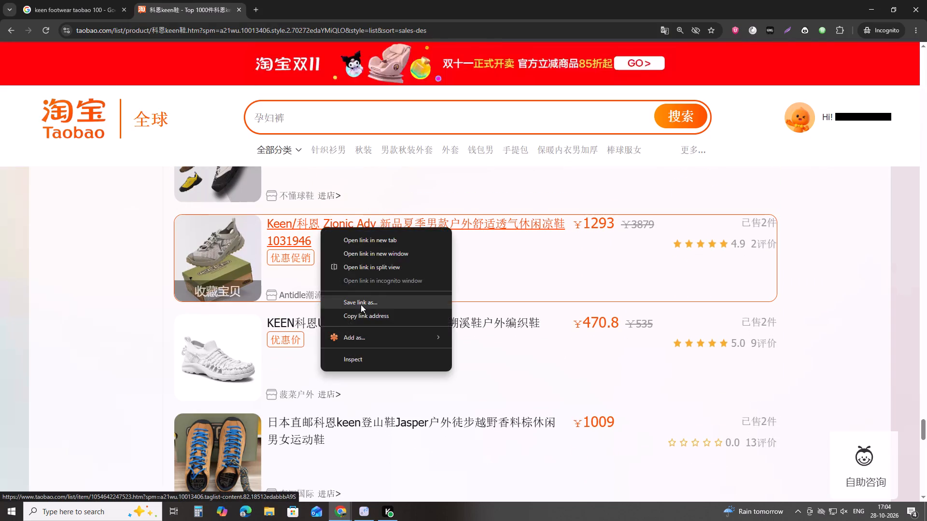
pyautogui.click(365, 315)
pyautogui.hotkey('alt', 'Tab')
pyautogui.hotkey('ctrl', 'v')
pyautogui.click(374, 381)
# Copy the link of Taobao's ¥470.8 KEEN UNEEK SNK SLIP-ON listing into Link row 82435 of the detection sheet.
pyautogui.hotkey('alt', 'Tab')
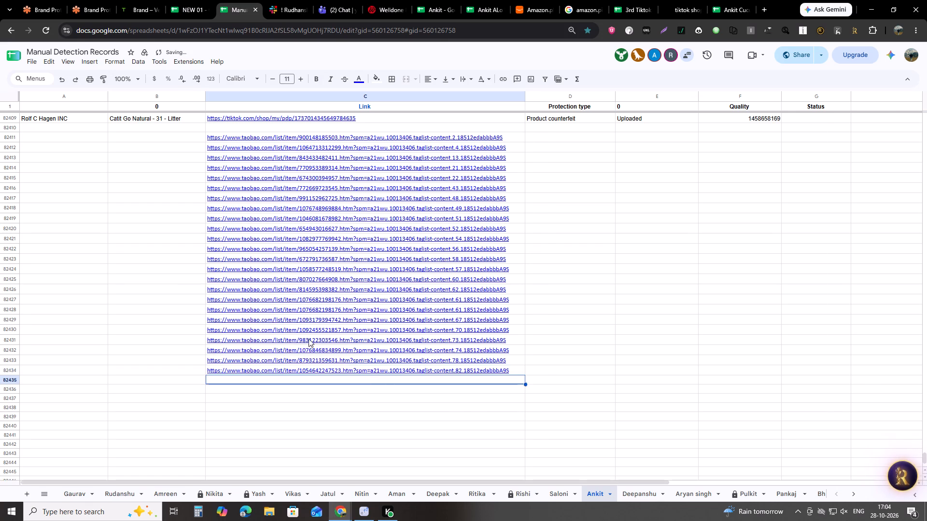
pyautogui.scroll(-2, 282, 330)
pyautogui.rightClick(349, 224)
pyautogui.click(399, 314)
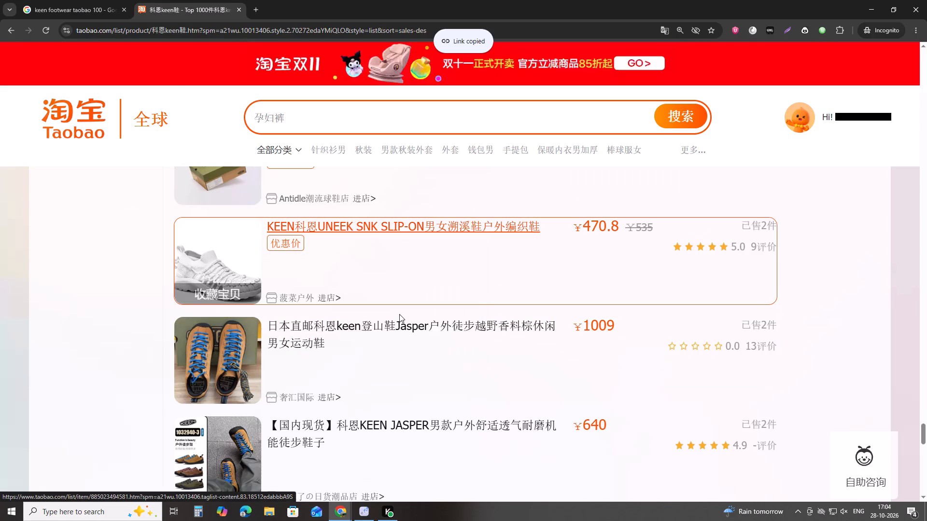
pyautogui.hotkey('alt', 'Tab')
pyautogui.hotkey('ctrl', 'v')
pyautogui.hotkey('ctrl', 'space')
pyautogui.click(417, 394)
# Copy the link of Taobao's ¥1009 keen Jasper hiking shoe listing shipped from Japan into Link row 82436 of the detection sheet.
pyautogui.hotkey('alt', 'Tab')
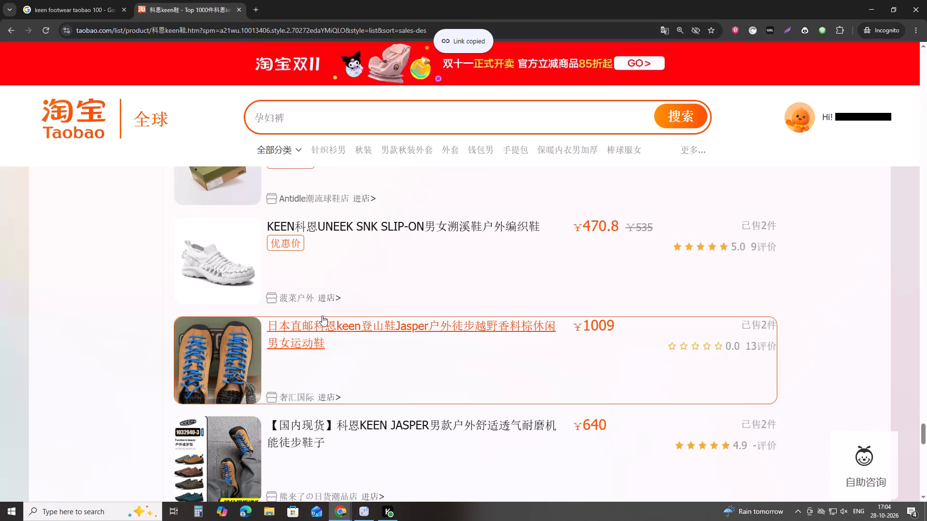
pyautogui.scroll(-1, 318, 315)
pyautogui.moveTo(321, 277); pyautogui.dragTo(321, 269, button='right')
pyautogui.click(361, 356)
pyautogui.hotkey('alt', 'Tab')
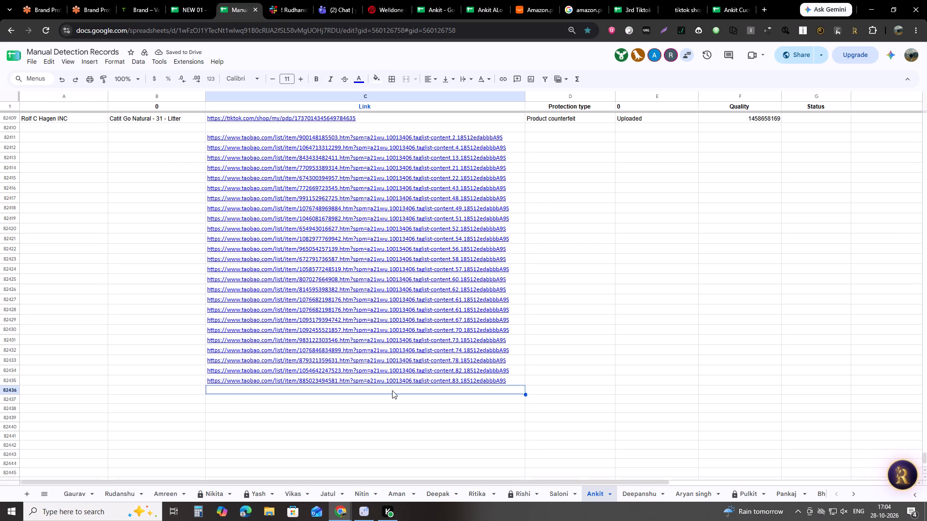
pyautogui.hotkey('ctrl', 'v')
pyautogui.click(393, 398)
# Copy the link of Taobao's ¥640 KEEN JASPER men's hiking shoe listing into Link row 82437 of the detection sheet.
pyautogui.hotkey('alt', 'Tab')
pyautogui.scroll(-2, 337, 369)
pyautogui.rightClick(287, 271)
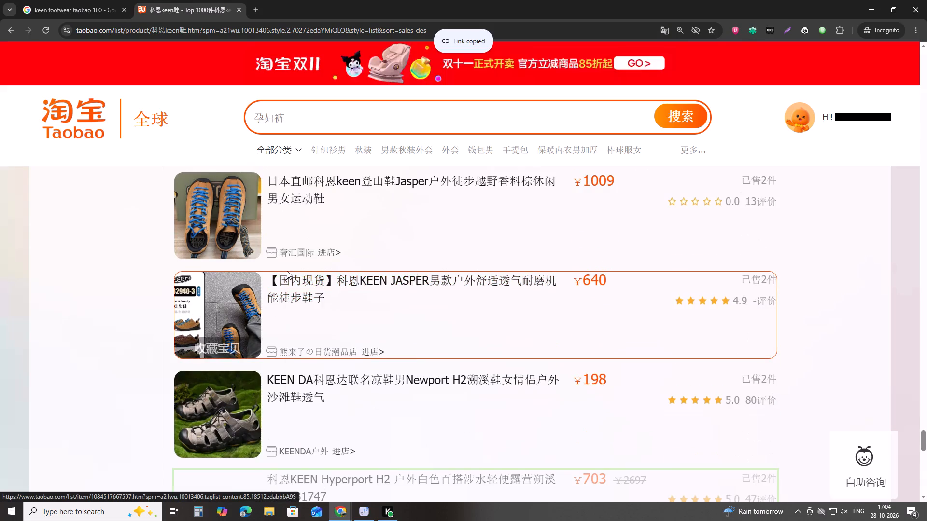
pyautogui.rightClick(88, 275)
pyautogui.rightClick(301, 284)
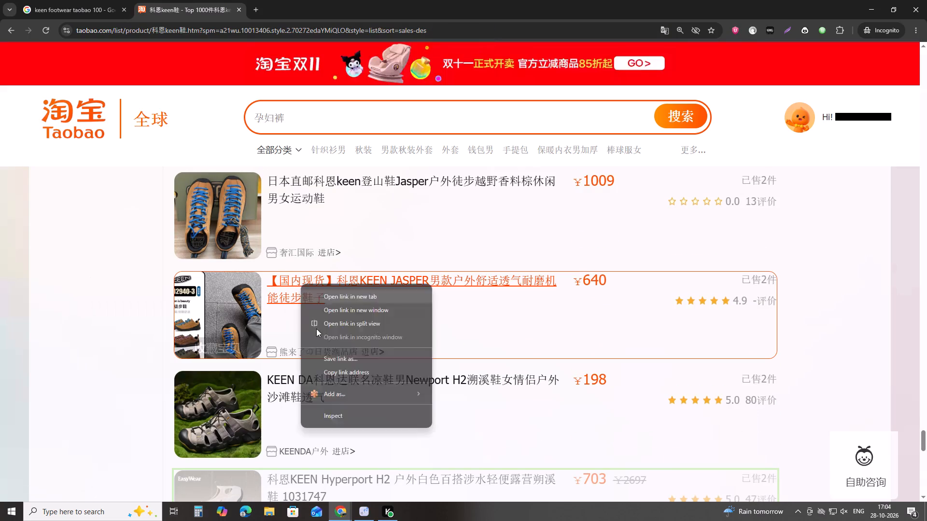
pyautogui.click(343, 371)
pyautogui.hotkey('alt', 'Tab')
pyautogui.hotkey('ctrl', 'v')
pyautogui.hotkey('ctrl', 'space')
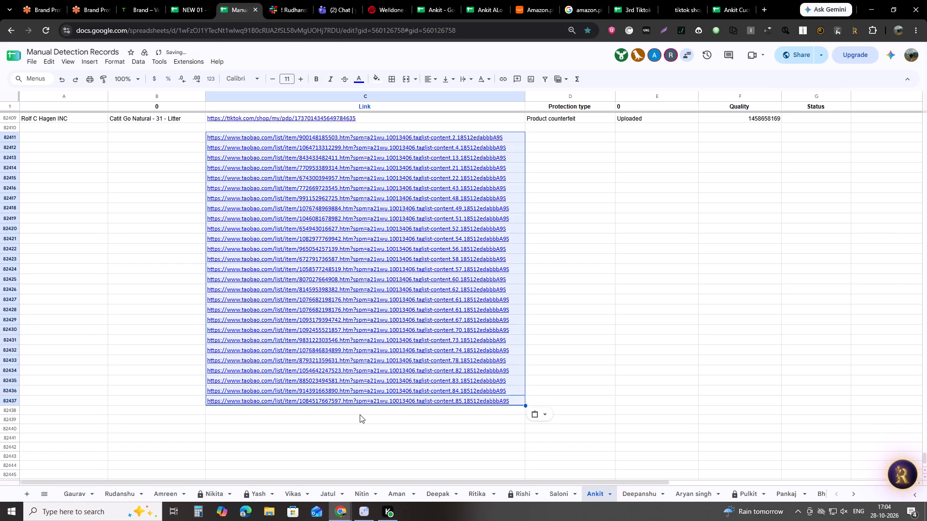
pyautogui.click(360, 413)
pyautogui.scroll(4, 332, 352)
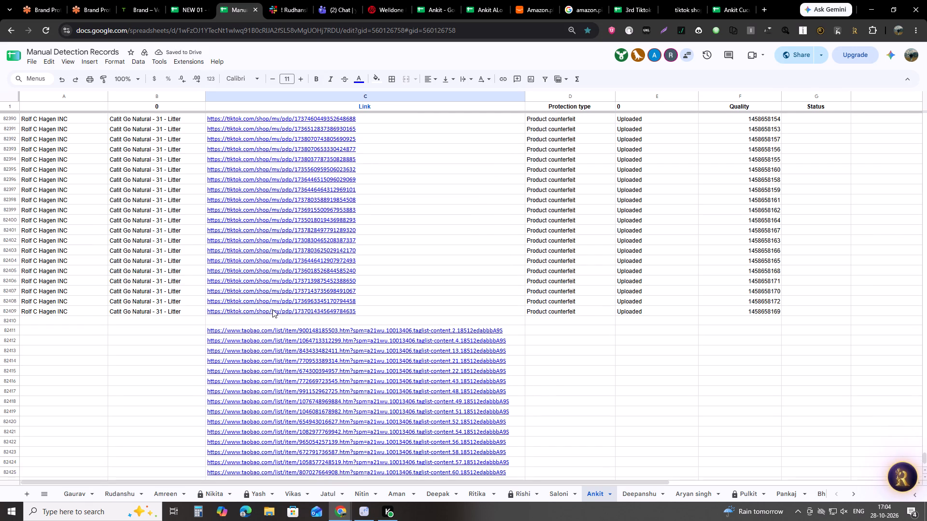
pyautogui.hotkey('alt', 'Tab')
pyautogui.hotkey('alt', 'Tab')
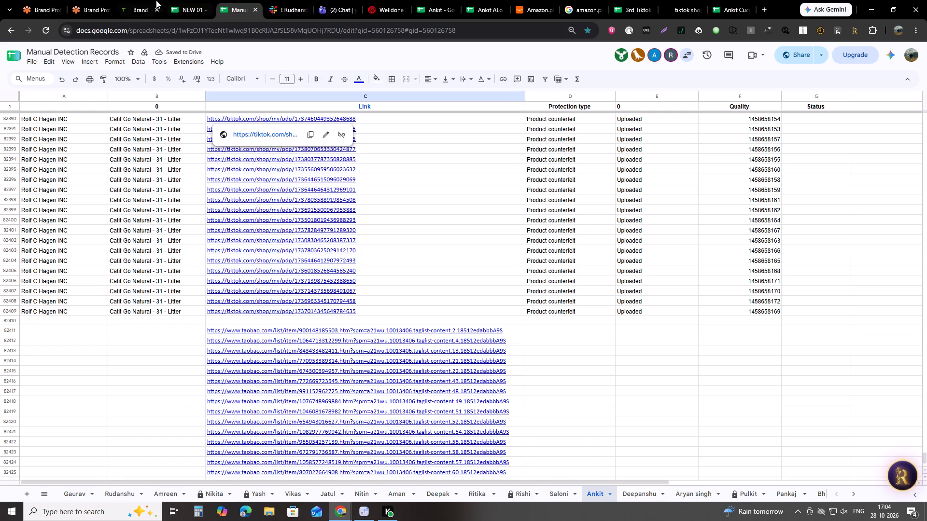
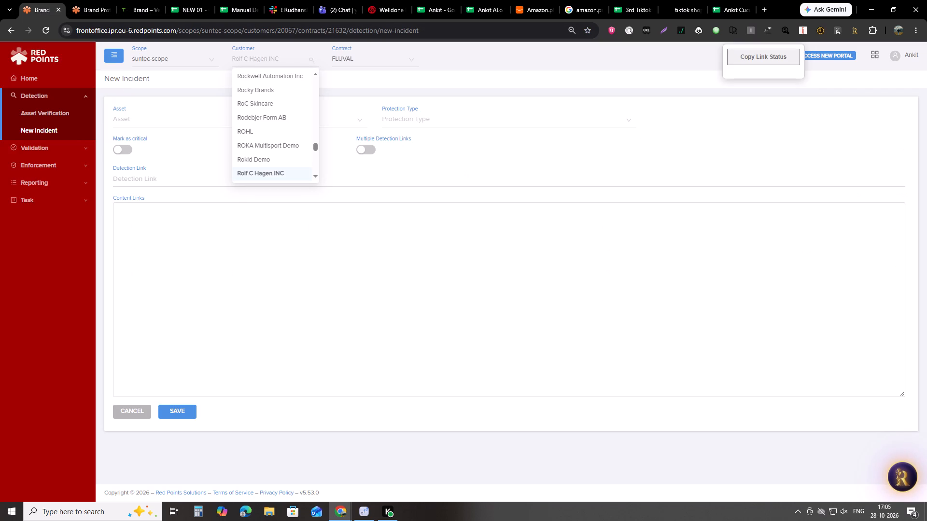
# Switch the New Incident form's customer to the one matching "deb".
pyautogui.write('deb')
pyautogui.press('Return')
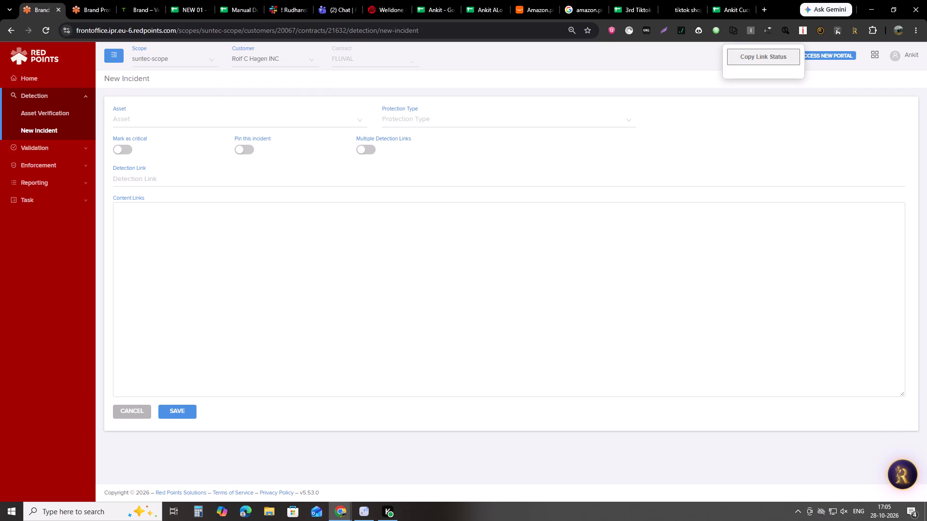